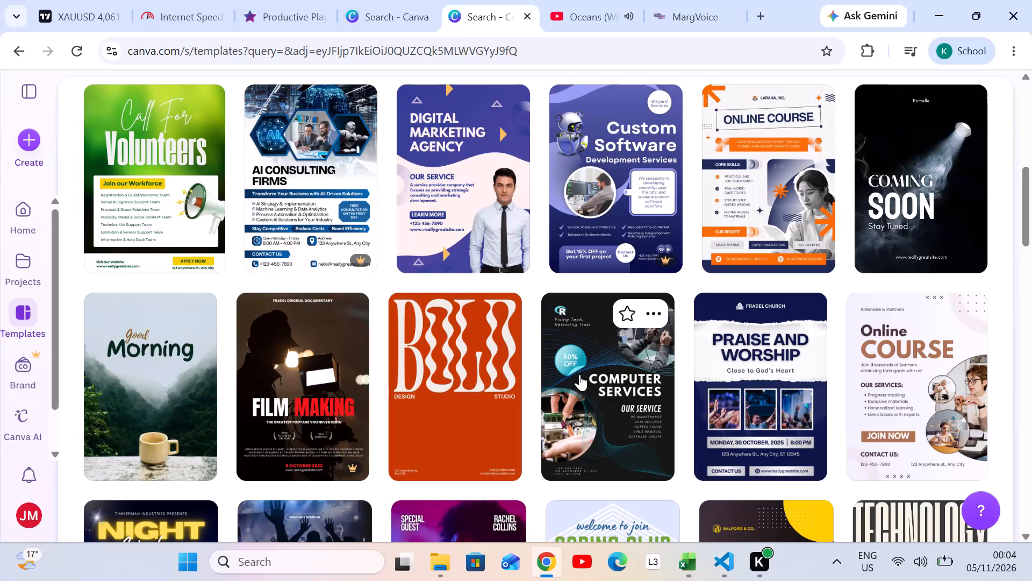
Browse the poster templates and open the preview of the "Rise. Shine. Repeat" poster.
{"action": "scroll", "coordinate": [640, 309], "scroll_direction": "down", "scroll_amount": 1}
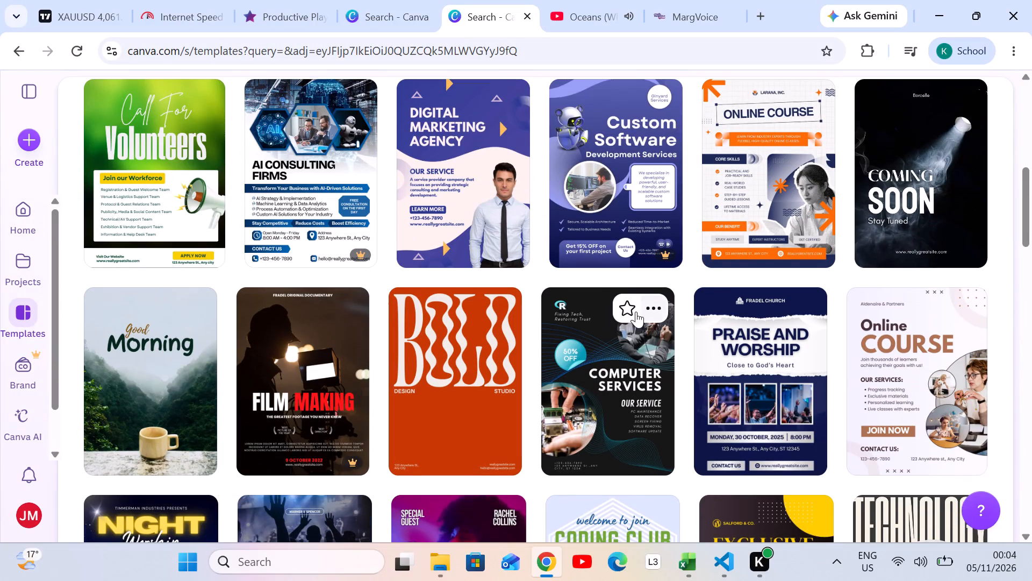
{"action": "scroll", "coordinate": [635, 312], "scroll_direction": "down", "scroll_amount": 2}
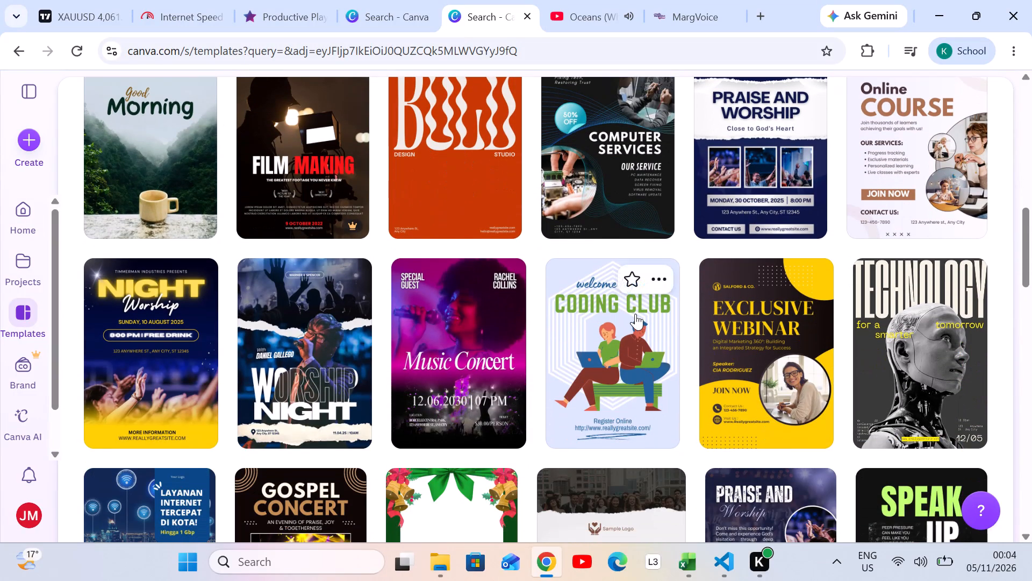
{"action": "scroll", "coordinate": [635, 314], "scroll_direction": "down", "scroll_amount": 1}
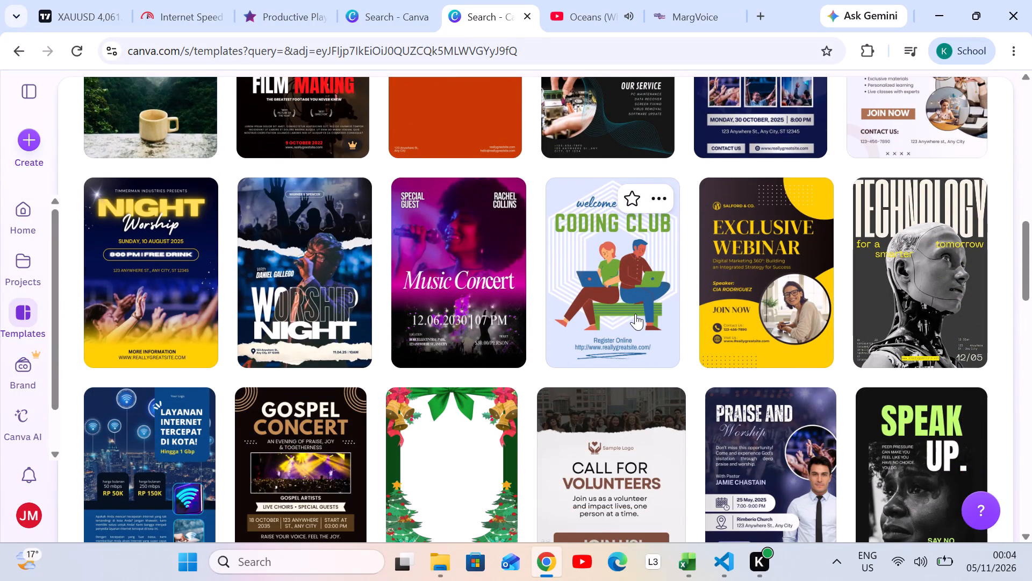
{"action": "scroll", "coordinate": [635, 314], "scroll_direction": "down", "scroll_amount": 1}
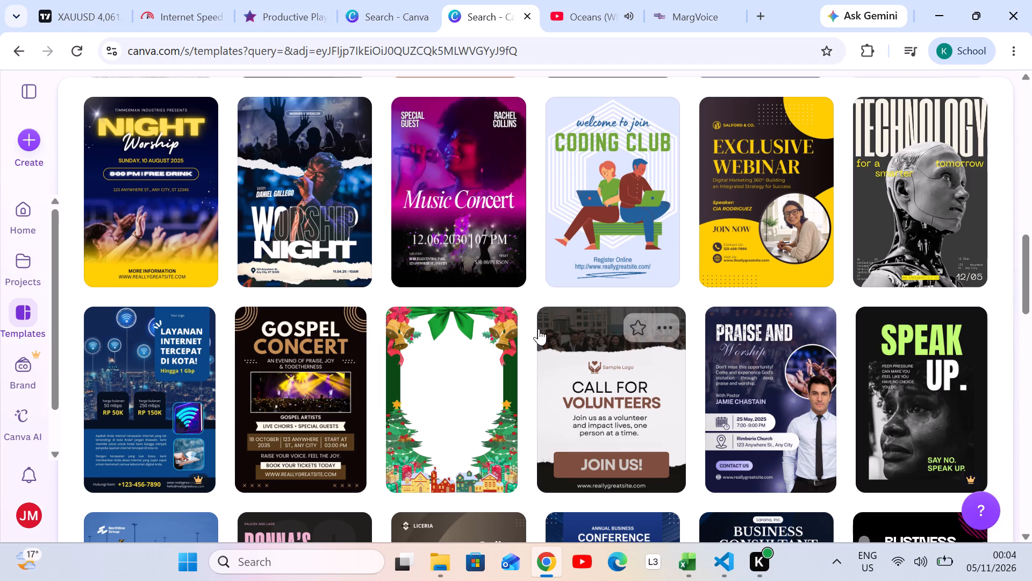
{"action": "scroll", "coordinate": [539, 329], "scroll_direction": "down", "scroll_amount": 2}
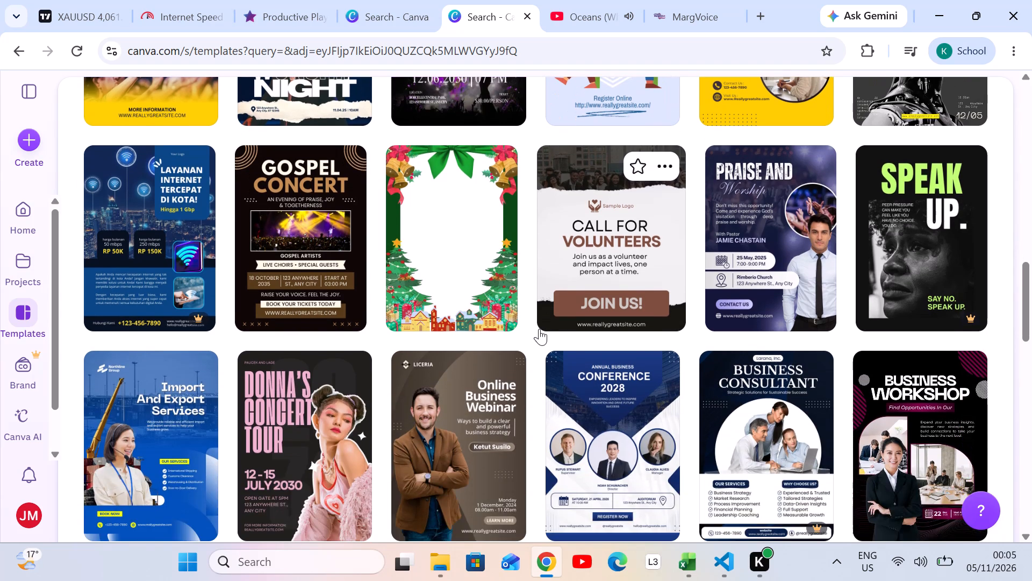
{"action": "scroll", "coordinate": [539, 329], "scroll_direction": "down", "scroll_amount": 2}
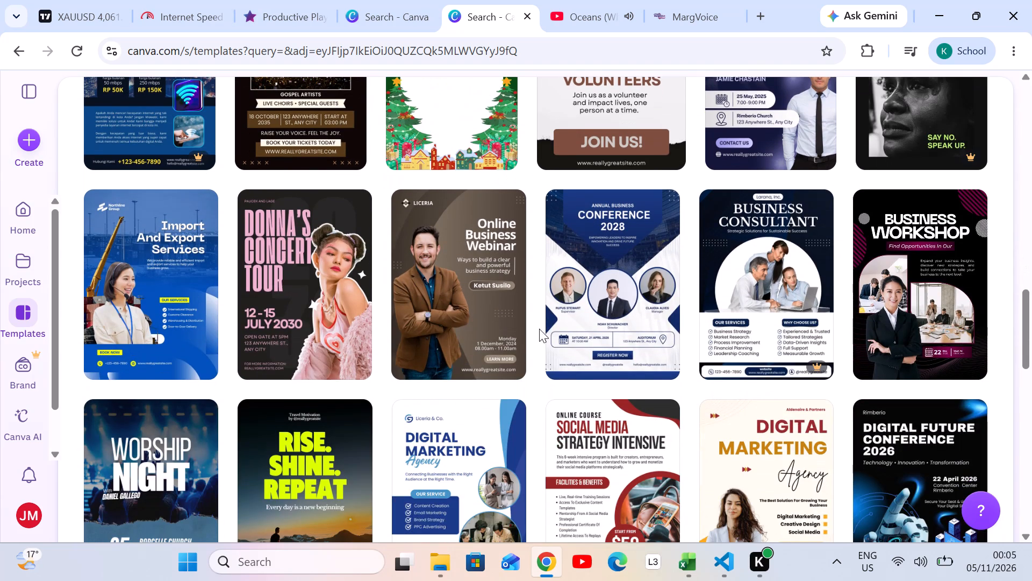
{"action": "scroll", "coordinate": [539, 329], "scroll_direction": "down", "scroll_amount": 1}
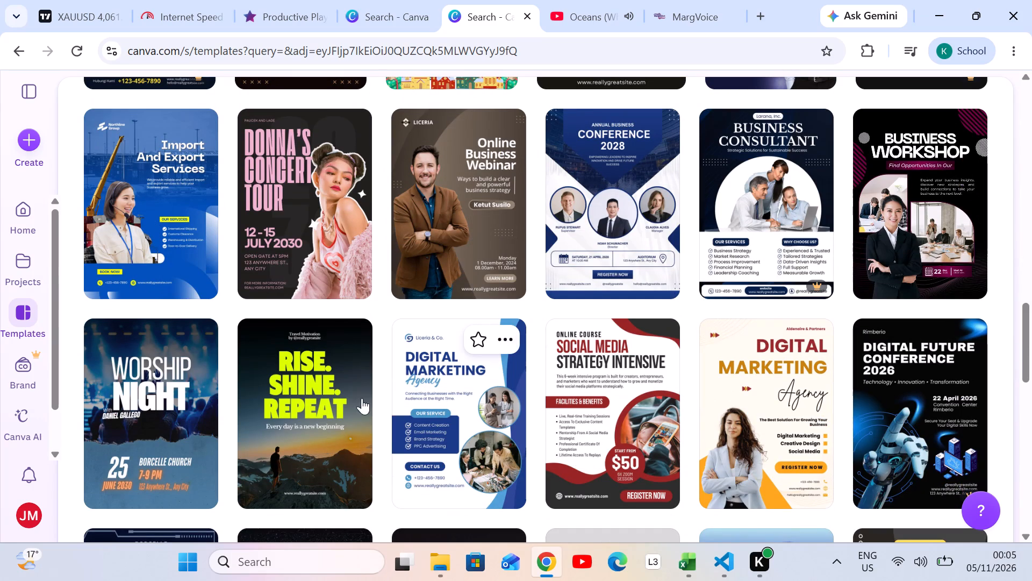
{"action": "left_click", "coordinate": [290, 410]}
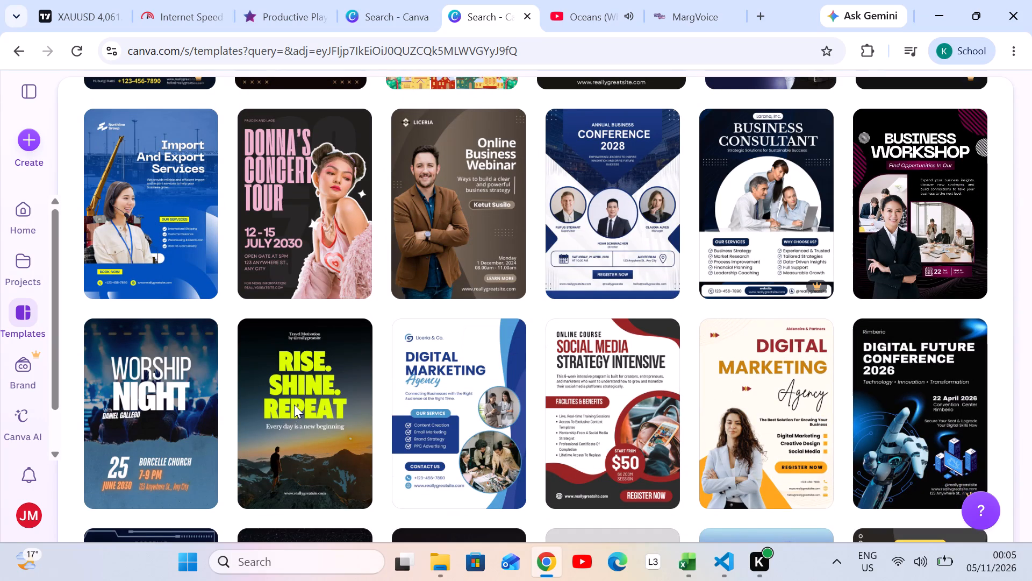
Look over the similar designs, then open the "Rise. Shine. Repeat" template for customizing.
{"action": "scroll", "coordinate": [641, 335], "scroll_direction": "down", "scroll_amount": 2}
{"action": "scroll", "coordinate": [565, 374], "scroll_direction": "up", "scroll_amount": 3}
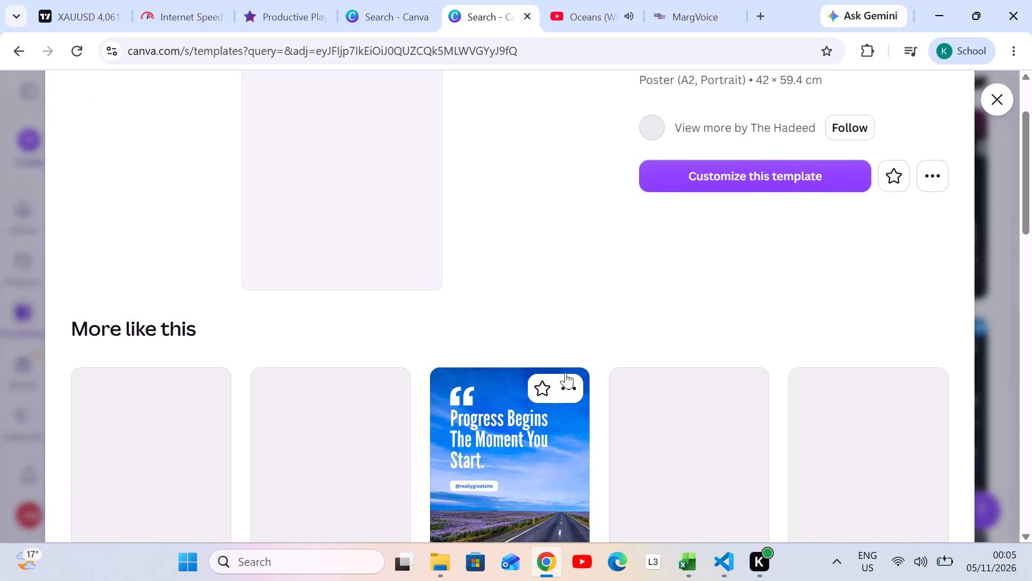
{"action": "scroll", "coordinate": [565, 372], "scroll_direction": "down", "scroll_amount": 3}
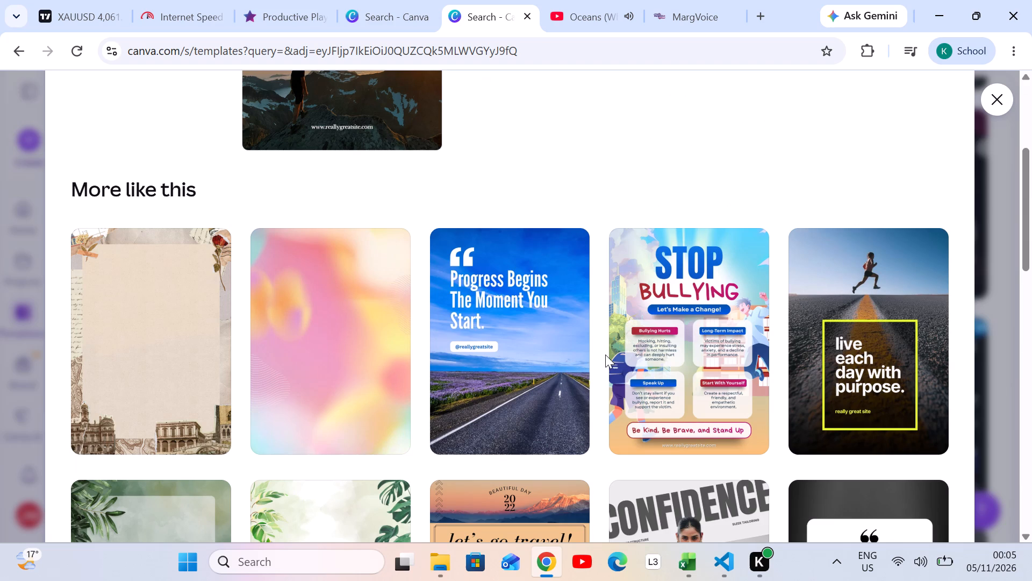
{"action": "scroll", "coordinate": [605, 355], "scroll_direction": "down", "scroll_amount": 1}
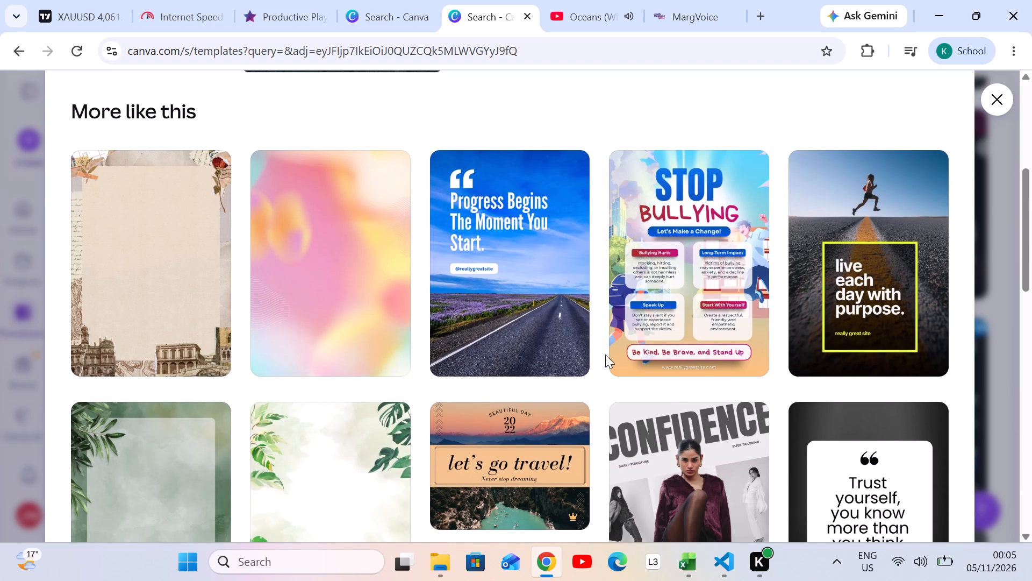
{"action": "scroll", "coordinate": [605, 355], "scroll_direction": "down", "scroll_amount": 2}
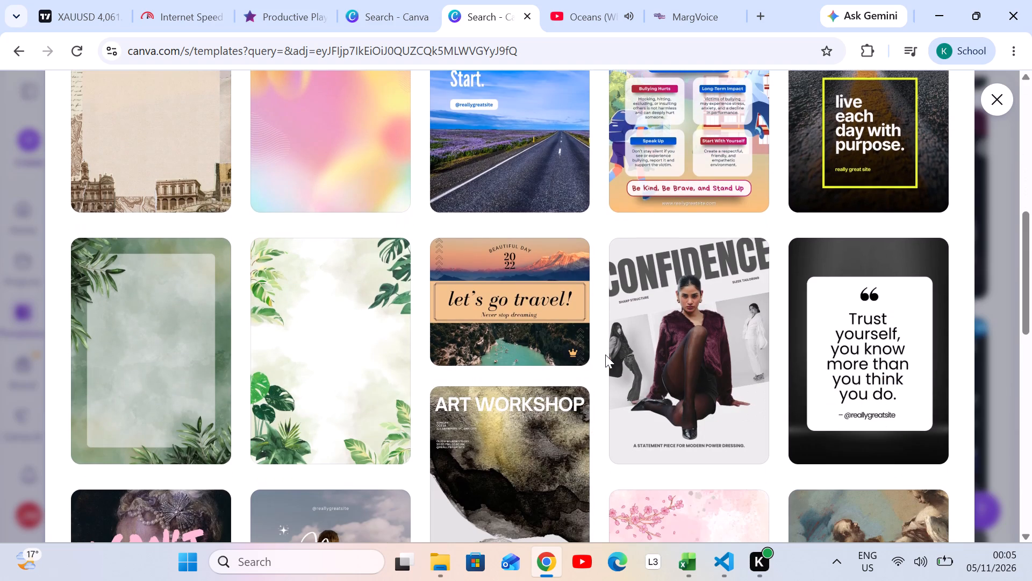
{"action": "scroll", "coordinate": [605, 355], "scroll_direction": "down", "scroll_amount": 2}
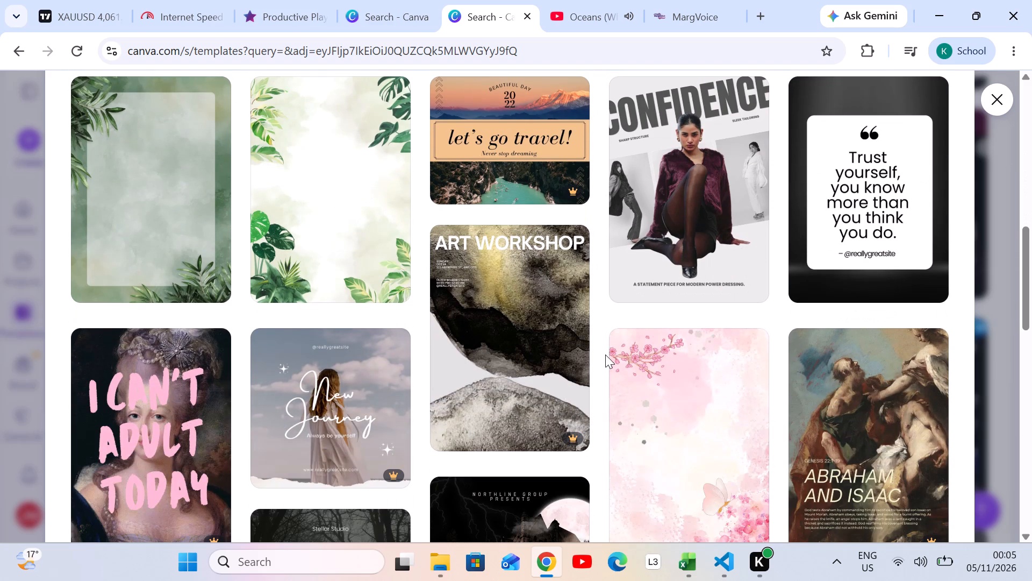
{"action": "scroll", "coordinate": [605, 354], "scroll_direction": "up", "scroll_amount": 11}
{"action": "left_click", "coordinate": [727, 277]}
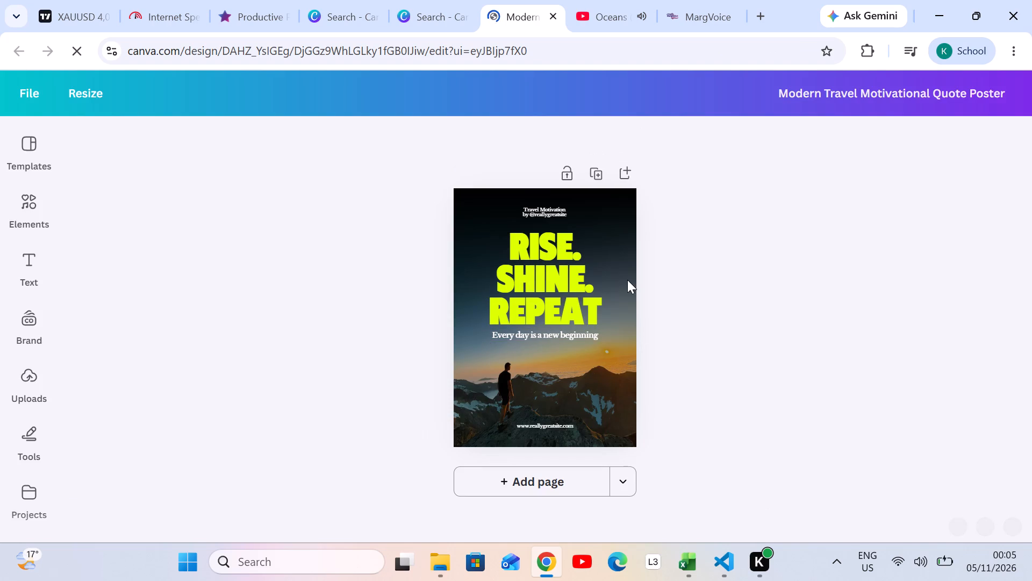
Replace the small two-line credit text above the poster's headline with "Travel Moti".
{"action": "left_click", "coordinate": [627, 278]}
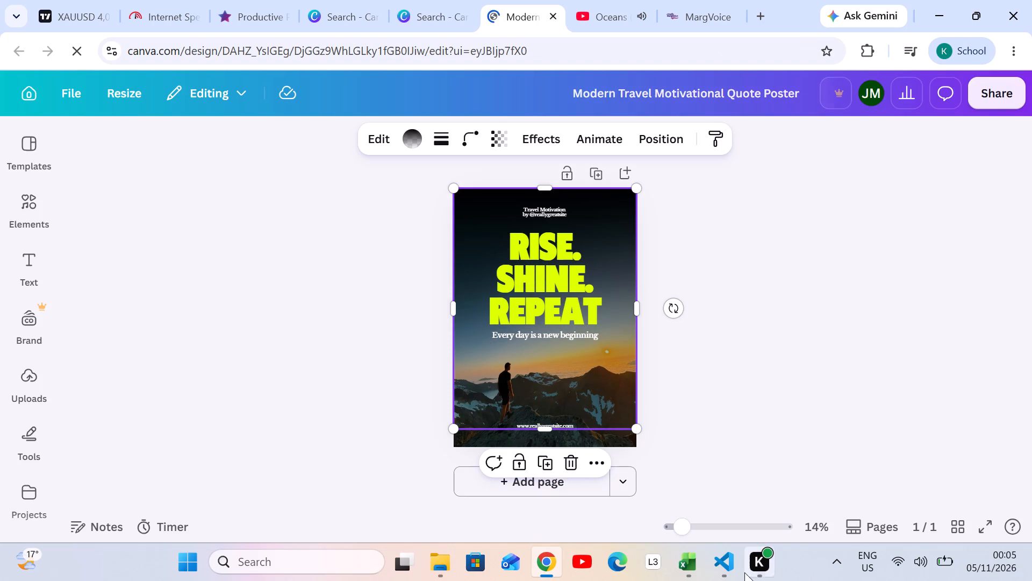
{"action": "left_click_drag", "start_coordinate": [688, 530], "coordinate": [719, 529]}
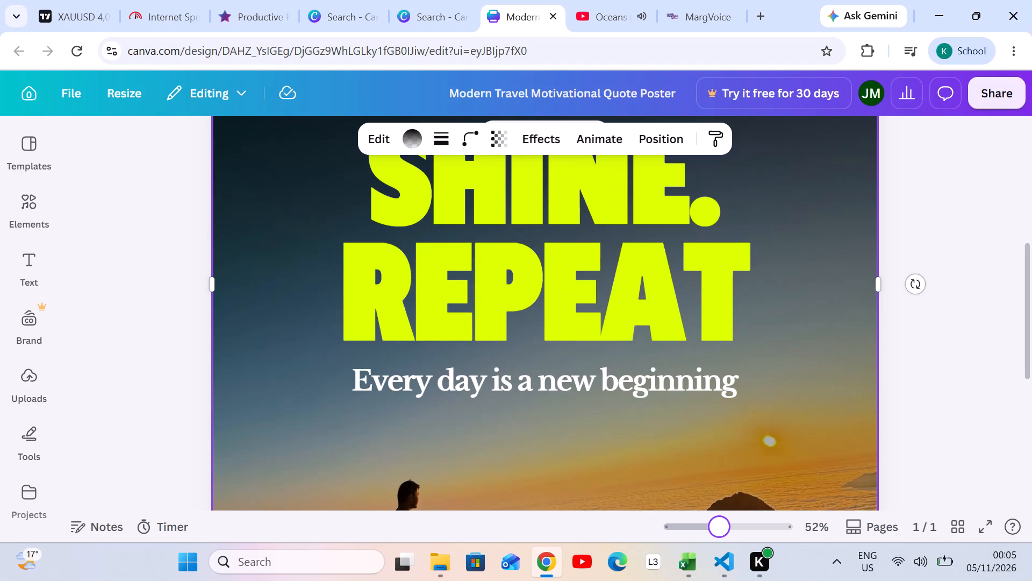
{"action": "left_click_drag", "start_coordinate": [719, 529], "coordinate": [705, 527]}
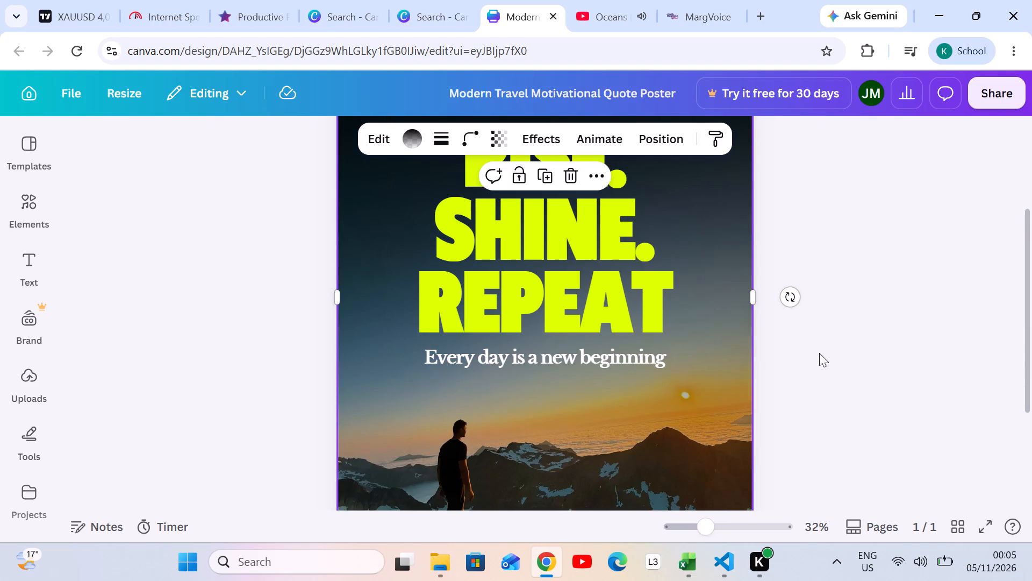
{"action": "scroll", "coordinate": [823, 357], "scroll_direction": "up", "scroll_amount": 2}
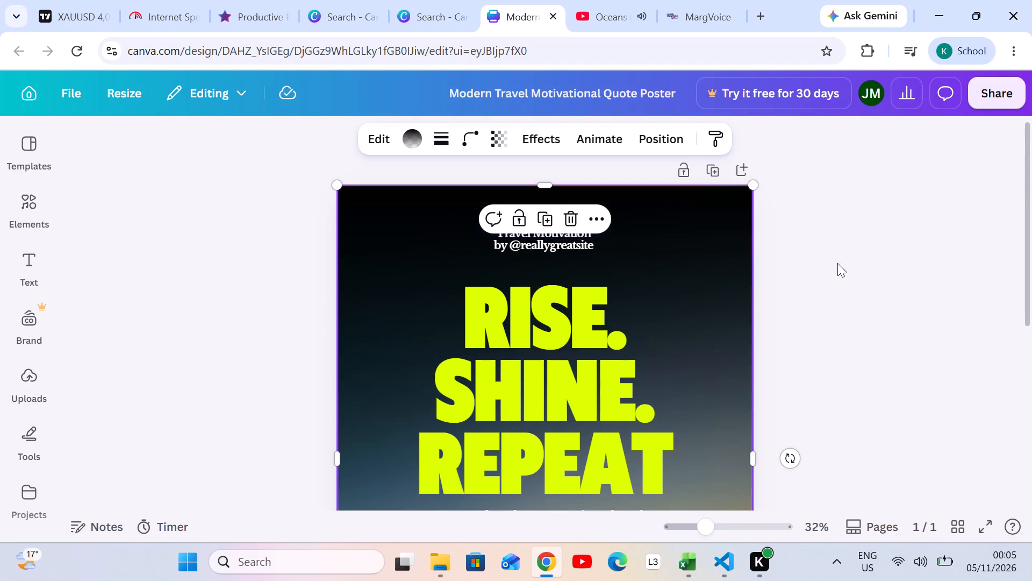
{"action": "left_click", "coordinate": [841, 262]}
{"action": "left_click", "coordinate": [577, 240]}
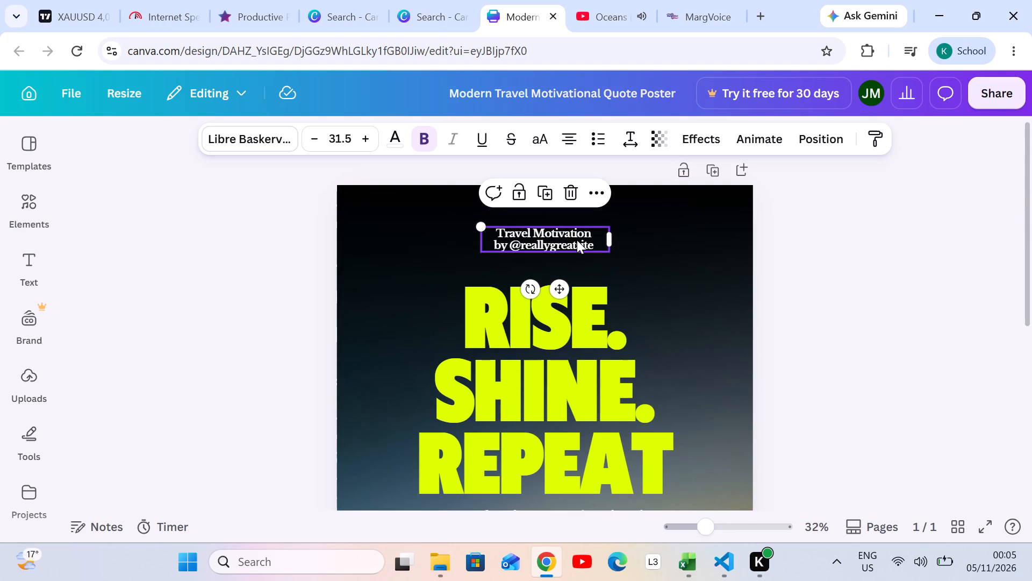
{"action": "left_click", "coordinate": [577, 240]}
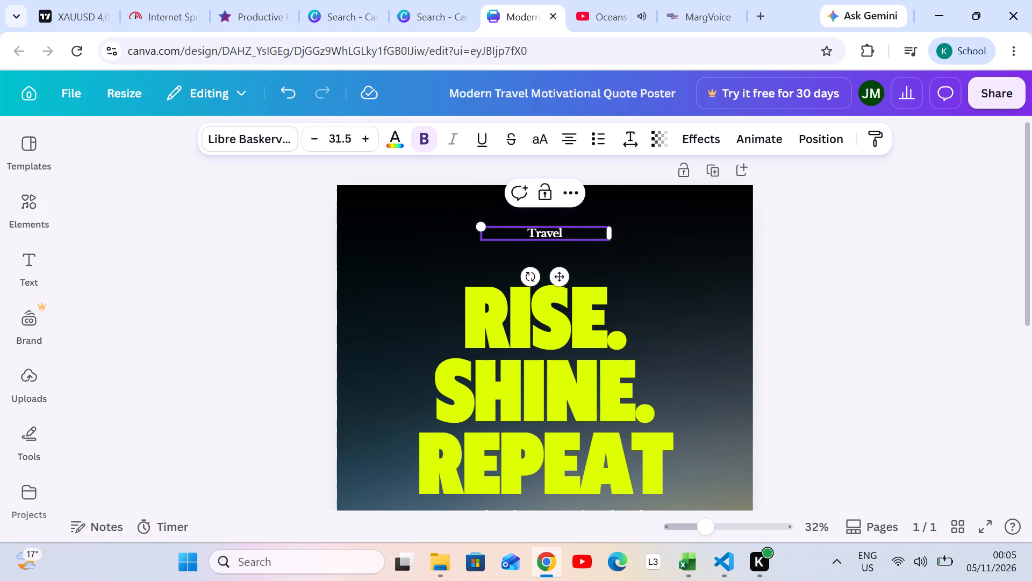
{"action": "key", "text": "space"}
{"action": "type", "text": "oti"}
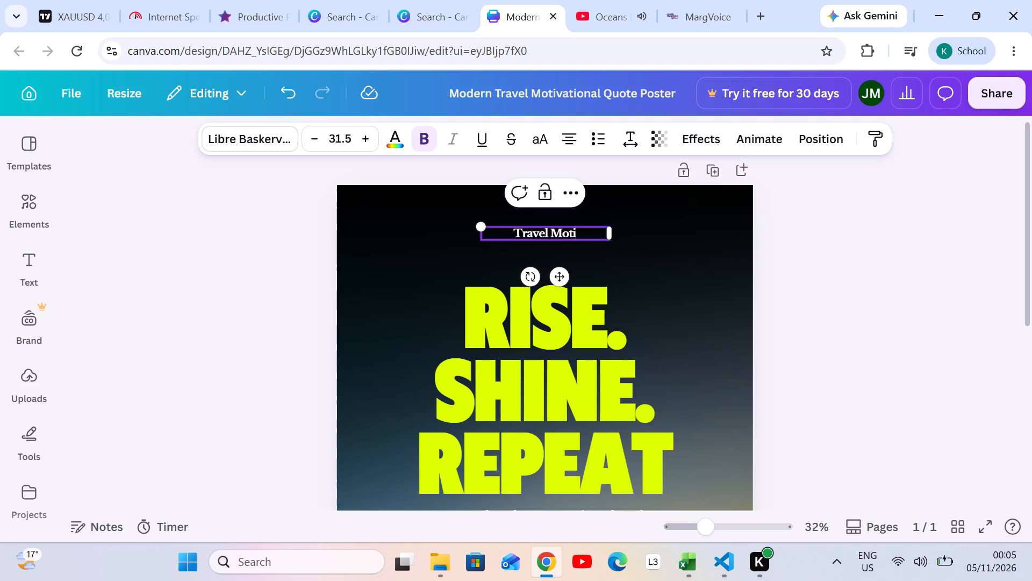
{"action": "scroll", "coordinate": [635, 278], "scroll_direction": "down", "scroll_amount": 3}
{"action": "scroll", "coordinate": [641, 293], "scroll_direction": "up", "scroll_amount": 3}
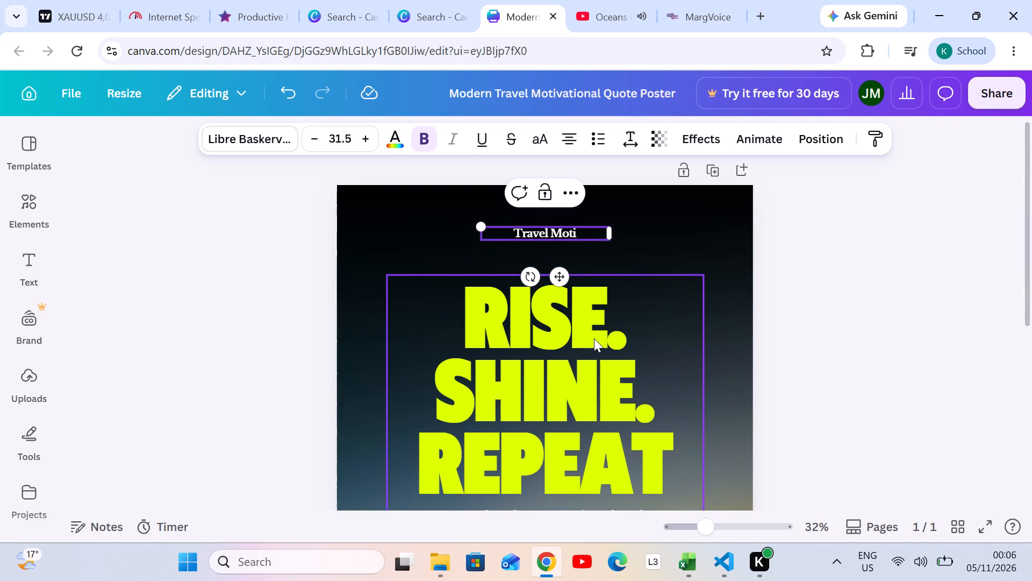
{"action": "left_click", "coordinate": [587, 393]}
{"action": "left_click", "coordinate": [778, 351]}
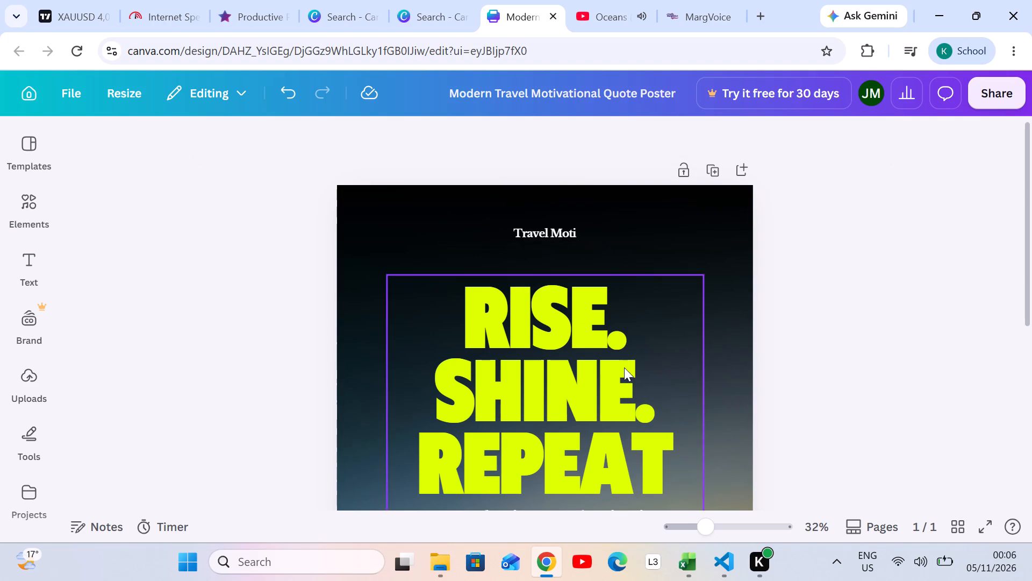
Replace the word "SHINE" in the headline with "PRAY", keeping the period and the three-line layout.
{"action": "left_click", "coordinate": [612, 374]}
{"action": "scroll", "coordinate": [763, 318], "scroll_direction": "down", "scroll_amount": 1}
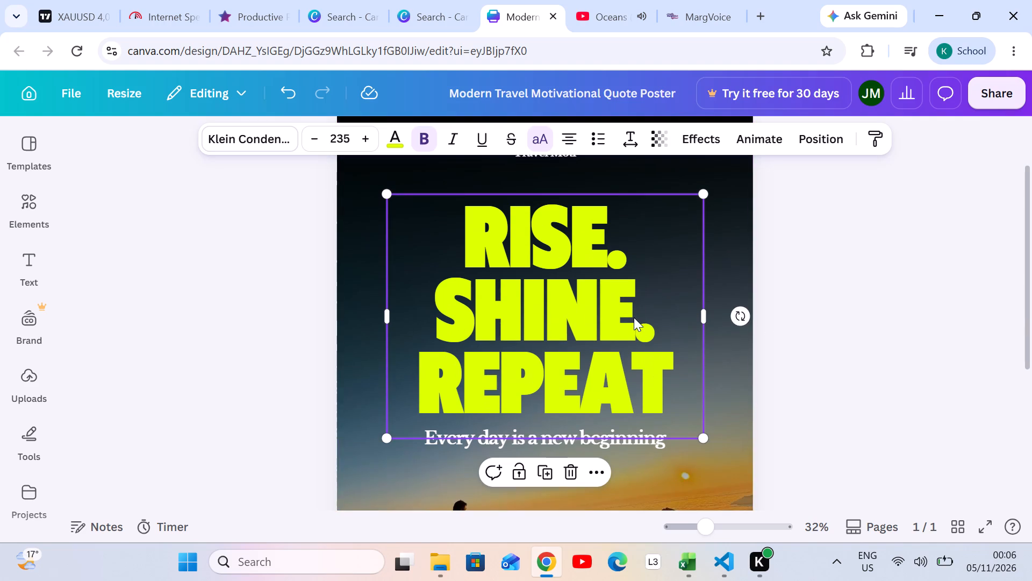
{"action": "left_click", "coordinate": [611, 320]}
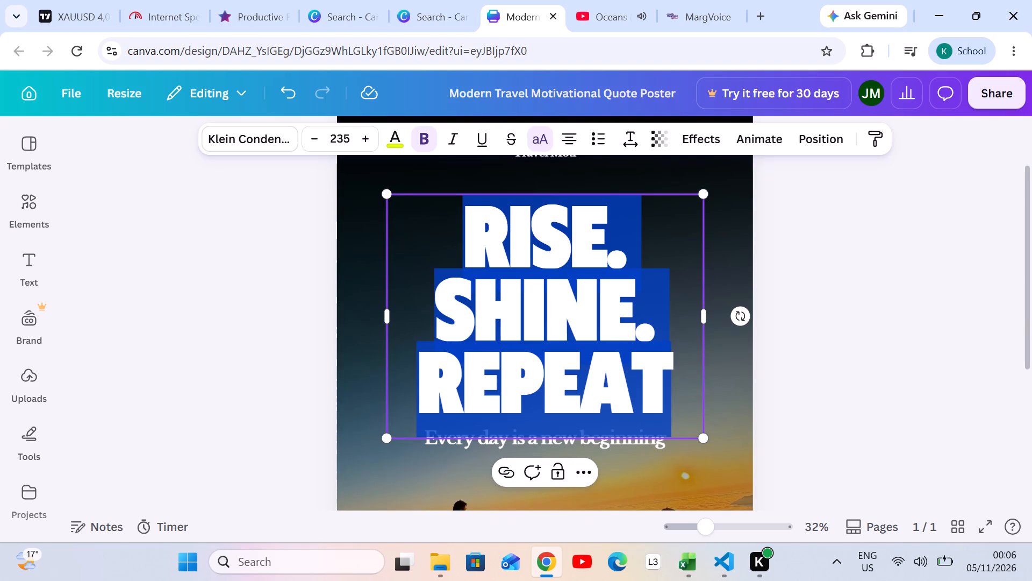
{"action": "left_click", "coordinate": [673, 388]}
{"action": "left_click", "coordinate": [673, 388]}
{"action": "left_click", "coordinate": [672, 335]}
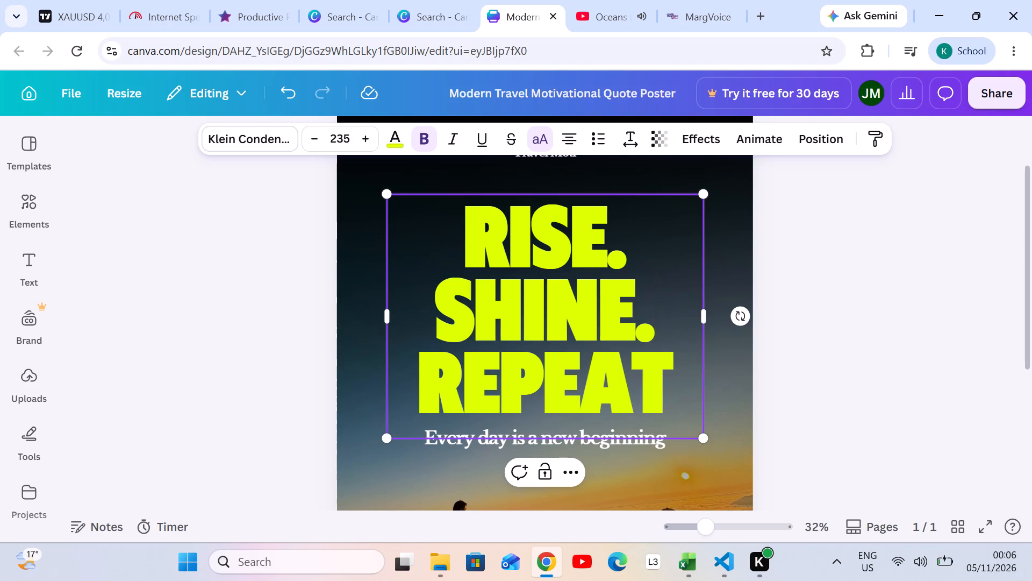
{"action": "left_click", "coordinate": [636, 310]}
{"action": "key", "text": "BackSpace"}
{"action": "key", "text": "BackSpace"}
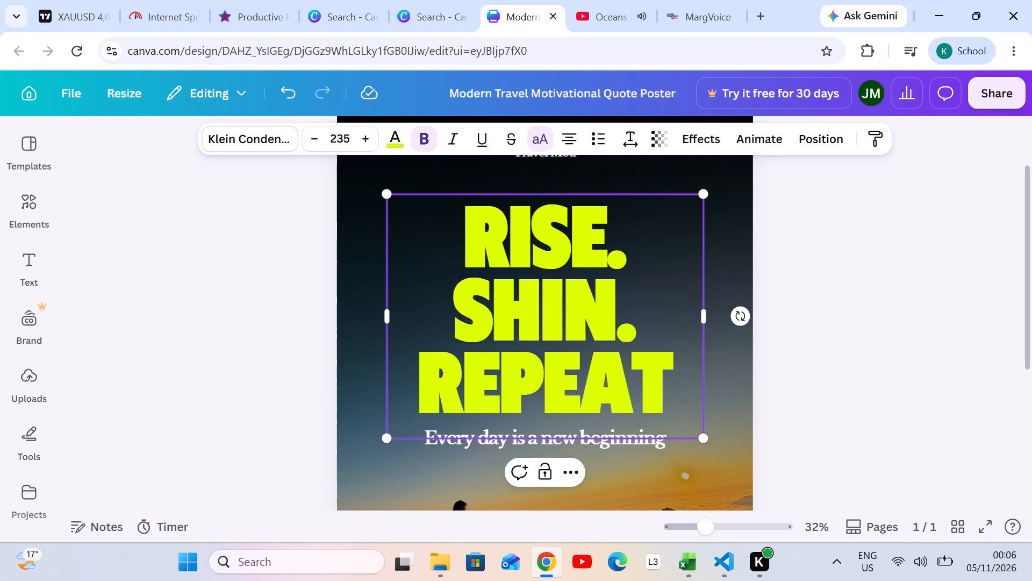
{"action": "key", "text": "BackSpace"}
{"action": "key", "text": "BackSpace"}
{"action": "key", "text": "BackSpace"}
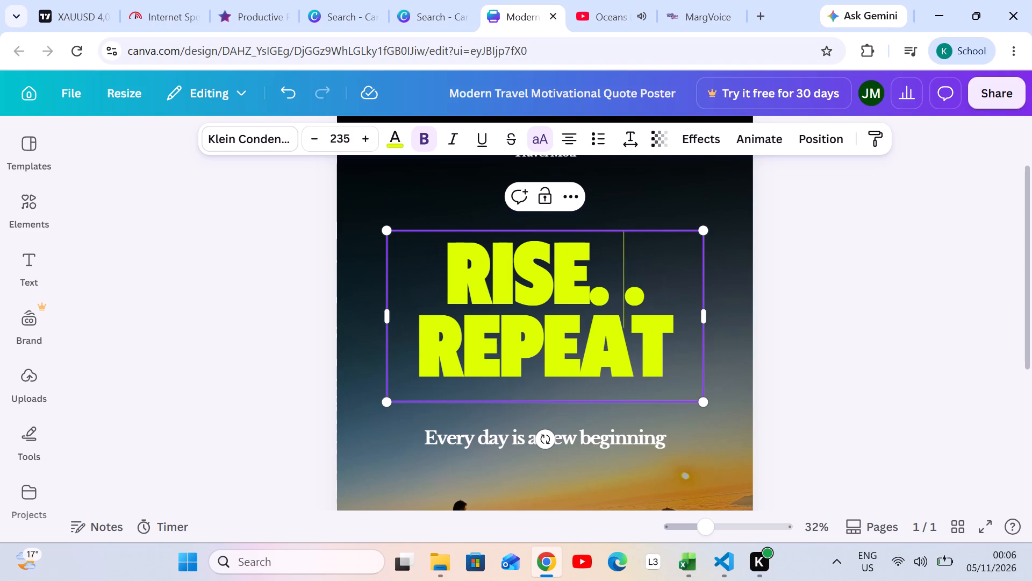
{"action": "type", "text": "PR"}
{"action": "type", "text": "AY"}
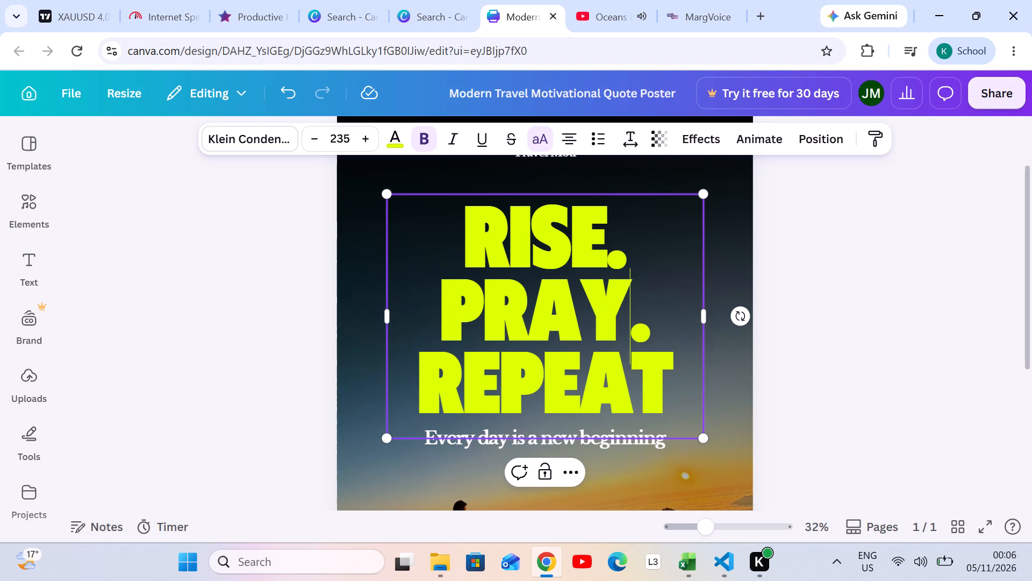
{"action": "key", "text": "Return"}
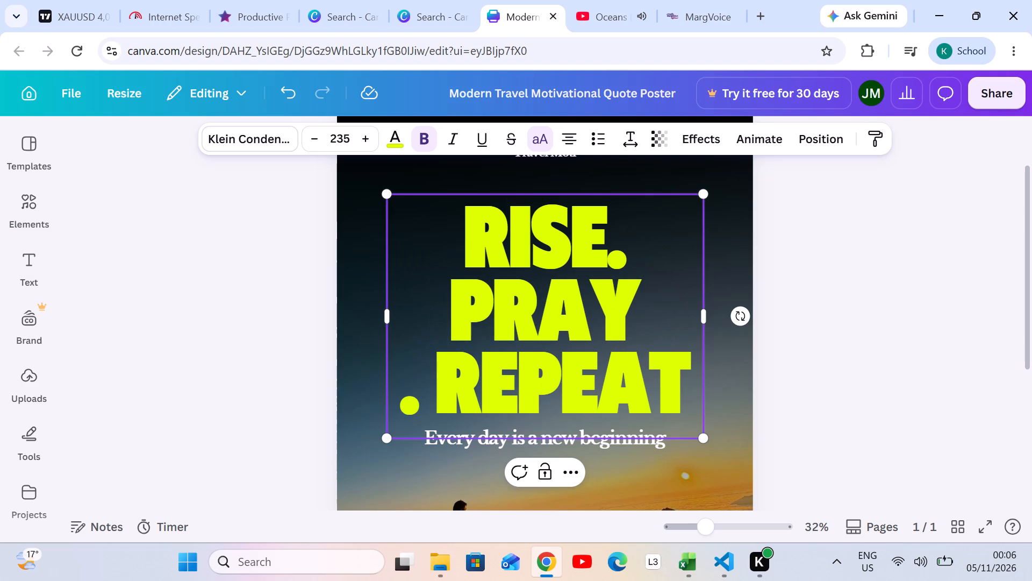
{"action": "key", "text": "BackSpace"}
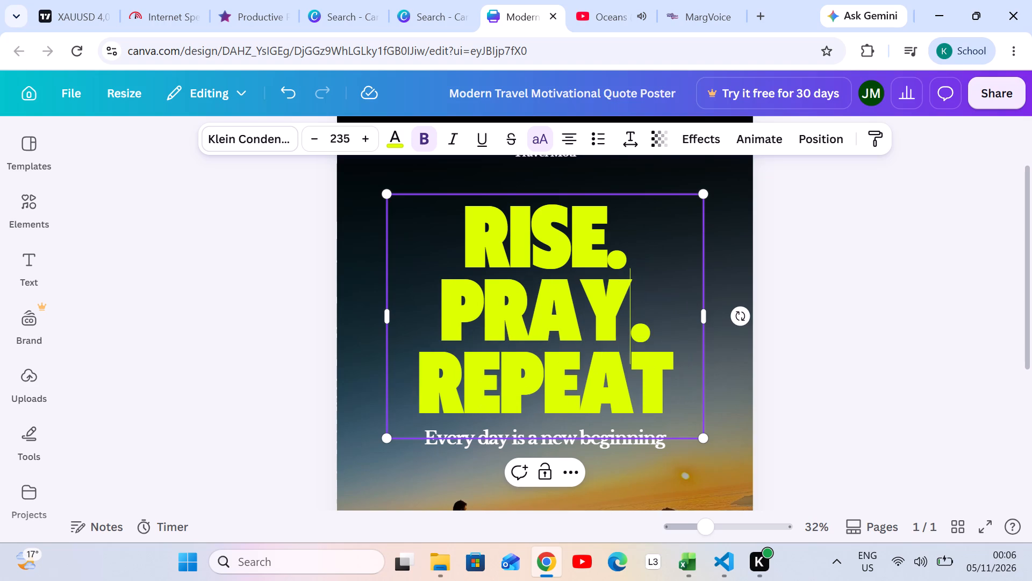
{"action": "key", "text": "Right"}
Add the lines "HUSTLE" and "EAT" to the headline between "PRAY." and "REPEAT".
{"action": "key", "text": "Return"}
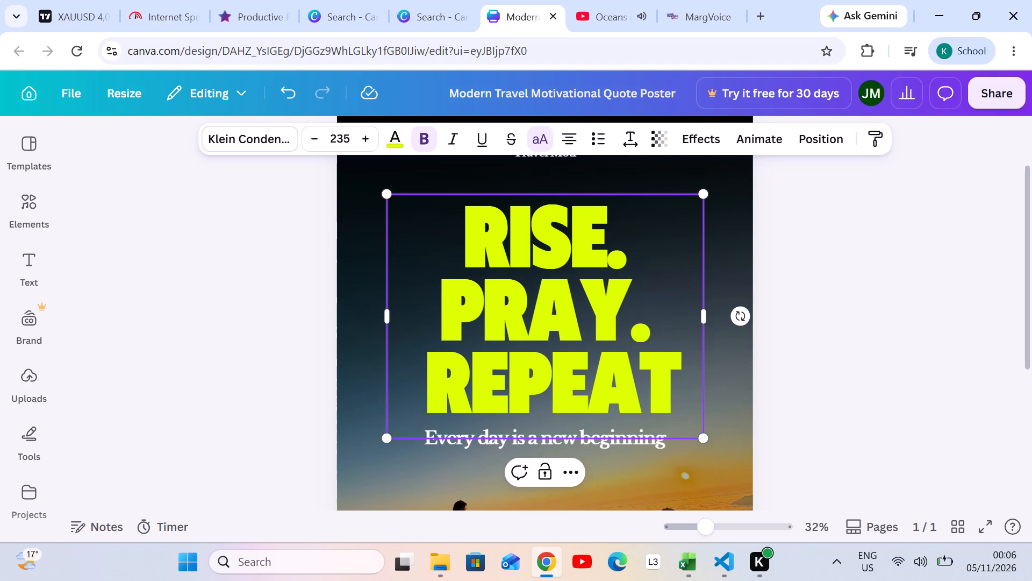
{"action": "key", "text": "Return"}
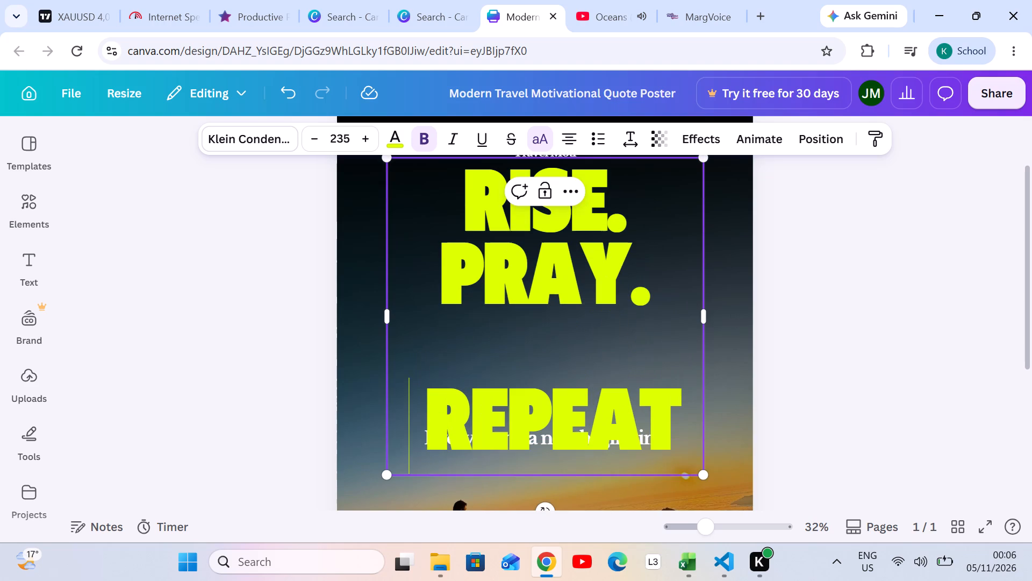
{"action": "key", "text": "Up"}
{"action": "type", "text": "HUSTLE"}
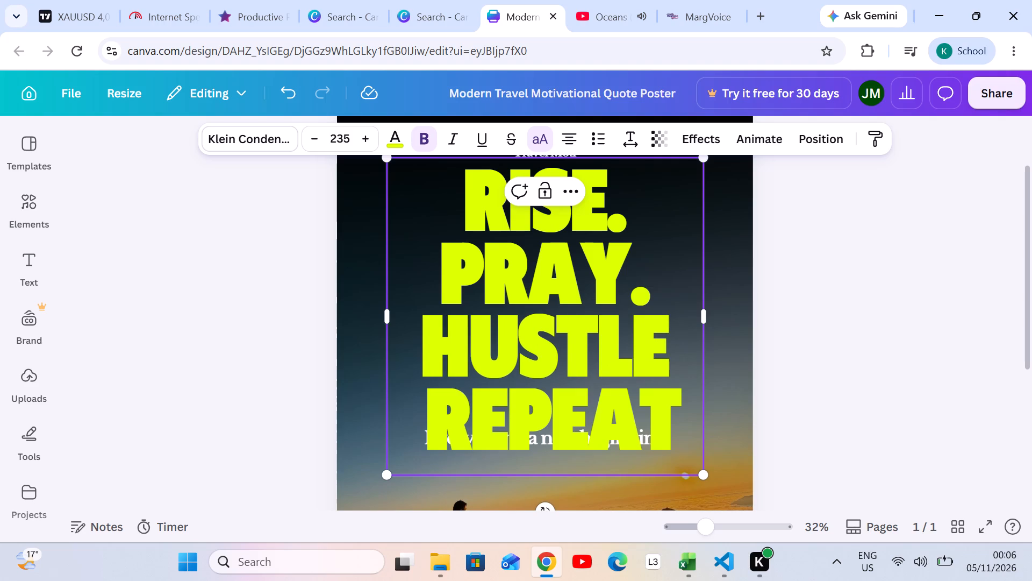
{"action": "key", "text": "Return"}
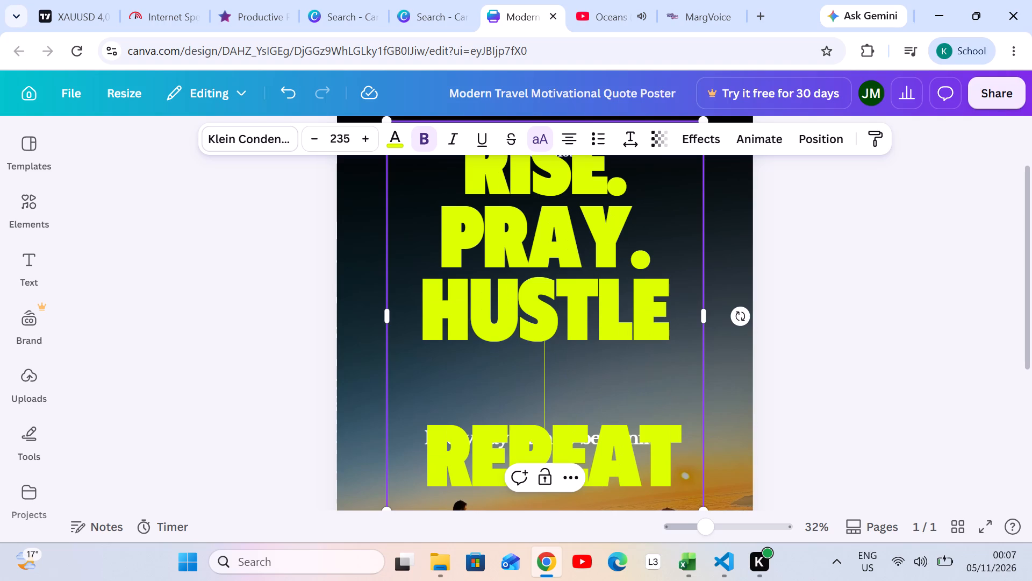
{"action": "type", "text": "EAT"}
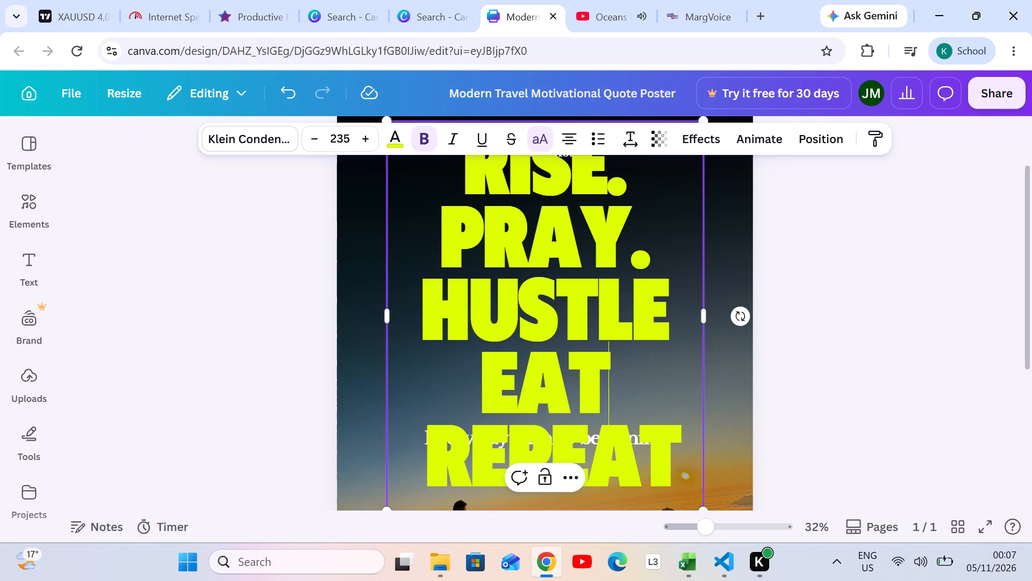
{"action": "key", "text": "space"}
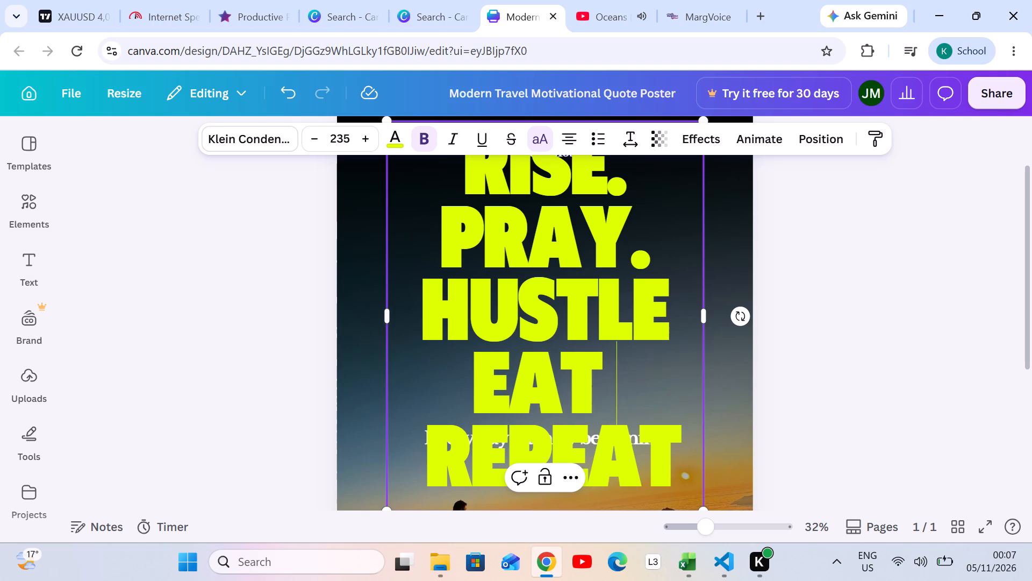
Add the lines "WORKOUT" and "SLEEP" to the headline between "EAT" and "REPEAT".
{"action": "scroll", "coordinate": [676, 337], "scroll_direction": "up", "scroll_amount": 1}
{"action": "scroll", "coordinate": [667, 336], "scroll_direction": "down", "scroll_amount": 4}
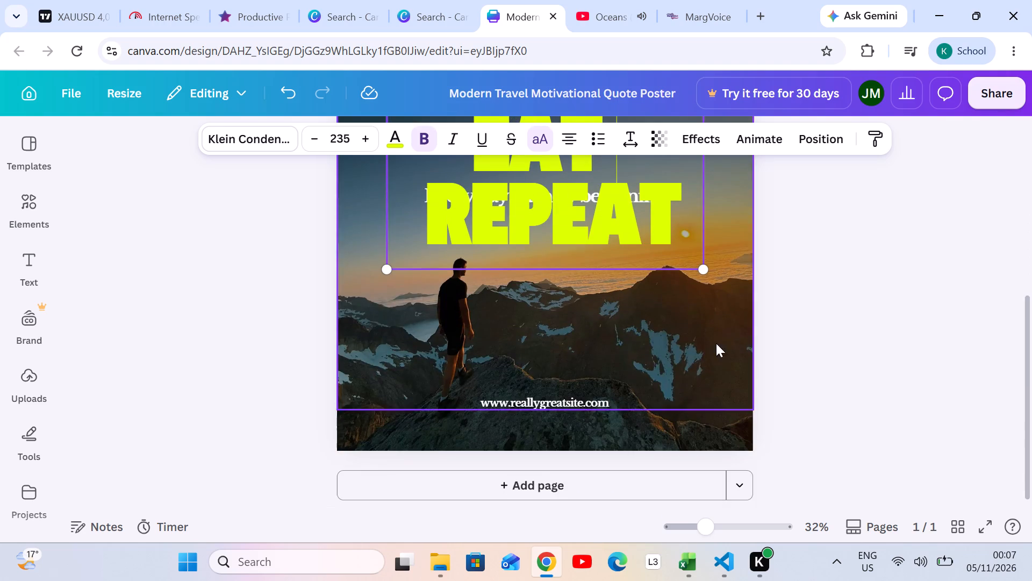
{"action": "scroll", "coordinate": [758, 332], "scroll_direction": "up", "scroll_amount": 2}
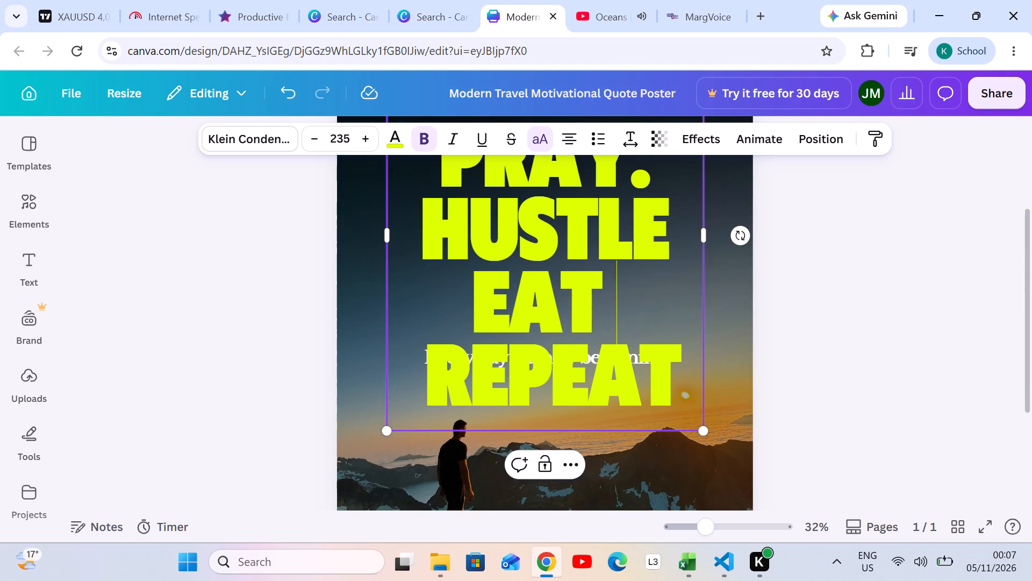
{"action": "key", "text": "Return"}
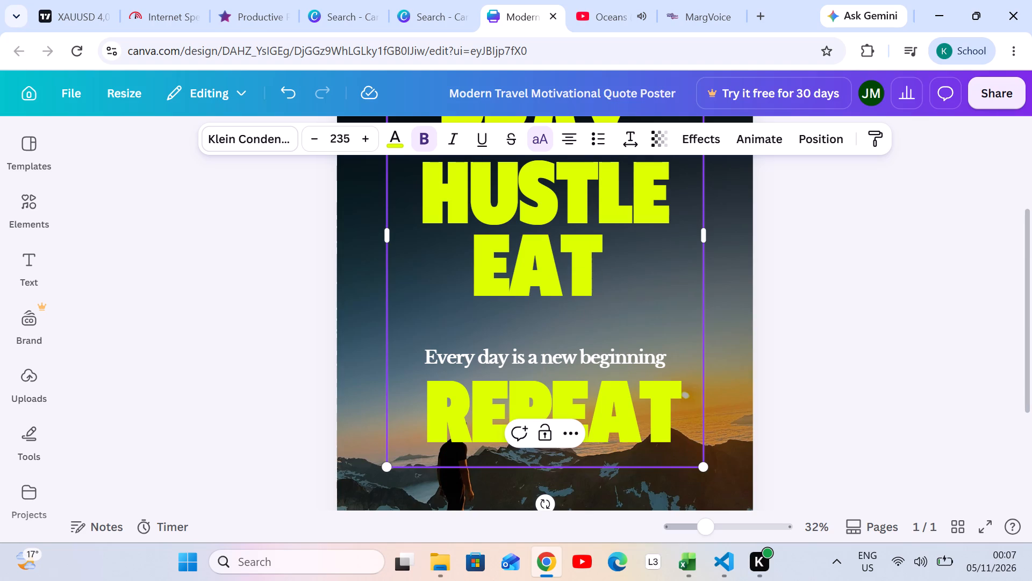
{"action": "type", "text": "WORKOUT"}
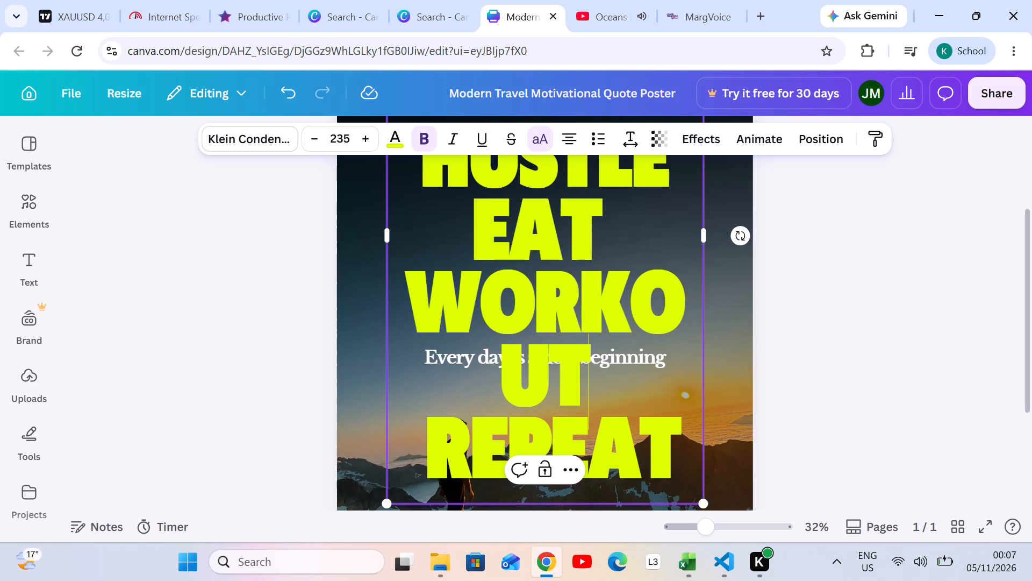
{"action": "key", "text": "Return"}
{"action": "type", "text": "SLEEE"}
{"action": "key", "text": "BackSpace"}
{"action": "key", "text": "p"}
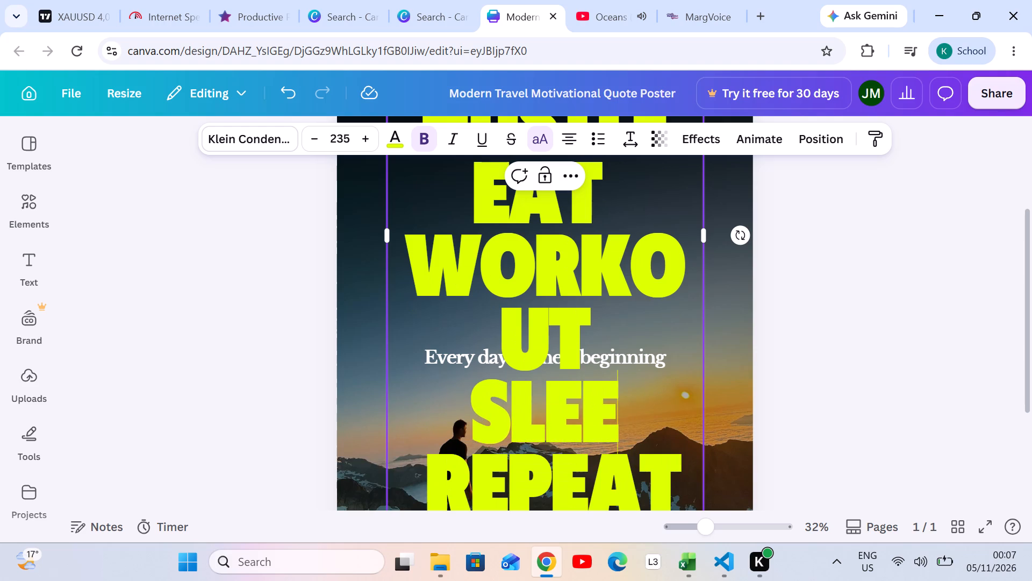
Set the font size of only the word "WORKOUT" in the headline to 233.
{"action": "left_click", "coordinate": [554, 266]}
{"action": "left_click", "coordinate": [617, 332]}
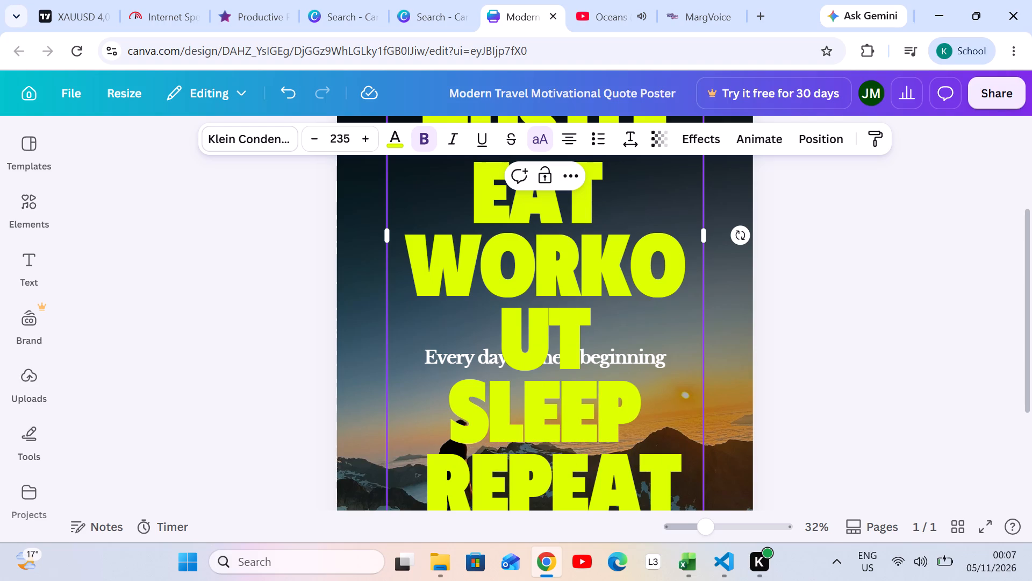
{"action": "left_click_drag", "start_coordinate": [604, 332], "coordinate": [434, 289]}
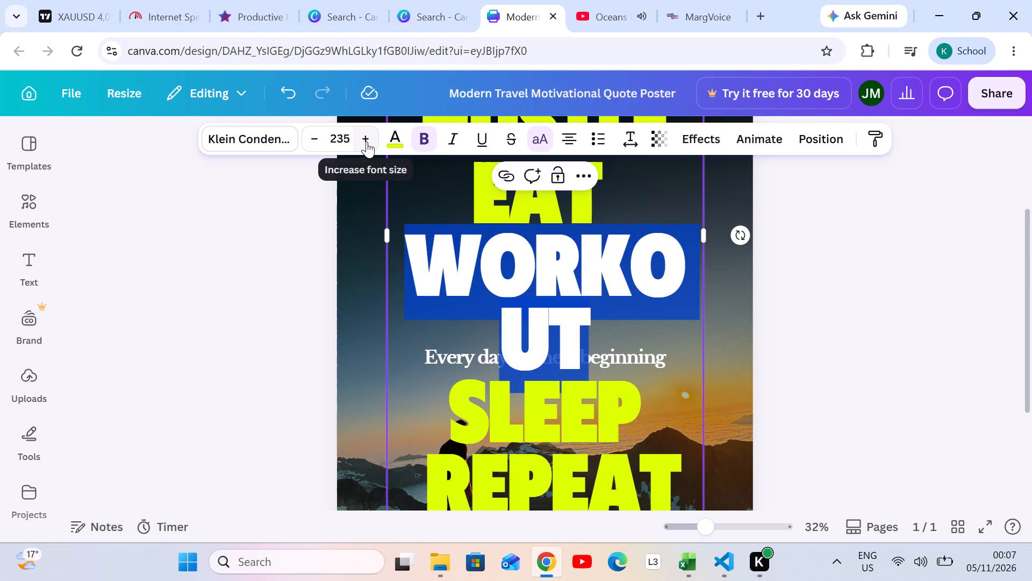
{"action": "left_click", "coordinate": [366, 141]}
{"action": "left_click", "coordinate": [317, 139]}
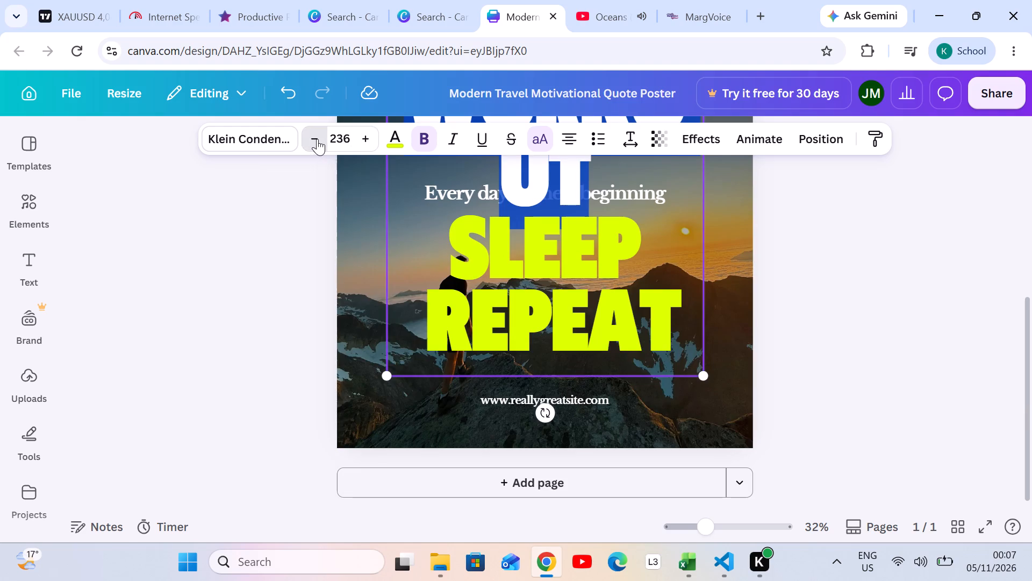
{"action": "left_click", "coordinate": [317, 139]}
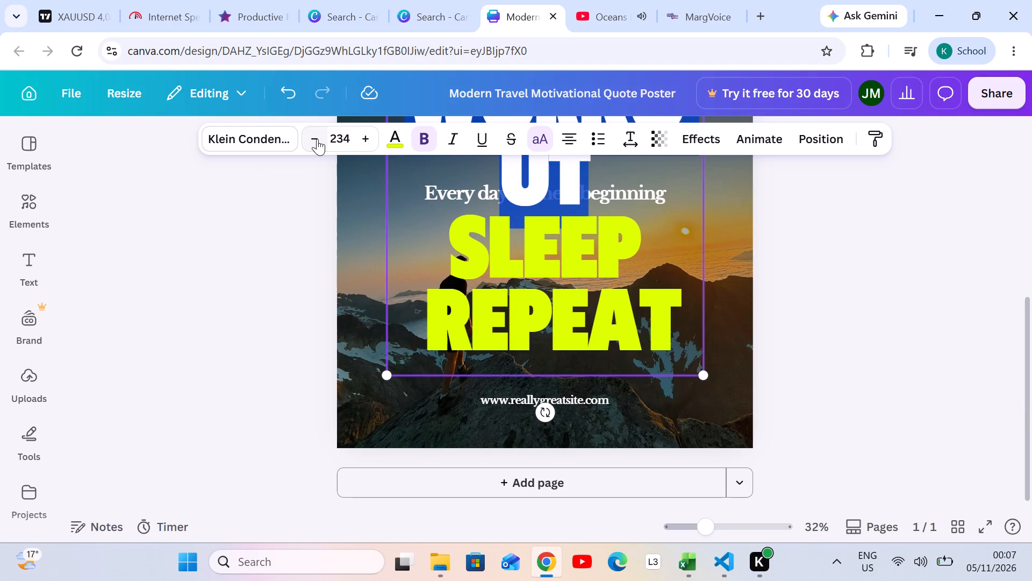
{"action": "left_click", "coordinate": [317, 139]}
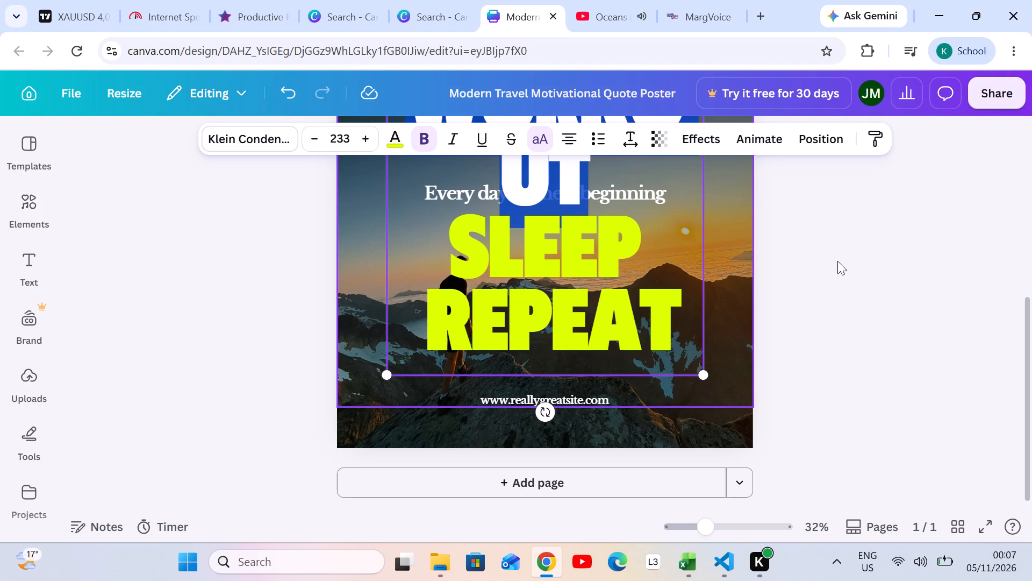
{"action": "left_click", "coordinate": [837, 261]}
Nudge the headline text block slightly left and up on the poster.
{"action": "scroll", "coordinate": [789, 318], "scroll_direction": "up", "scroll_amount": 3}
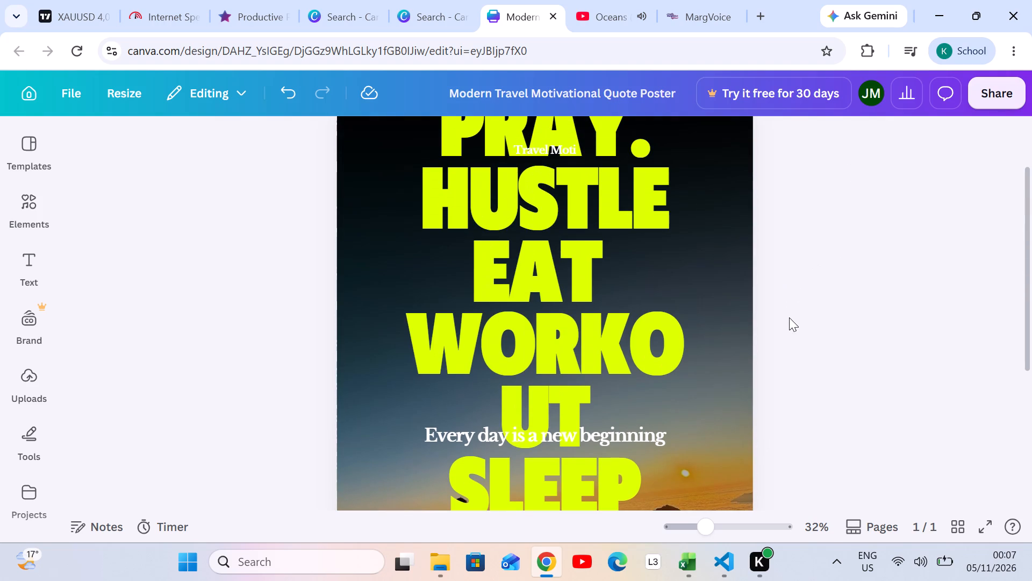
{"action": "left_click_drag", "start_coordinate": [600, 412], "coordinate": [600, 413]}
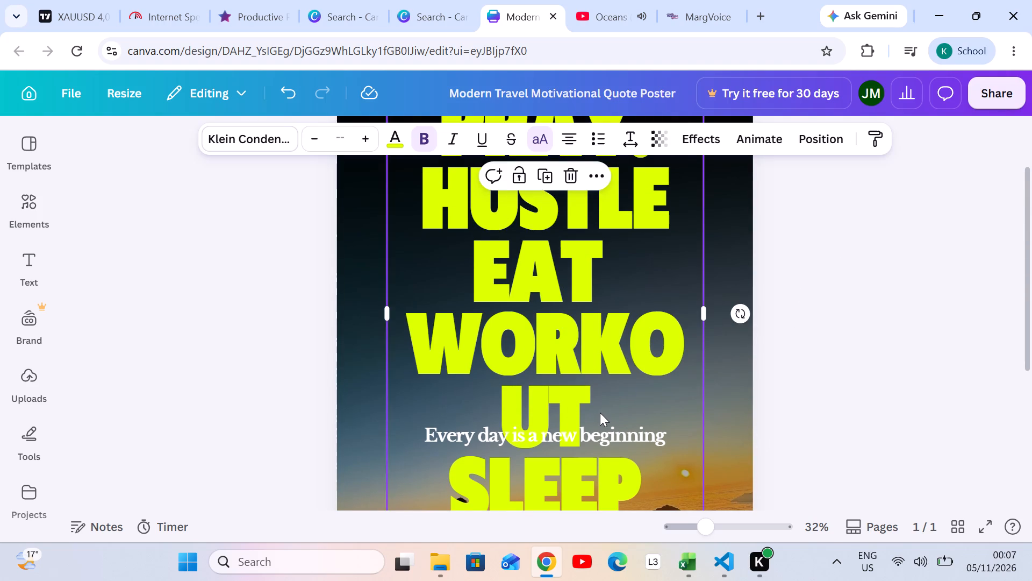
{"action": "left_click_drag", "start_coordinate": [600, 413], "coordinate": [593, 408]}
{"action": "left_click", "coordinate": [768, 349]}
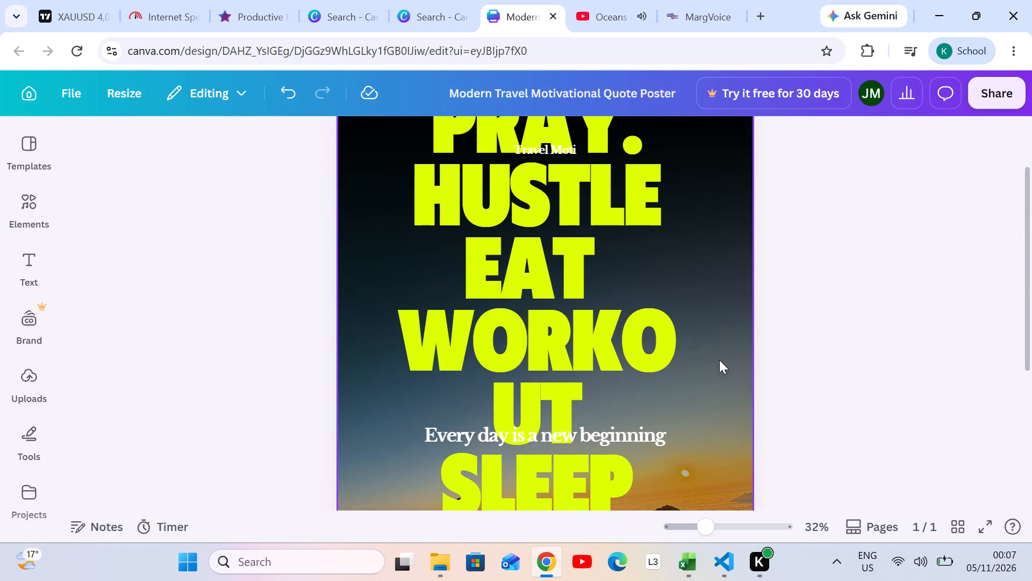
Widen the gradient overlay past the poster's right edge, and shift it slightly left so it overhangs both sides.
{"action": "left_click", "coordinate": [750, 273]}
{"action": "left_click_drag", "start_coordinate": [750, 274], "coordinate": [755, 274]}
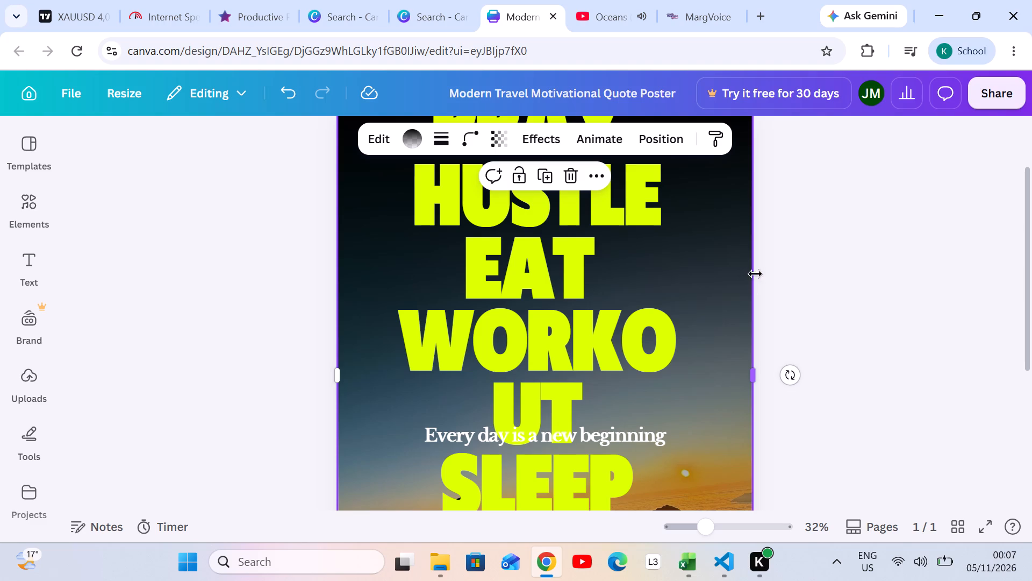
{"action": "left_click_drag", "start_coordinate": [755, 274], "coordinate": [797, 272]}
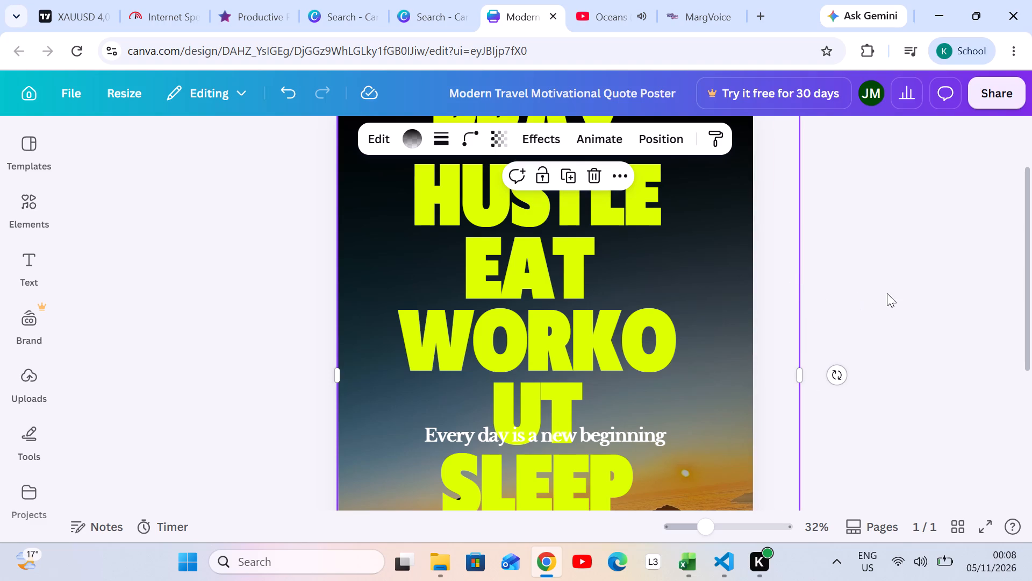
{"action": "left_click", "coordinate": [892, 290]}
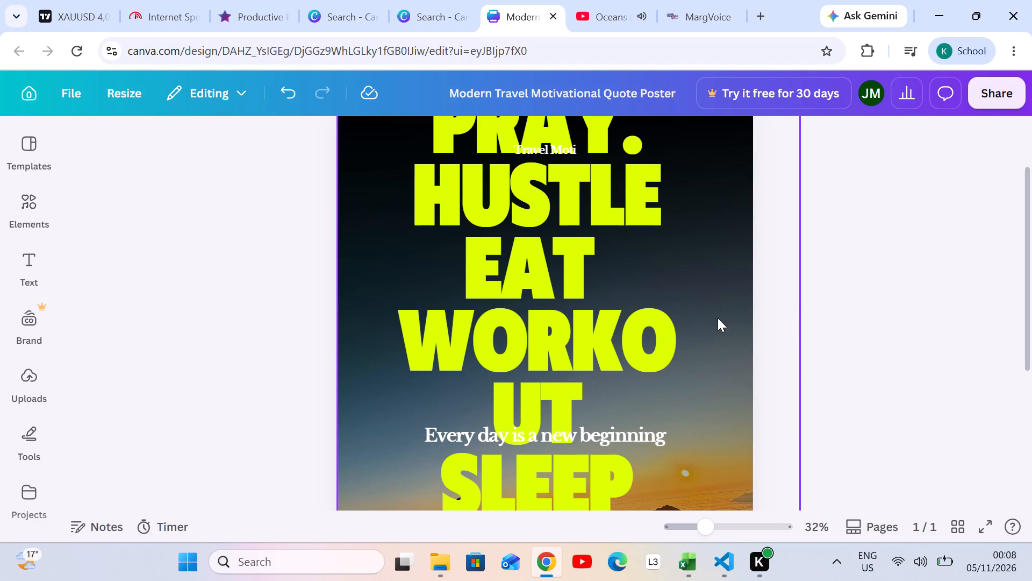
{"action": "left_click_drag", "start_coordinate": [721, 315], "coordinate": [716, 314]}
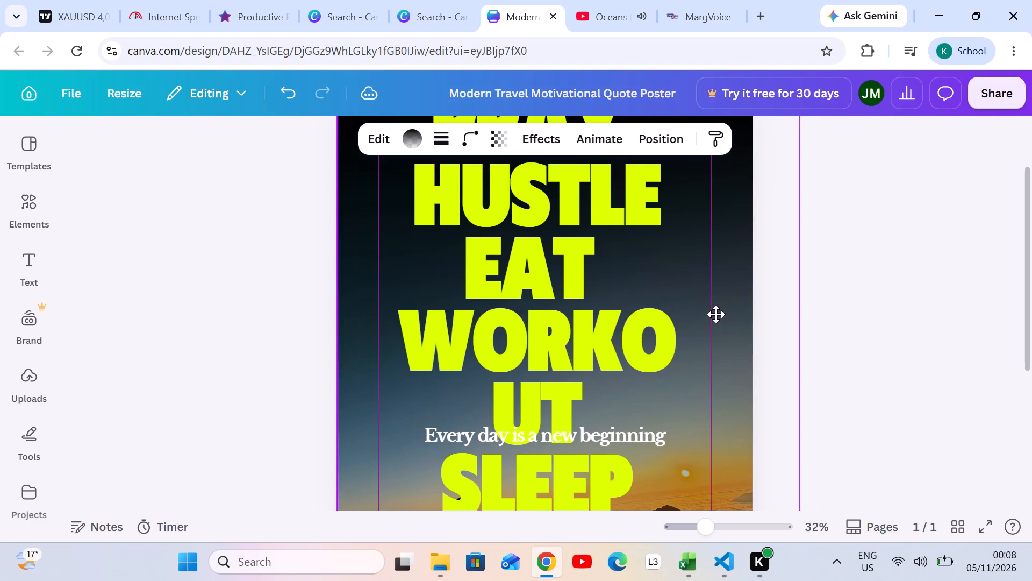
{"action": "left_click_drag", "start_coordinate": [716, 314], "coordinate": [712, 314]}
{"action": "left_click", "coordinate": [704, 342]}
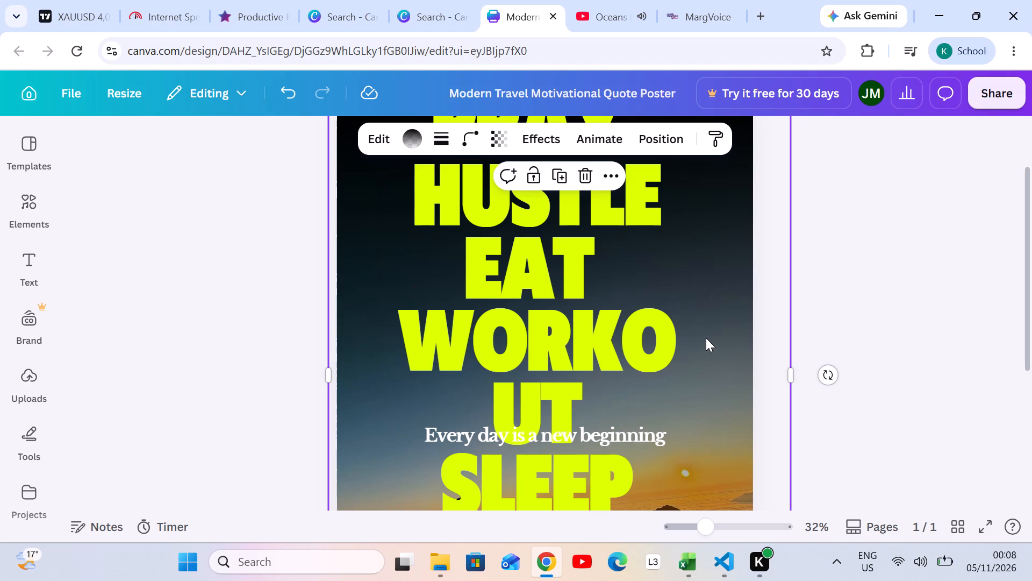
Move the "Every day is a new beginning" tagline down to just below "REPEAT", above the website address.
{"action": "scroll", "coordinate": [833, 280], "scroll_direction": "down", "scroll_amount": 3}
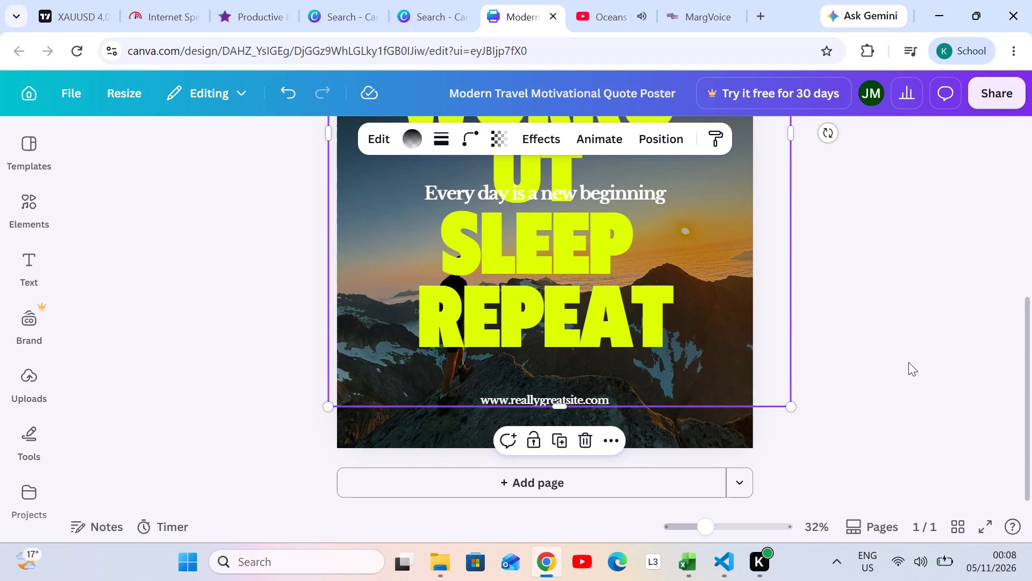
{"action": "scroll", "coordinate": [909, 360], "scroll_direction": "up", "scroll_amount": 3}
{"action": "scroll", "coordinate": [869, 356], "scroll_direction": "down", "scroll_amount": 3}
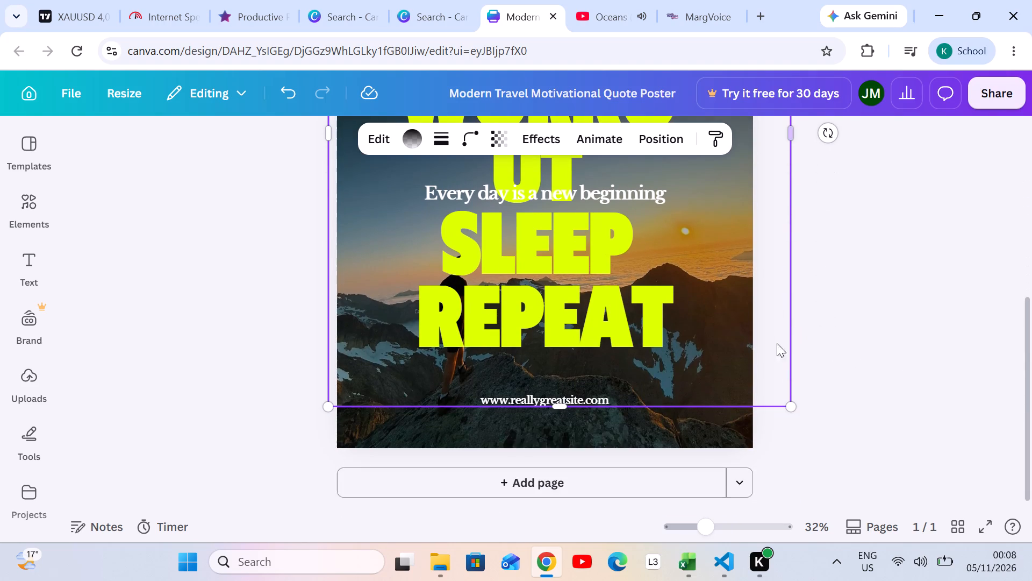
{"action": "left_click_drag", "start_coordinate": [649, 189], "coordinate": [643, 344]}
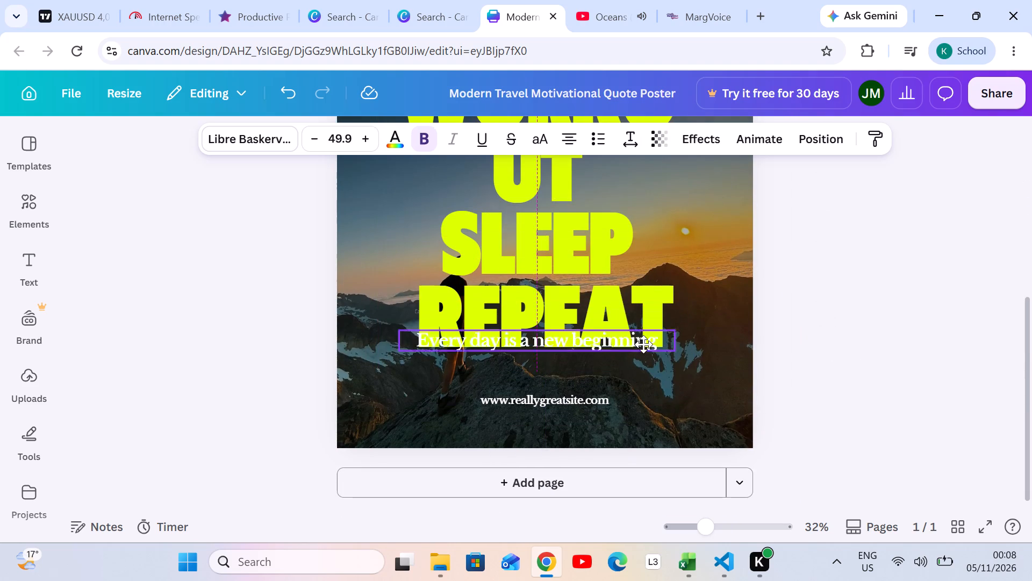
{"action": "left_click_drag", "start_coordinate": [643, 344], "coordinate": [636, 364]}
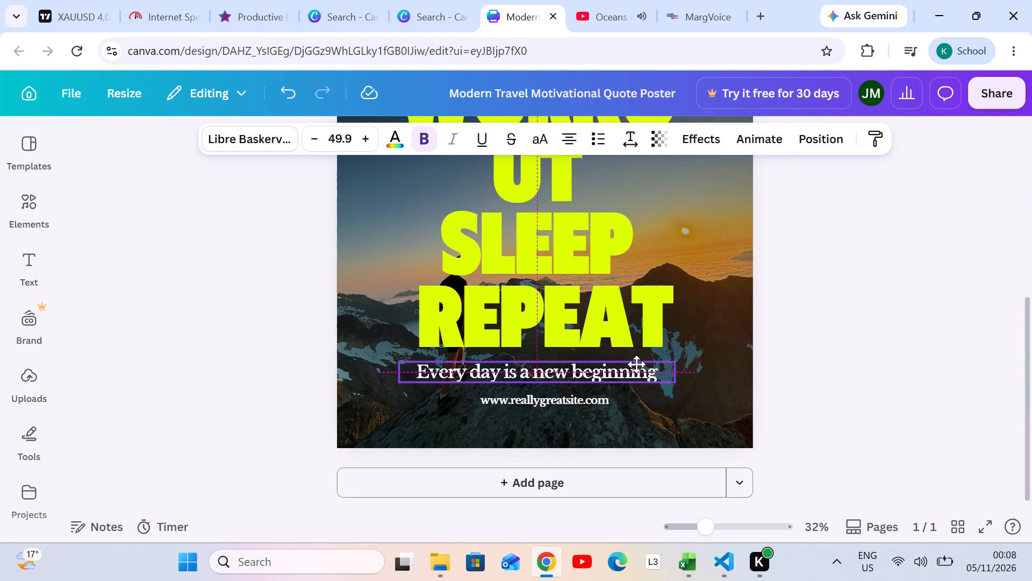
{"action": "left_click_drag", "start_coordinate": [636, 364], "coordinate": [636, 362]}
{"action": "left_click", "coordinate": [877, 314]}
Examine the full poster layout at a reduced zoom, checking how the lengthened headline fits the page.
{"action": "scroll", "coordinate": [642, 271], "scroll_direction": "up", "scroll_amount": 5}
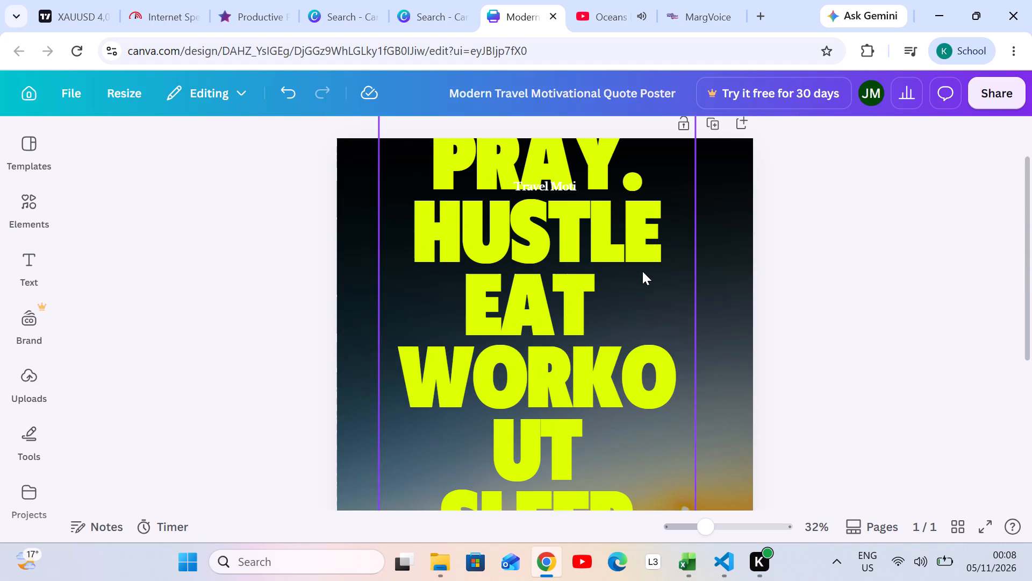
{"action": "scroll", "coordinate": [642, 271], "scroll_direction": "up", "scroll_amount": 6}
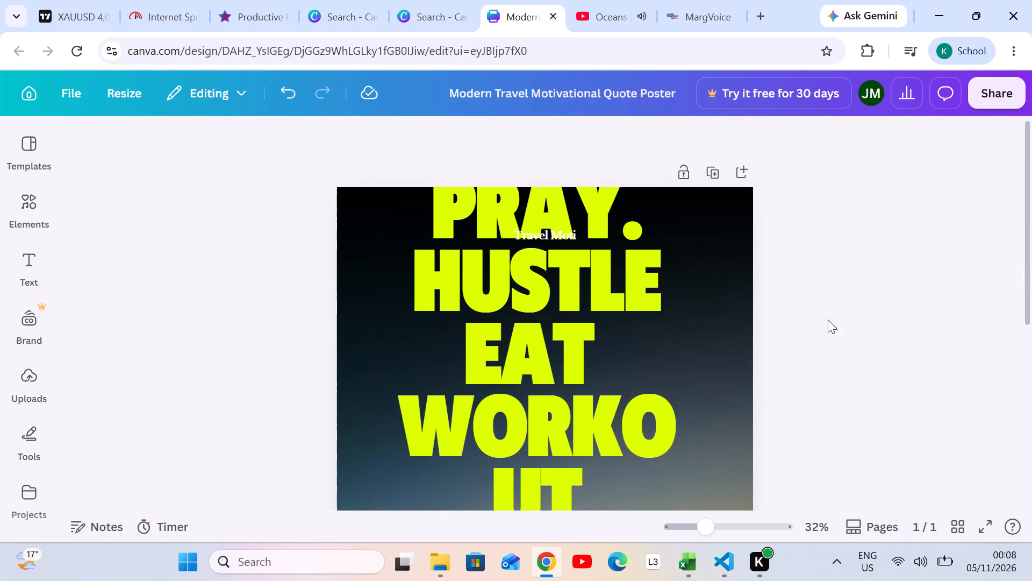
{"action": "left_click", "coordinate": [833, 316]}
{"action": "scroll", "coordinate": [730, 332], "scroll_direction": "down", "scroll_amount": 3}
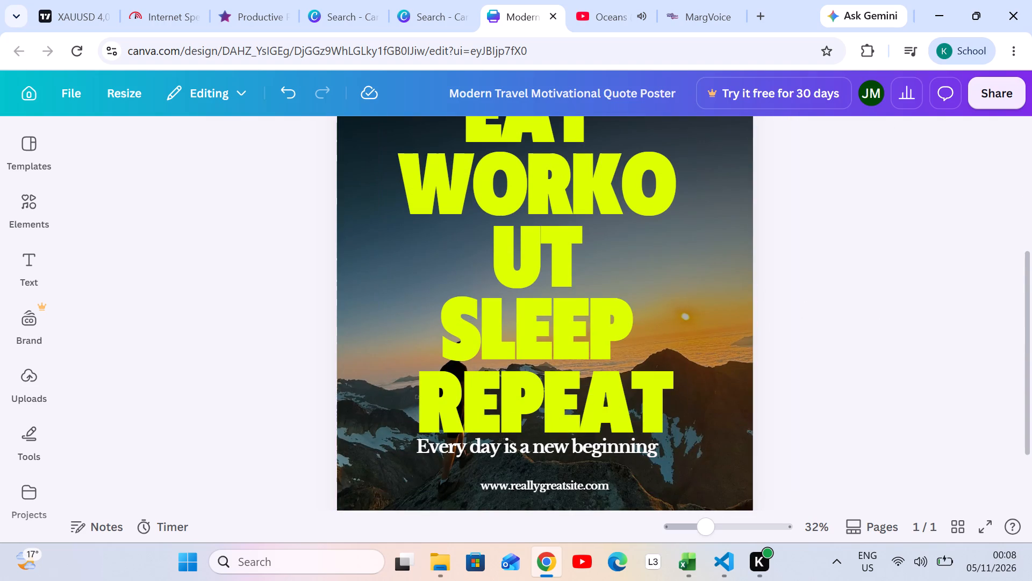
{"action": "left_click_drag", "start_coordinate": [713, 520], "coordinate": [680, 526]}
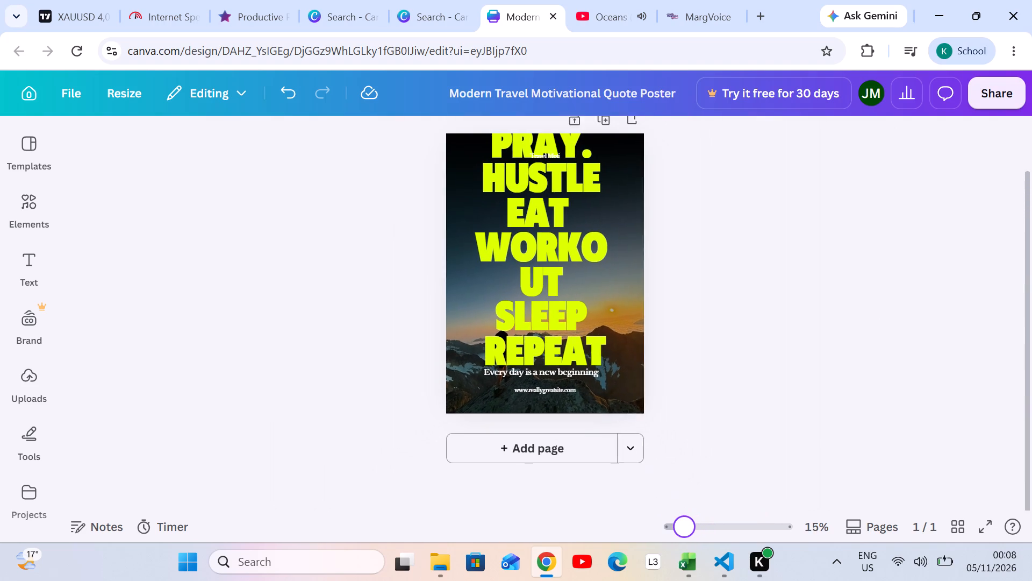
{"action": "left_click_drag", "start_coordinate": [680, 526], "coordinate": [696, 523]}
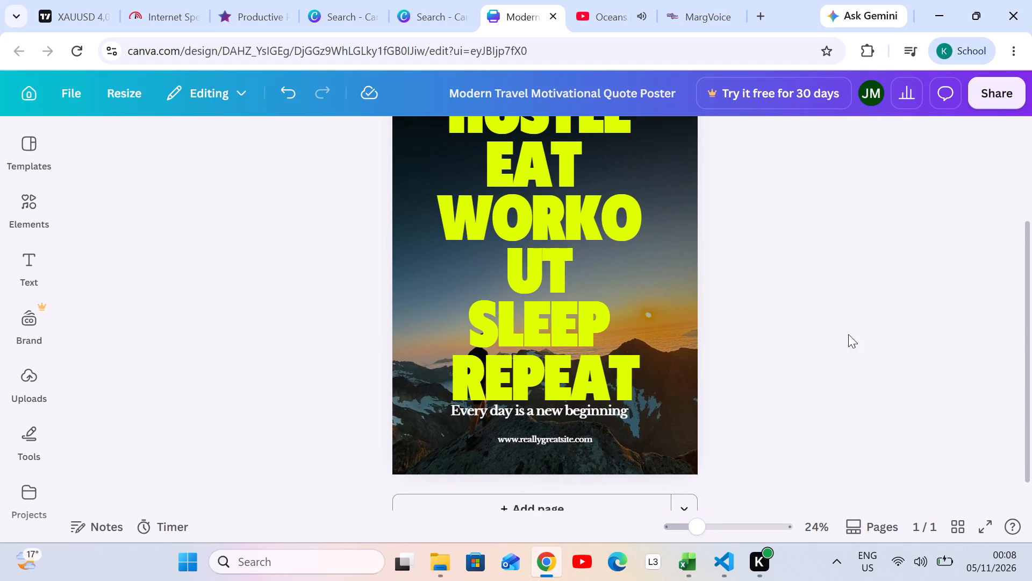
{"action": "left_click", "coordinate": [851, 267]}
Reduce the headline's font size until "WORKOUT" fits on one line and the block clears the tagline.
{"action": "left_click", "coordinate": [601, 215]}
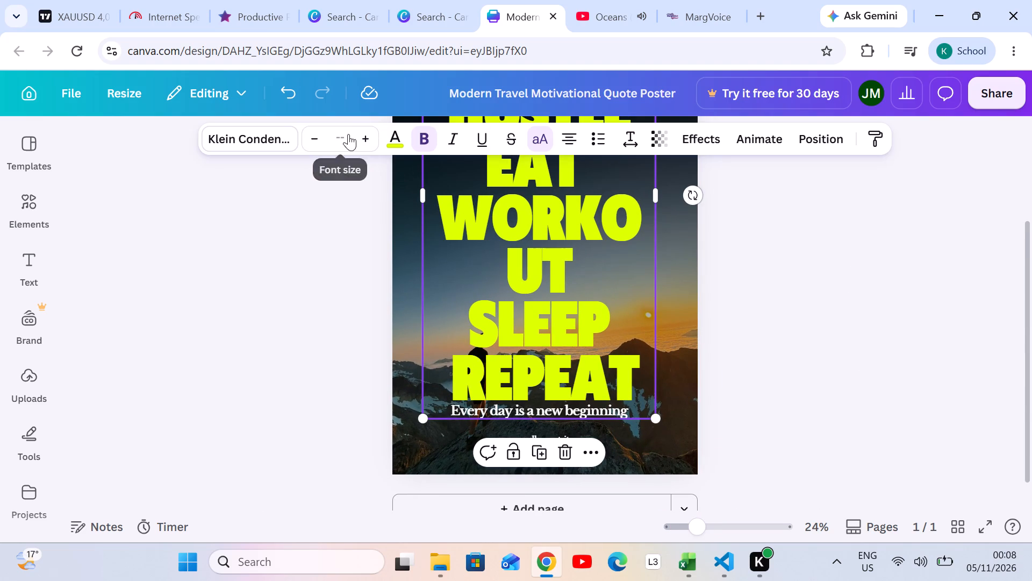
{"action": "left_click", "coordinate": [319, 140]}
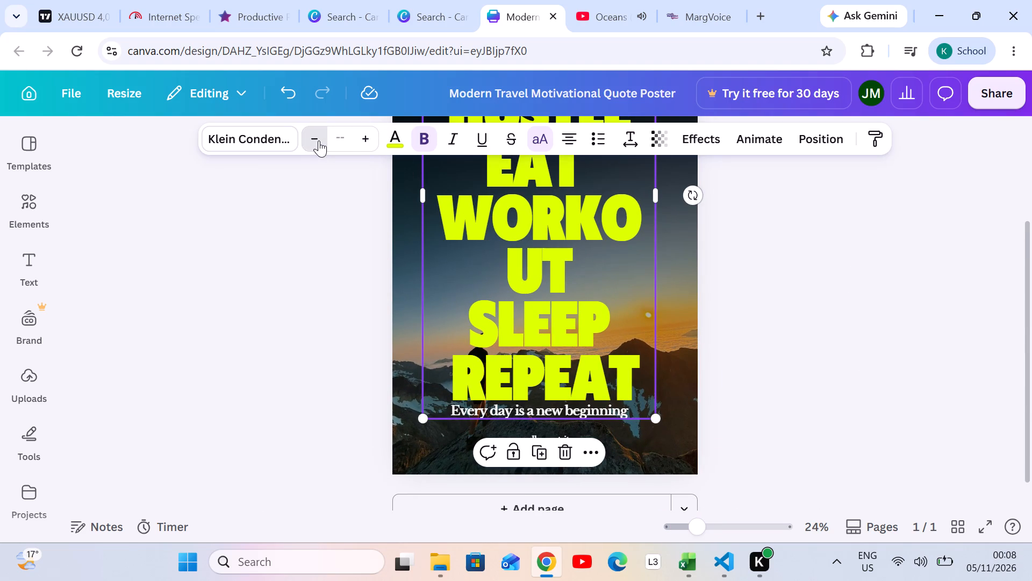
{"action": "double_click", "coordinate": [319, 140]}
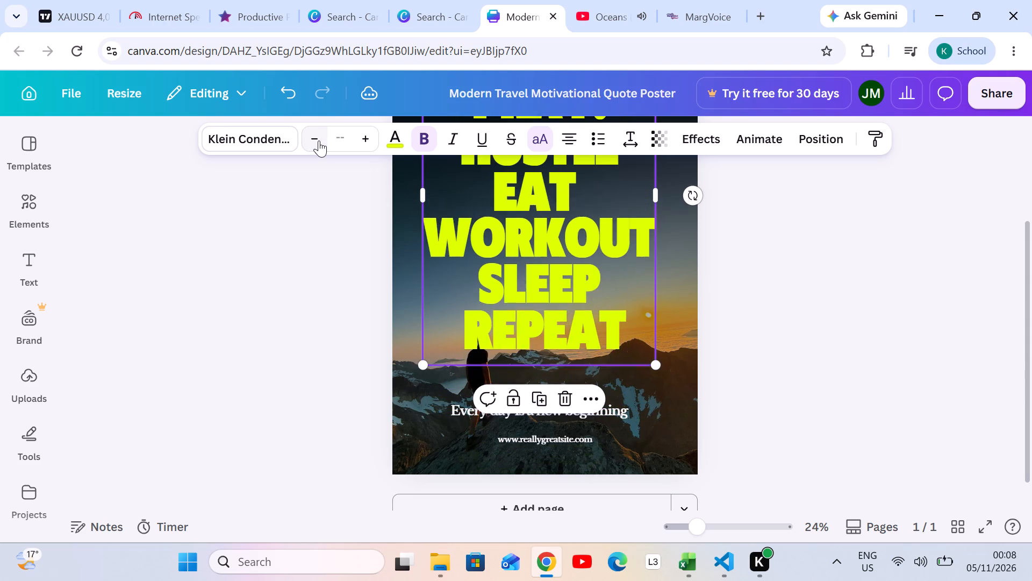
{"action": "left_click", "coordinate": [319, 140]}
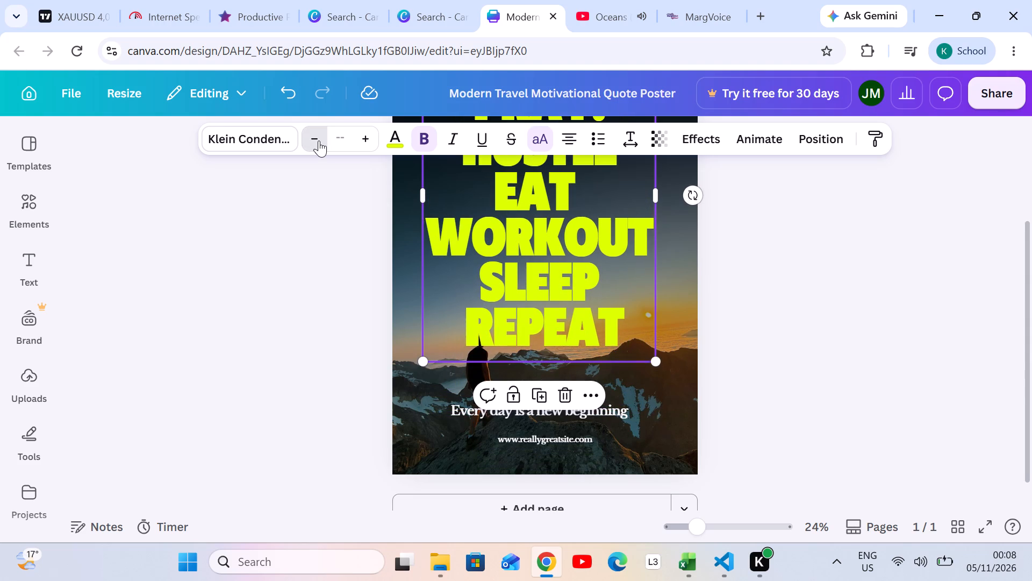
{"action": "left_click", "coordinate": [319, 140]}
{"action": "double_click", "coordinate": [319, 140]}
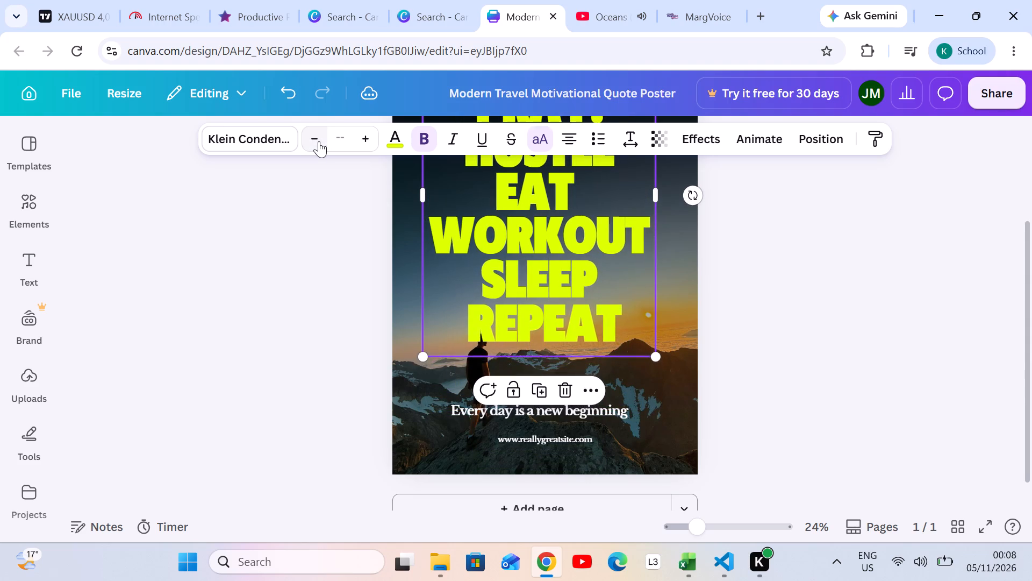
{"action": "scroll", "coordinate": [789, 323], "scroll_direction": "up", "scroll_amount": 3}
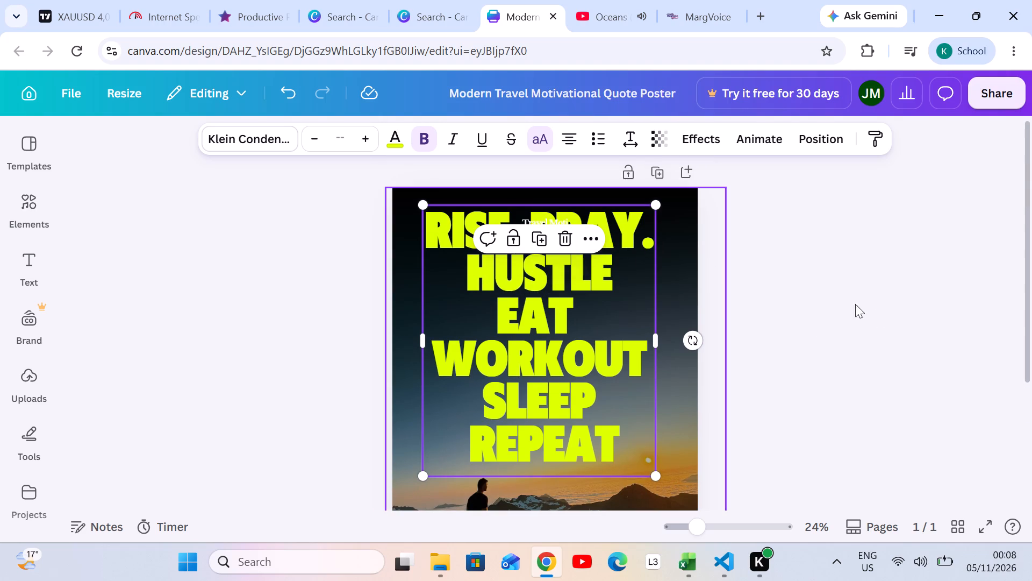
{"action": "left_click", "coordinate": [815, 310]}
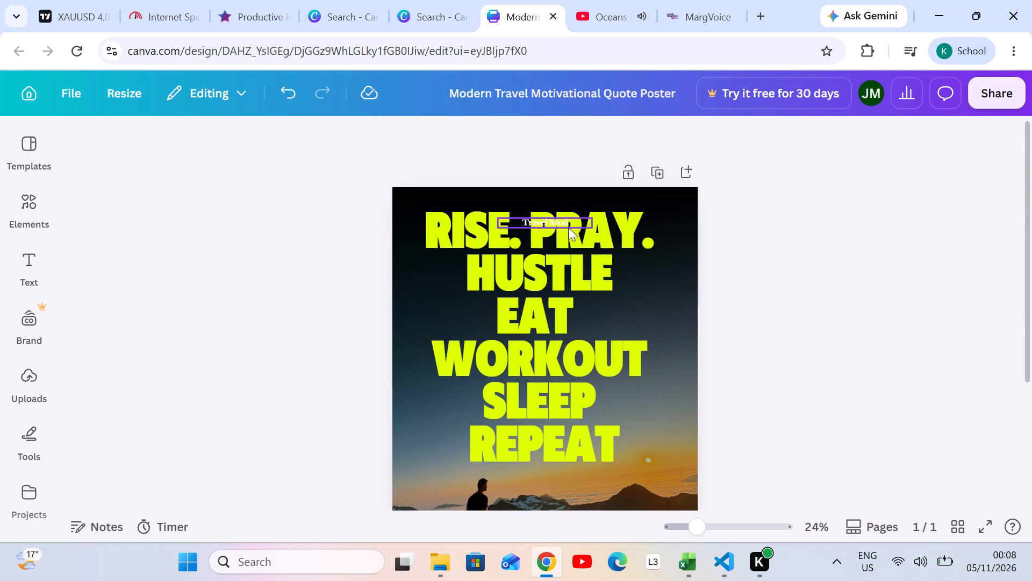
Delete the small white travel label that overlaps "RISE. PRAY." at the top of the poster.
{"action": "left_click", "coordinate": [526, 227]}
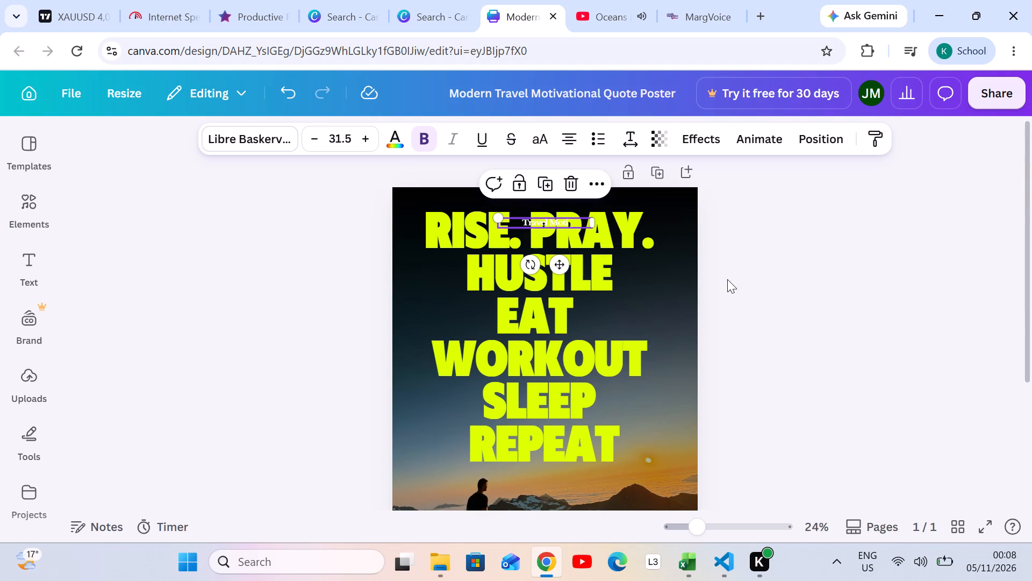
{"action": "left_click", "coordinate": [572, 182]}
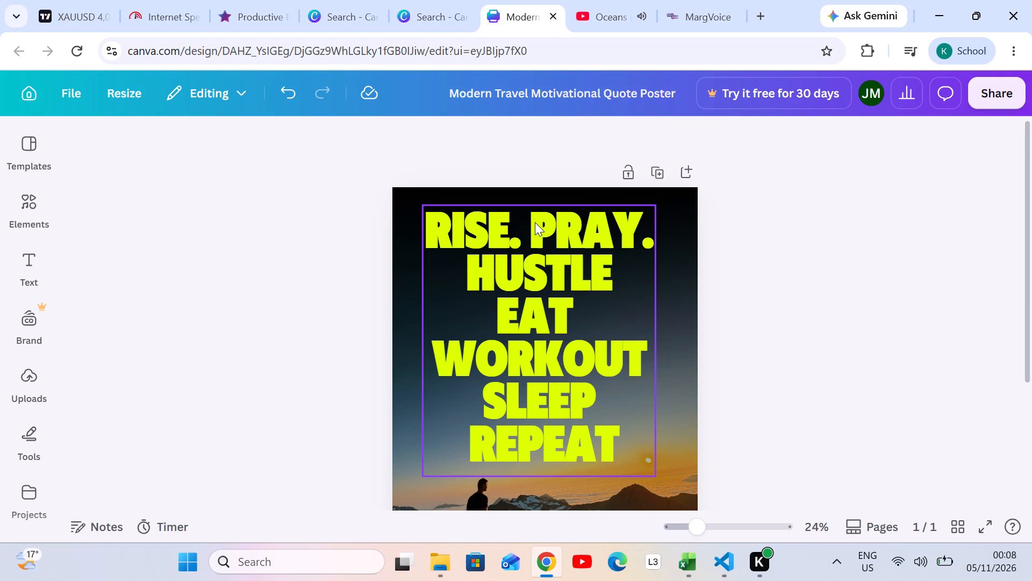
Replace the website address at the bottom of the poster with "STAY DISCIPLINED".
{"action": "scroll", "coordinate": [741, 352], "scroll_direction": "down", "scroll_amount": 2}
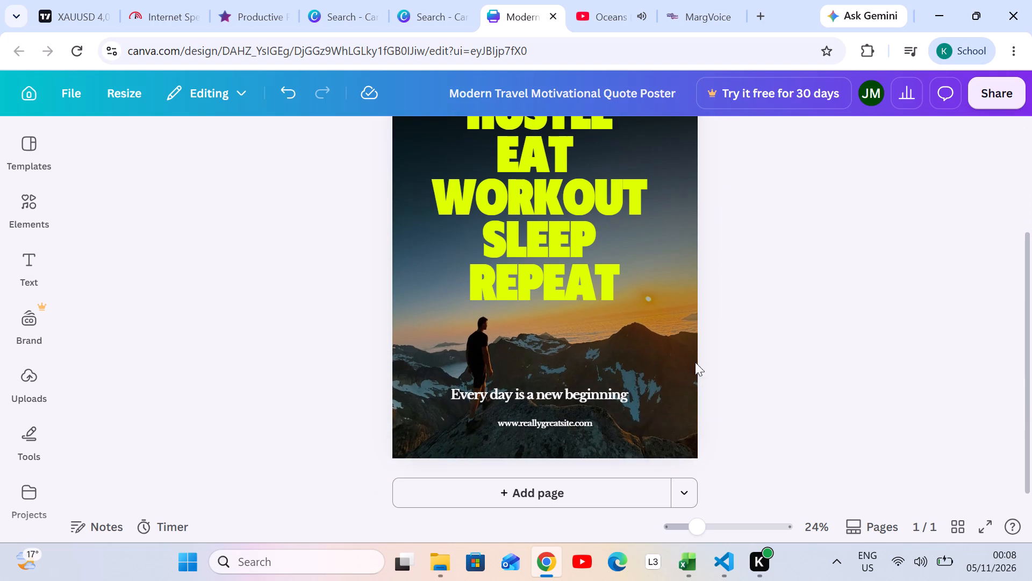
{"action": "left_click", "coordinate": [548, 423]}
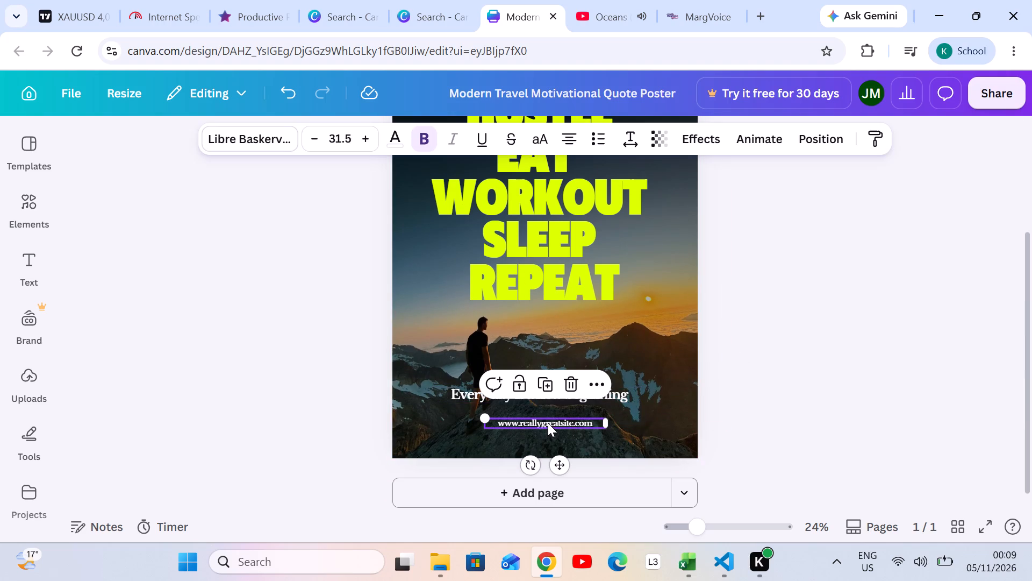
{"action": "left_click", "coordinate": [548, 422]}
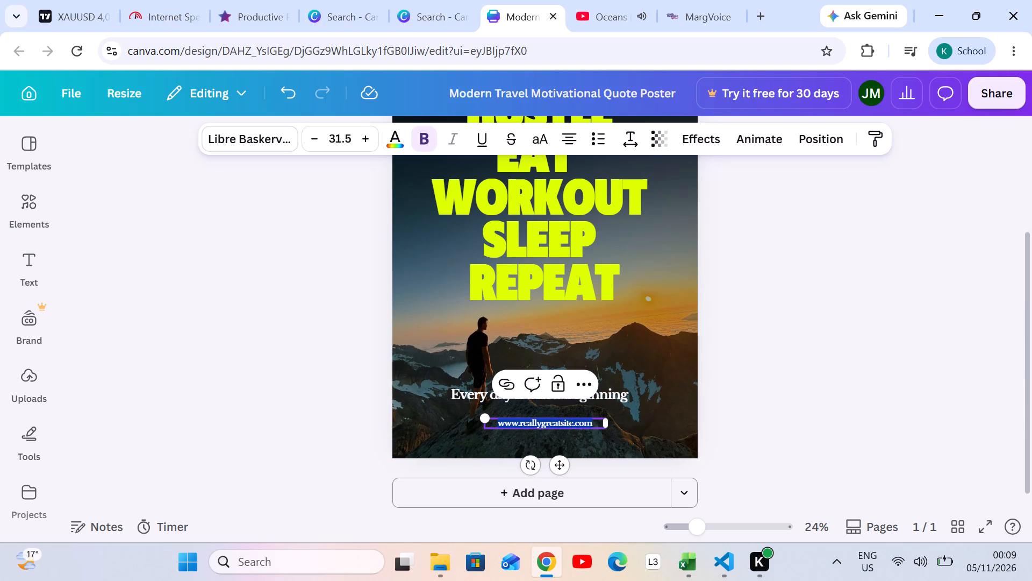
{"action": "key", "text": "s"}
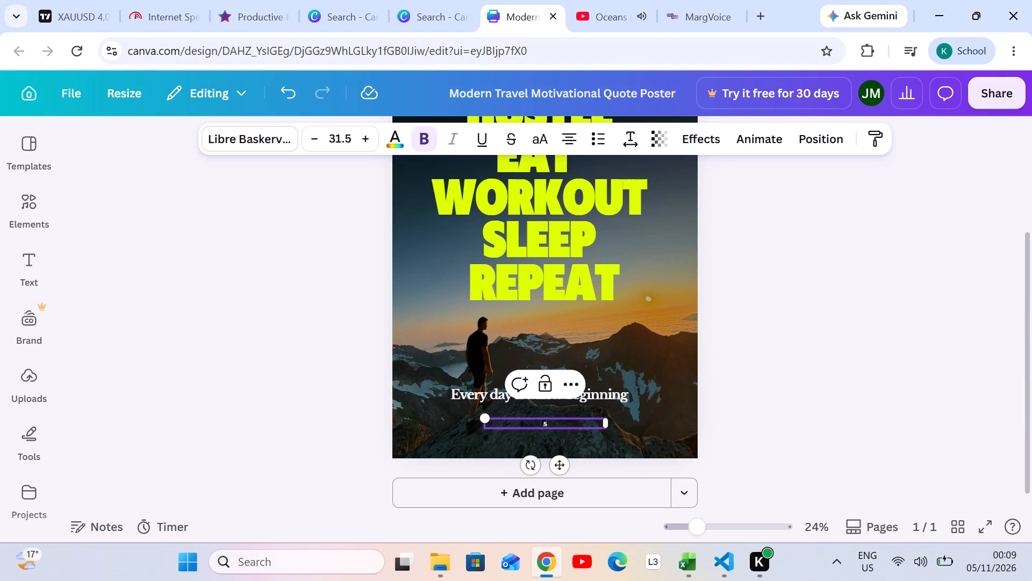
{"action": "key", "text": "s"}
{"action": "type", "text": "TAY DISCI"}
{"action": "type", "text": "PLINED"}
{"action": "key", "text": "Left"}
{"action": "key", "text": "Left"}
{"action": "key", "text": "Left"}
{"action": "key", "text": "Left"}
{"action": "key", "text": "Left"}
{"action": "key", "text": "Left"}
{"action": "key", "text": "Left"}
{"action": "key", "text": "Left"}
{"action": "key", "text": "Left"}
{"action": "key", "text": "Left"}
{"action": "key", "text": "Left"}
{"action": "left_click", "coordinate": [813, 367]}
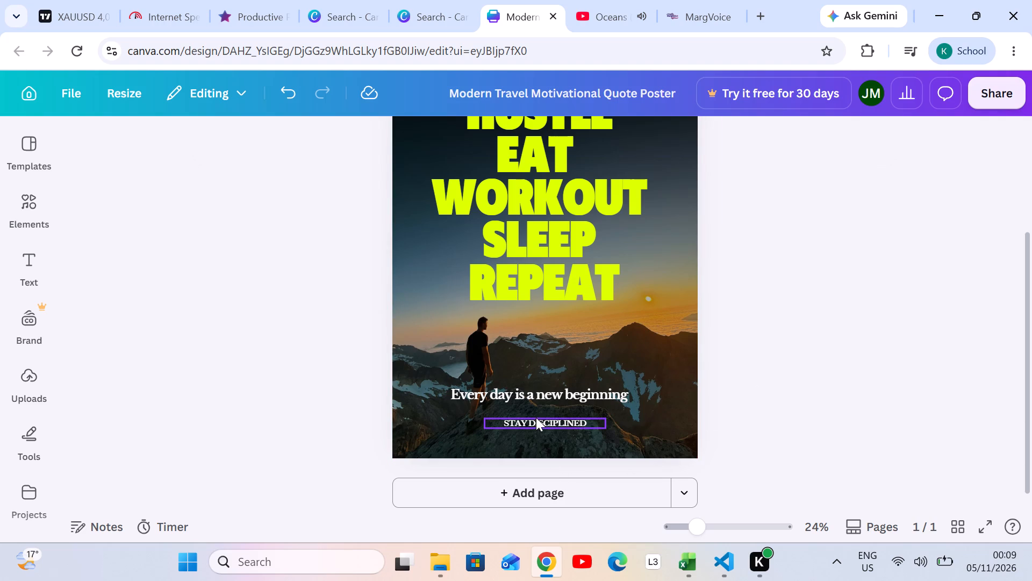
Move the "STAY DISCIPLINED" text up between "REPEAT" and the "Every day is a new beginning" tagline.
{"action": "left_click", "coordinate": [534, 417]}
{"action": "left_click", "coordinate": [531, 417]}
{"action": "scroll", "coordinate": [531, 417], "scroll_direction": "up", "scroll_amount": 1}
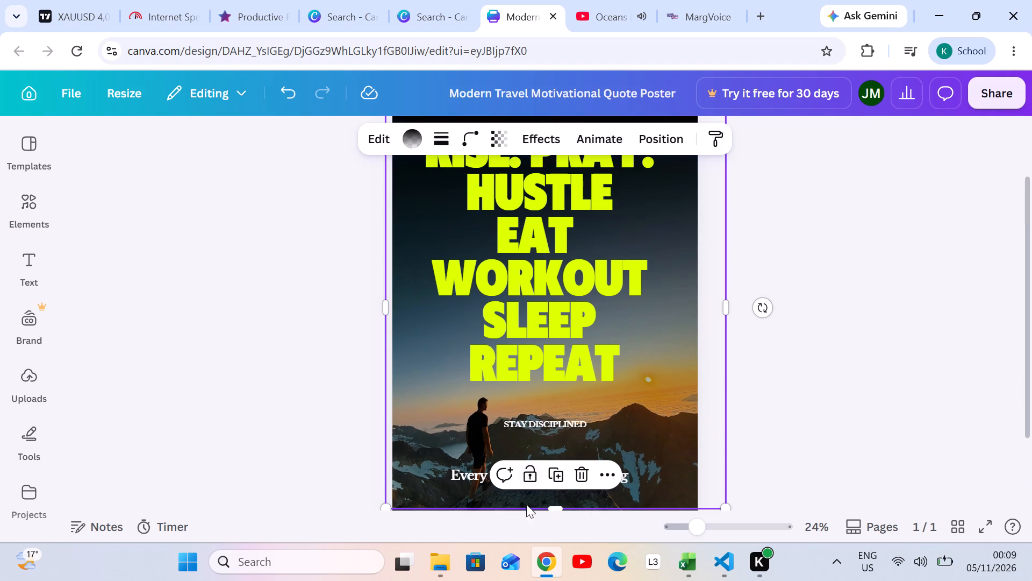
{"action": "scroll", "coordinate": [641, 385], "scroll_direction": "down", "scroll_amount": 2}
{"action": "left_click_drag", "start_coordinate": [822, 309], "coordinate": [815, 310]}
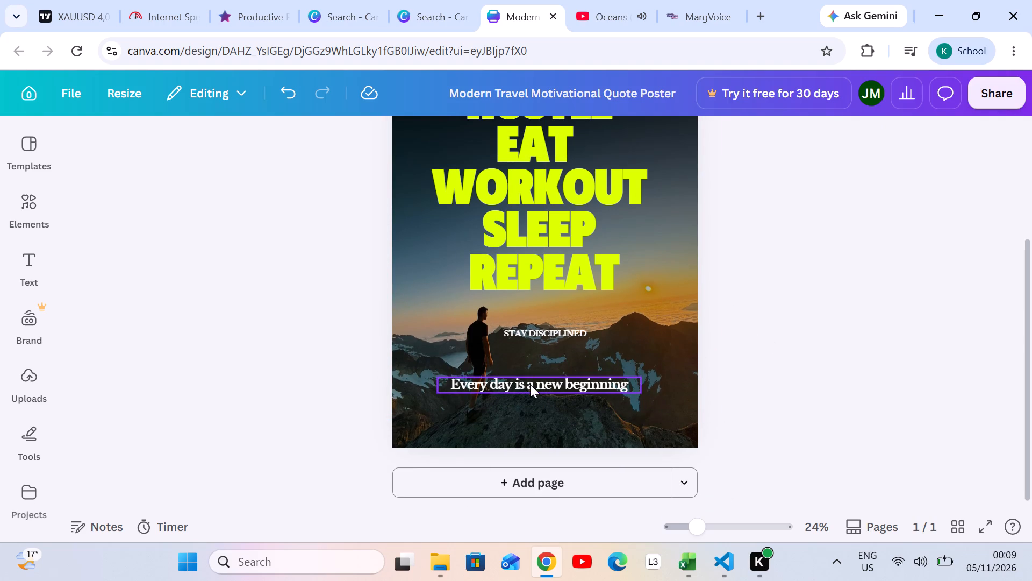
Increase the "Every day is a new beginning" tagline's font size to 53.9.
{"action": "left_click", "coordinate": [531, 381]}
{"action": "triple_click", "coordinate": [369, 139]}
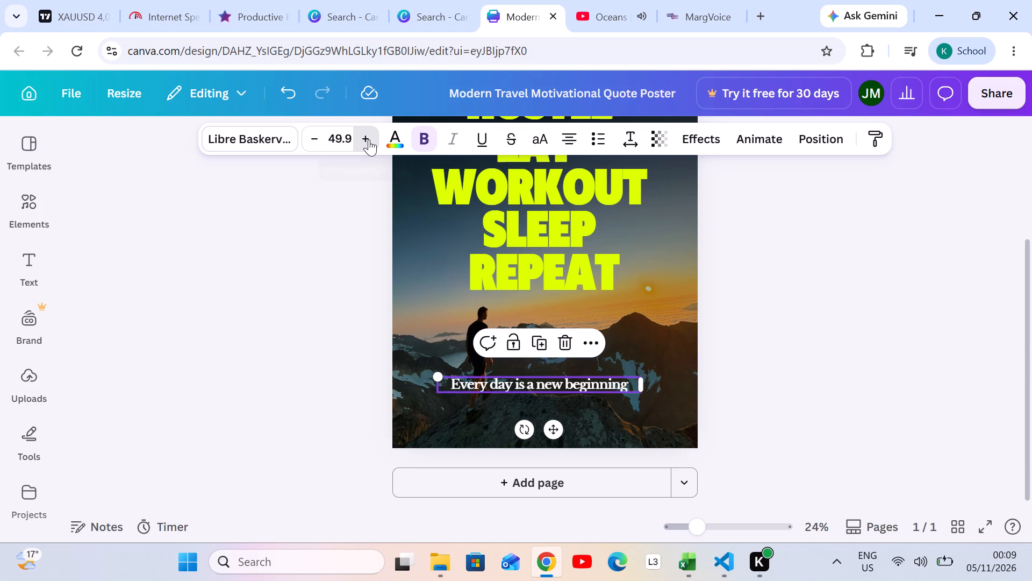
{"action": "left_click", "coordinate": [369, 139]}
Shift the headline block slightly down so "REPEAT" sits just above "STAY DISCIPLINED".
{"action": "scroll", "coordinate": [862, 351], "scroll_direction": "up", "scroll_amount": 3}
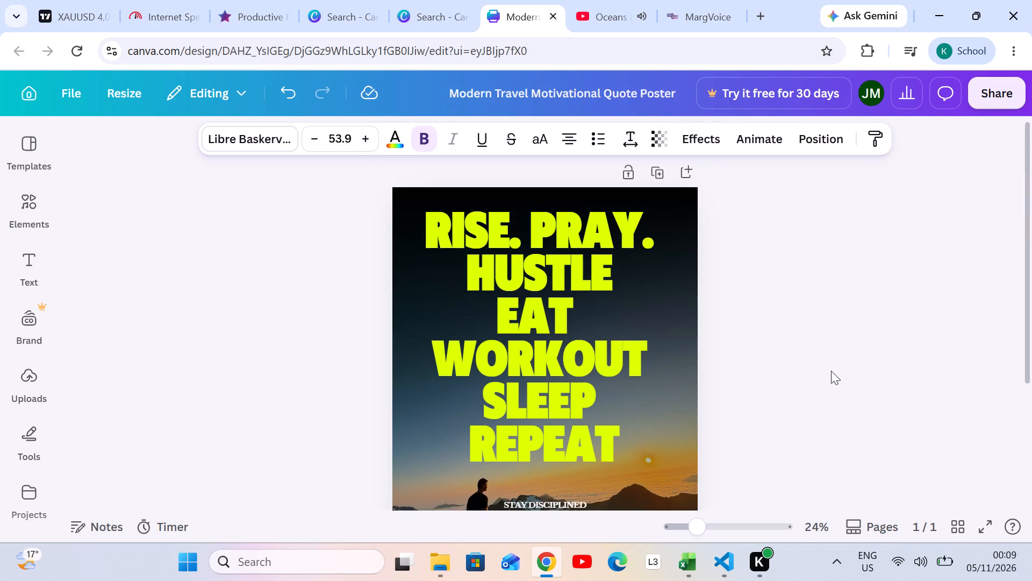
{"action": "scroll", "coordinate": [831, 371], "scroll_direction": "up", "scroll_amount": 2}
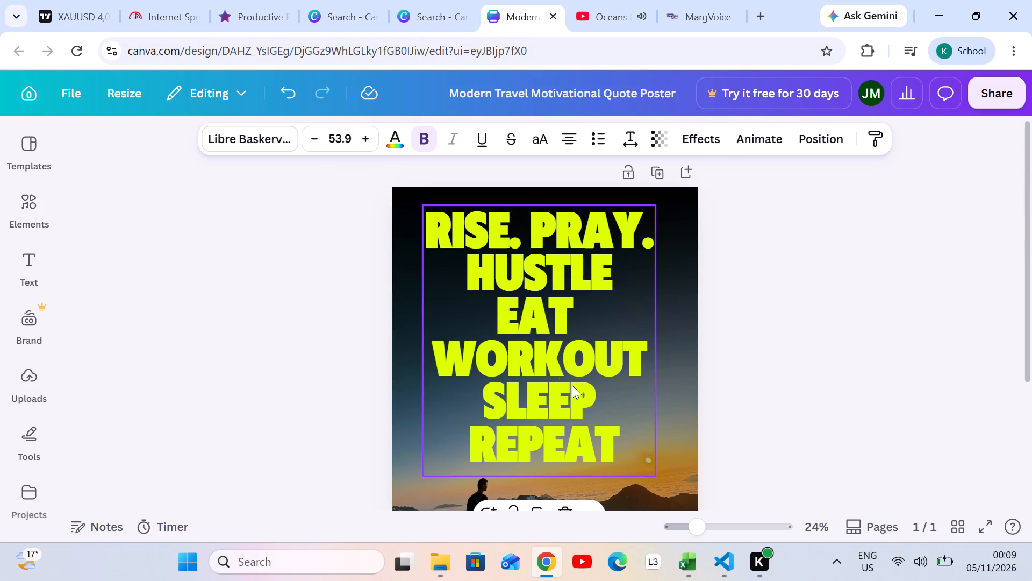
{"action": "left_click_drag", "start_coordinate": [544, 367], "coordinate": [546, 386]}
{"action": "left_click", "coordinate": [815, 408]}
Move the "Every day is a new beginning" tagline to the top of the poster, above "RISE. PRAY." and roughly centred.
{"action": "scroll", "coordinate": [706, 423], "scroll_direction": "down", "scroll_amount": 3}
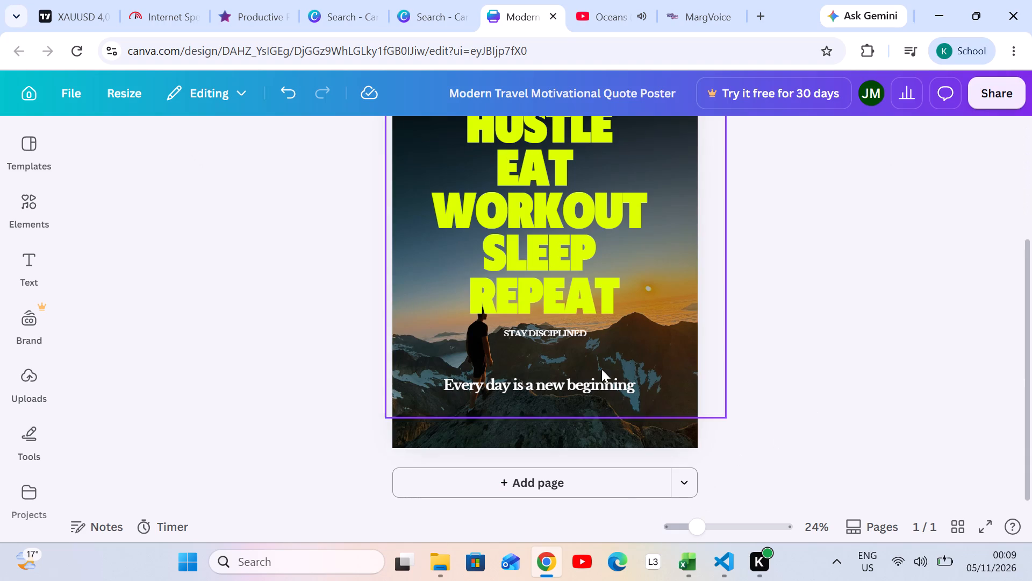
{"action": "left_click_drag", "start_coordinate": [694, 527], "coordinate": [689, 529]}
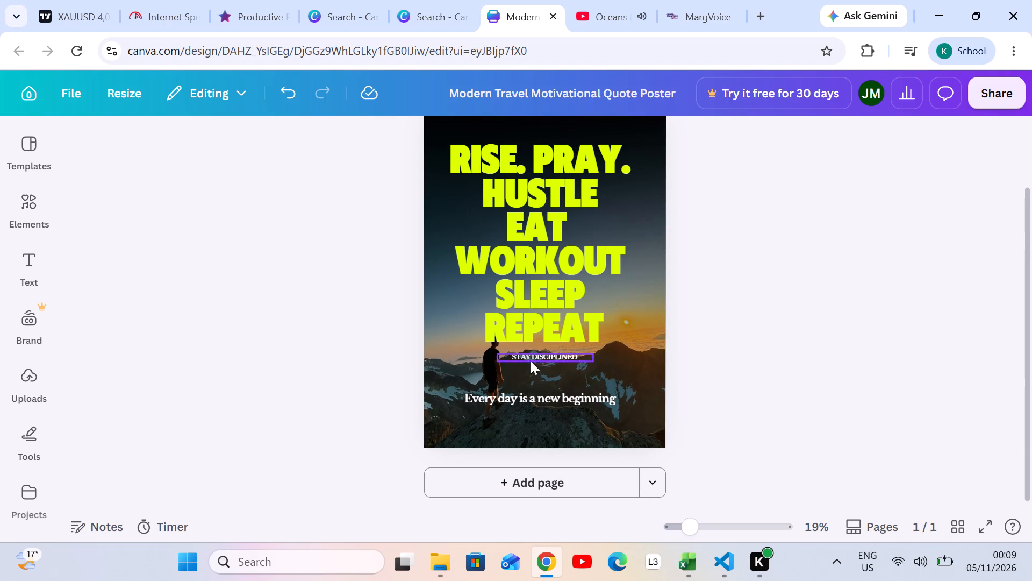
{"action": "left_click_drag", "start_coordinate": [555, 397], "coordinate": [591, 131]}
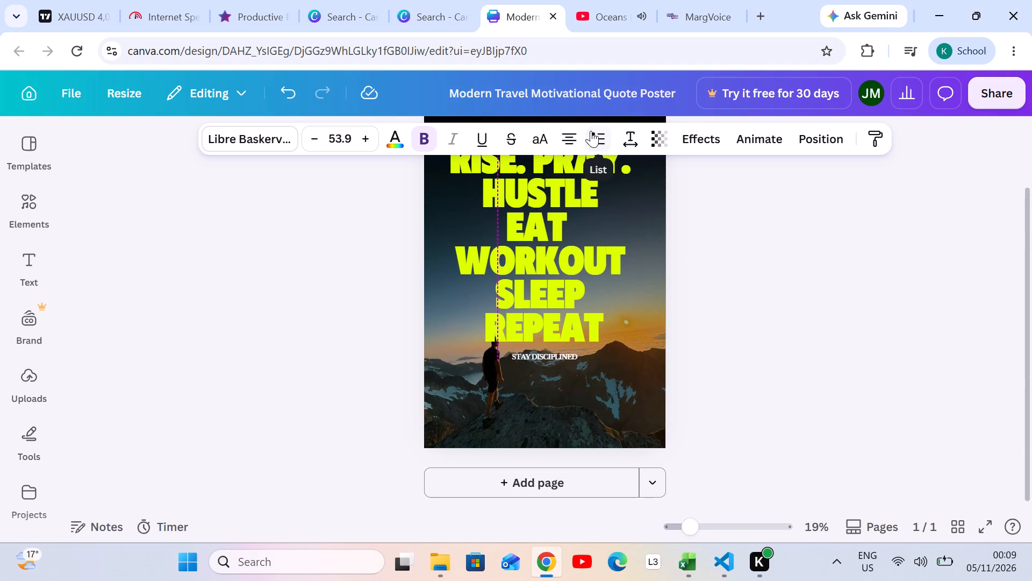
{"action": "left_click_drag", "start_coordinate": [591, 131], "coordinate": [537, 180]}
{"action": "scroll", "coordinate": [799, 360], "scroll_direction": "up", "scroll_amount": 2}
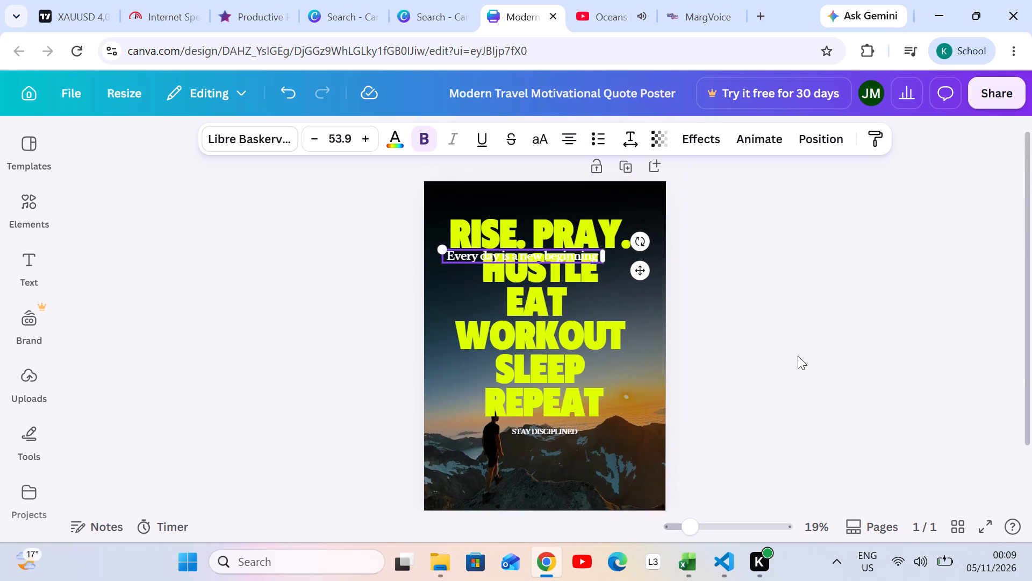
{"action": "left_click_drag", "start_coordinate": [568, 259], "coordinate": [578, 199]}
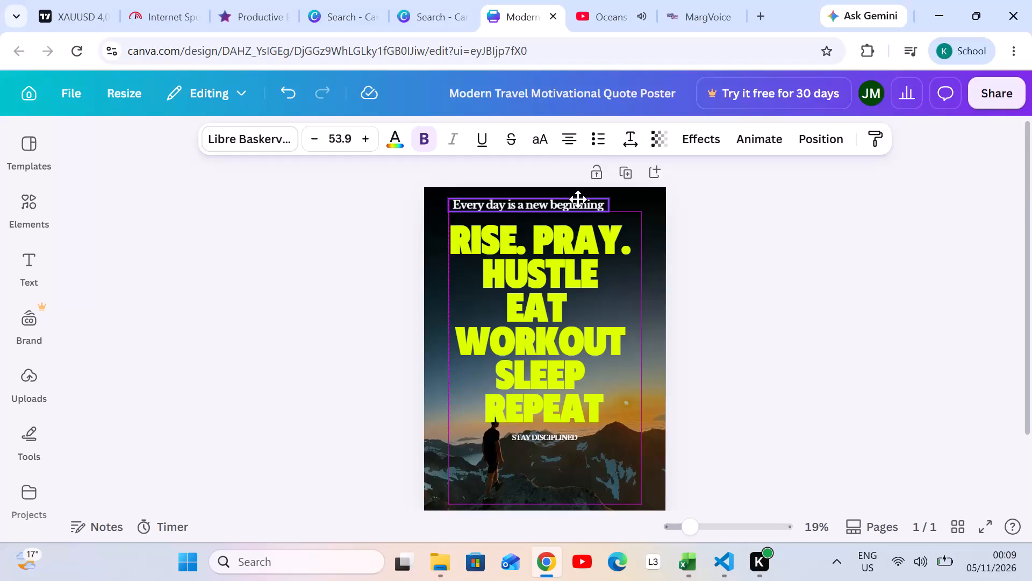
{"action": "left_click_drag", "start_coordinate": [578, 199], "coordinate": [580, 201]}
{"action": "left_click", "coordinate": [807, 362]}
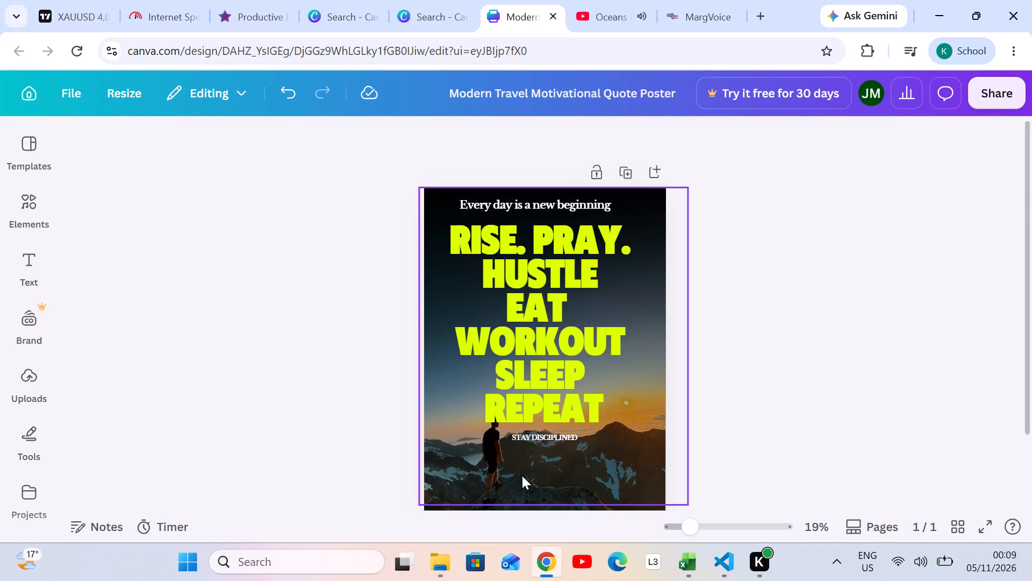
Move the "STAY DISCIPLINED" text slightly lower beneath "REPEAT", keeping it centred on the poster.
{"action": "left_click_drag", "start_coordinate": [544, 436], "coordinate": [542, 451]}
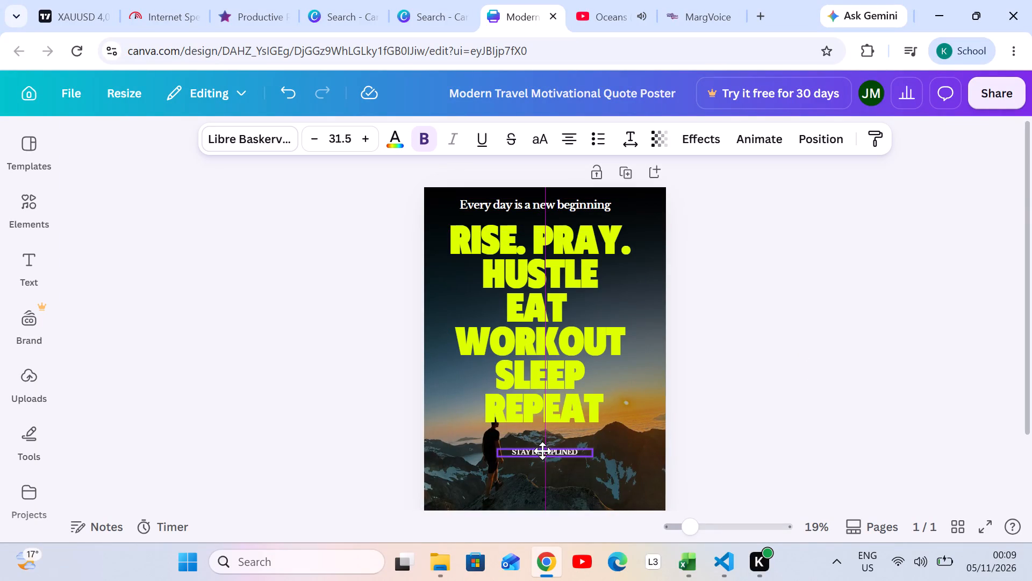
{"action": "left_click_drag", "start_coordinate": [542, 451], "coordinate": [542, 447]}
Enlarge the "STAY DISCIPLINED" text to a font size just over 50.
{"action": "triple_click", "coordinate": [369, 138]}
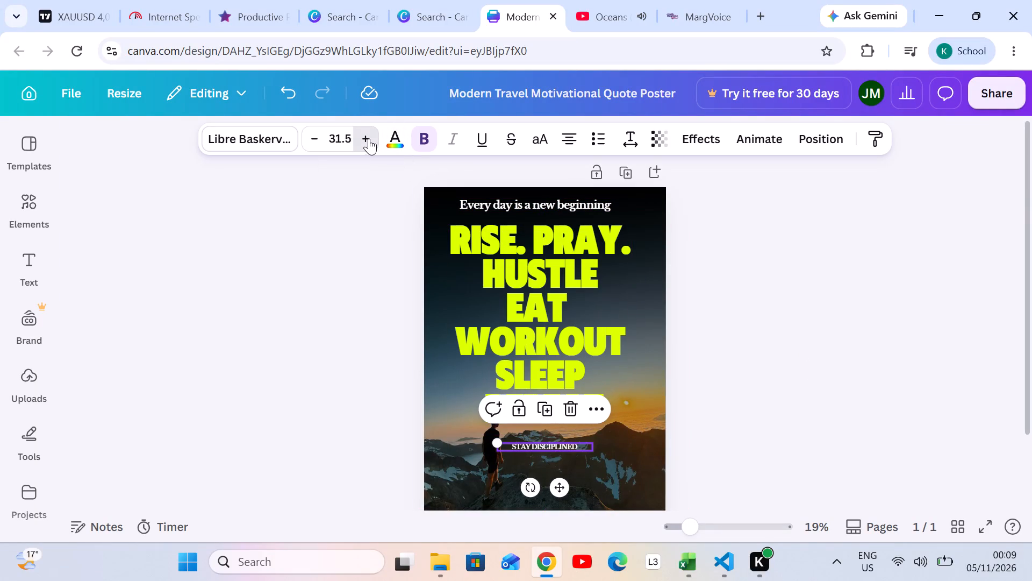
{"action": "triple_click", "coordinate": [369, 138]}
{"action": "triple_click", "coordinate": [369, 138]}
{"action": "left_click", "coordinate": [369, 138]}
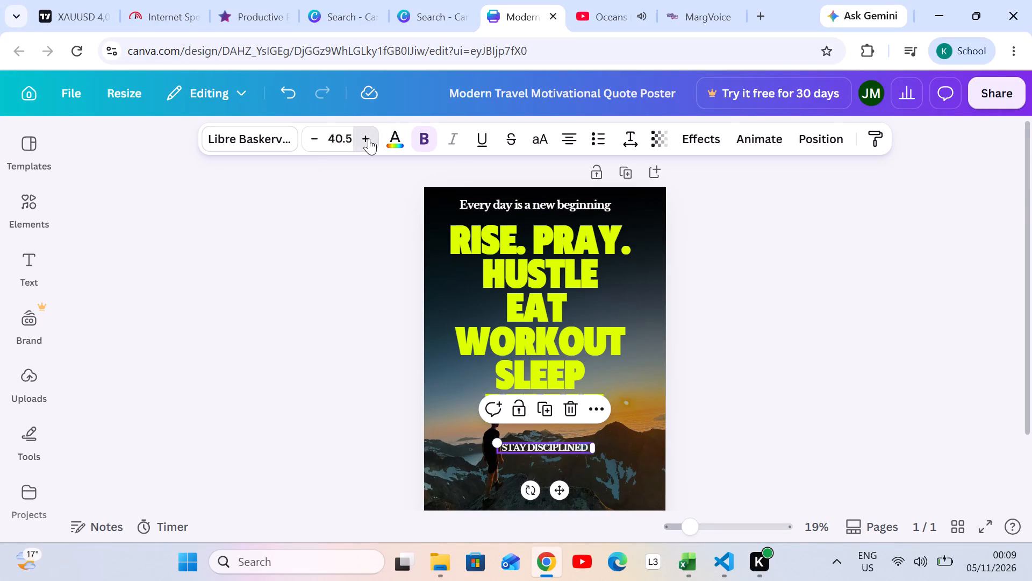
{"action": "double_click", "coordinate": [369, 138]}
{"action": "triple_click", "coordinate": [369, 138]}
{"action": "left_click", "coordinate": [369, 138]}
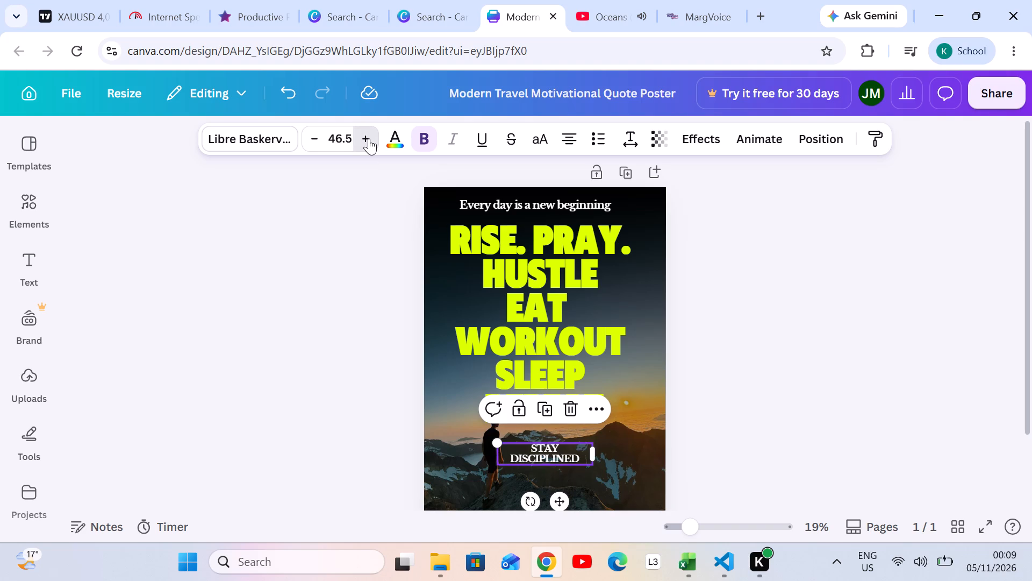
{"action": "triple_click", "coordinate": [369, 138]}
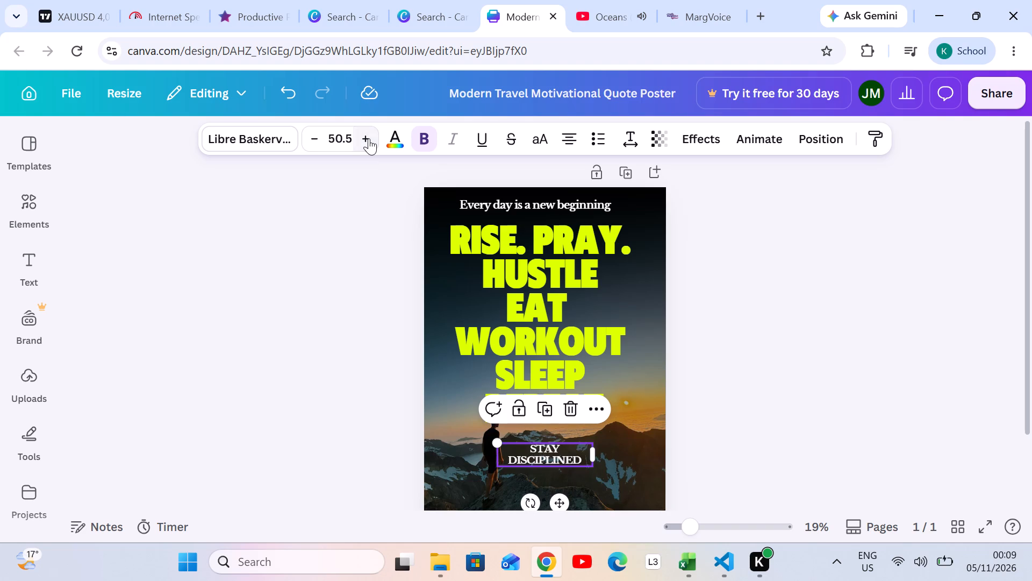
{"action": "left_click", "coordinate": [369, 138]}
{"action": "left_click", "coordinate": [857, 335]}
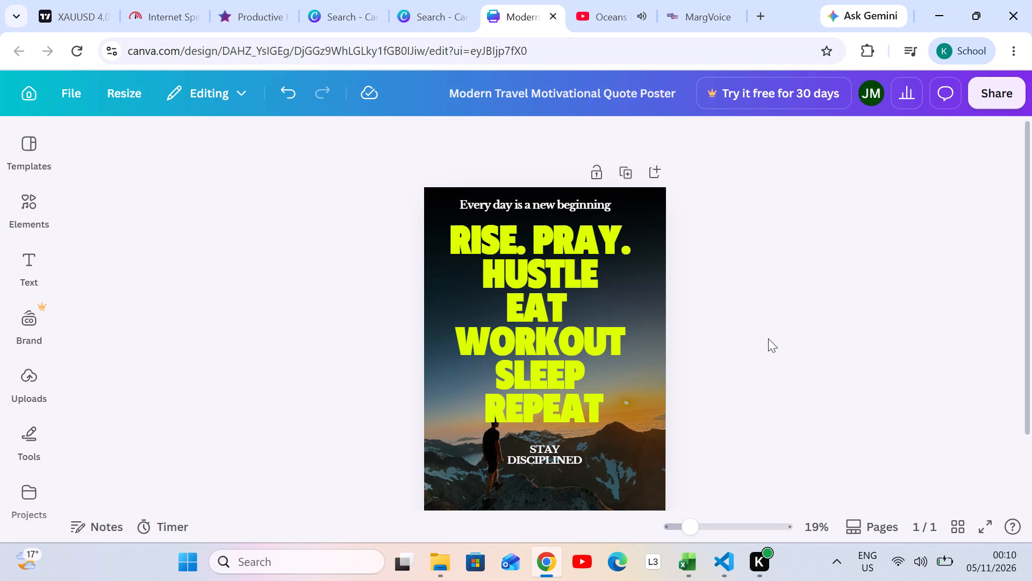
Enlarge the "Every day is a new beginning" tagline to font size 56.9, keeping it on one line.
{"action": "left_click", "coordinate": [586, 207]}
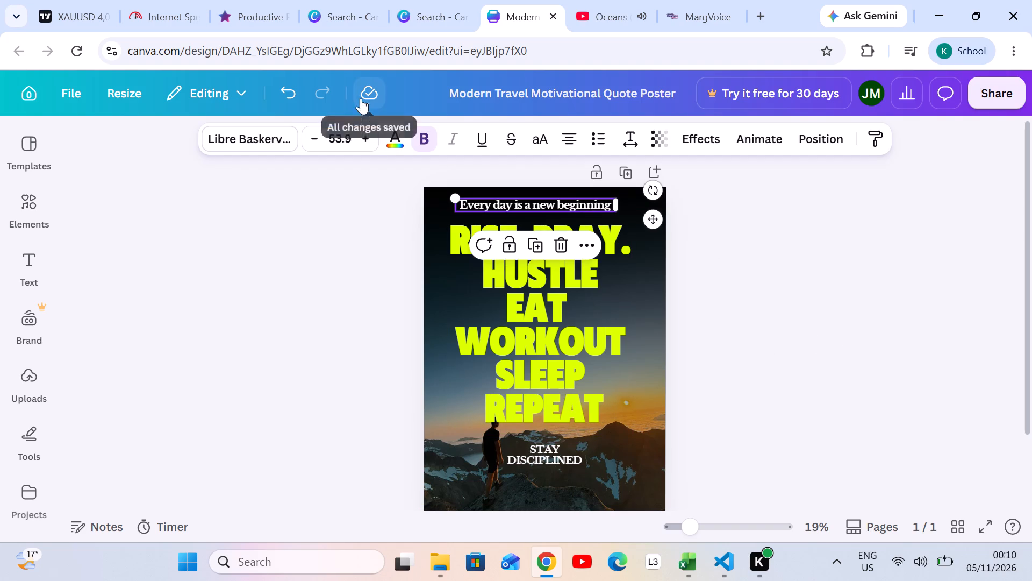
{"action": "left_click", "coordinate": [371, 137]}
{"action": "left_click", "coordinate": [371, 137]}
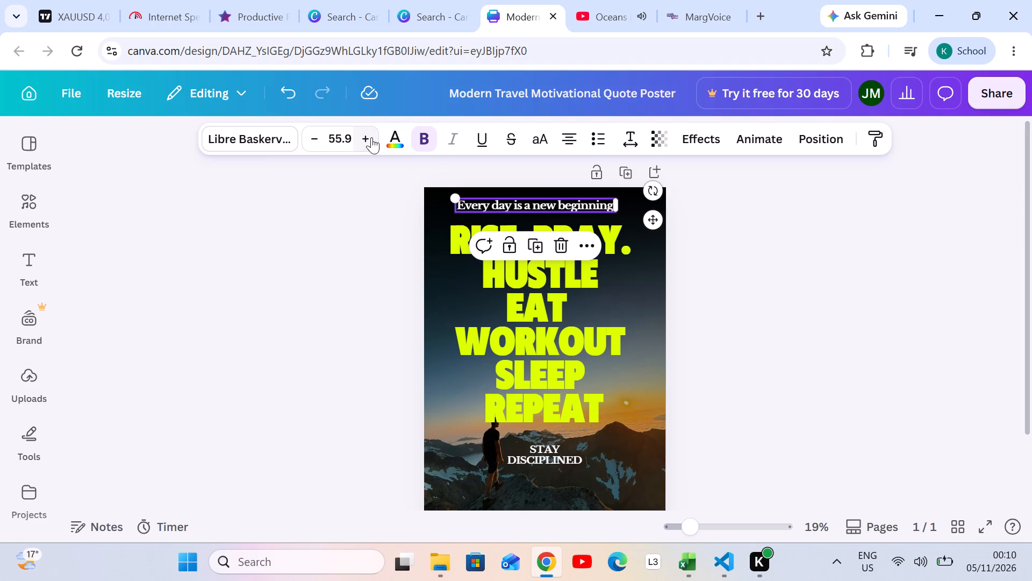
{"action": "left_click", "coordinate": [371, 137]}
{"action": "left_click", "coordinate": [371, 137]}
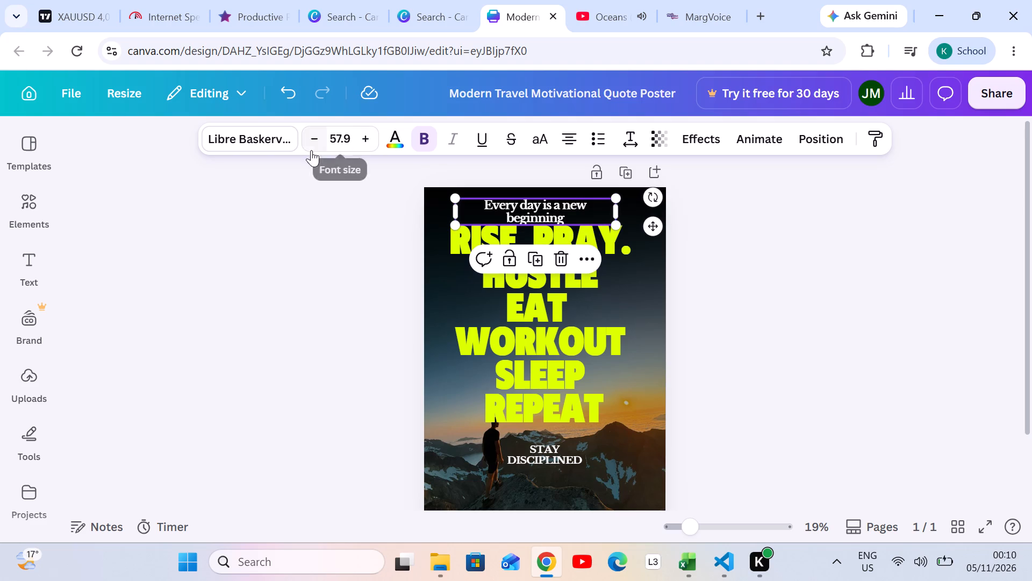
{"action": "left_click", "coordinate": [320, 136]}
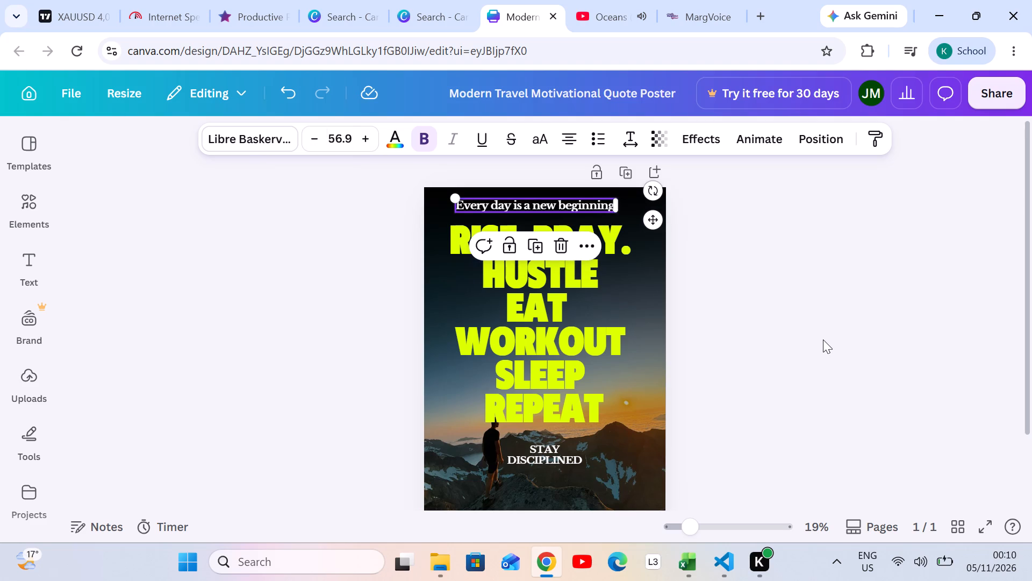
{"action": "left_click", "coordinate": [823, 339]}
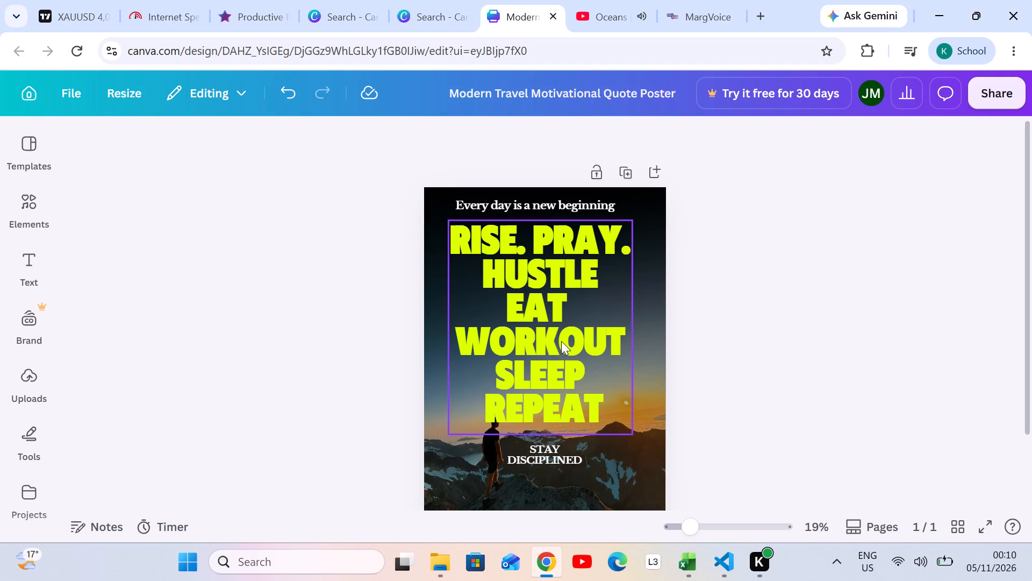
Insert a line break after "RISE." in the headline so "PRAY." starts its own line.
{"action": "left_click", "coordinate": [582, 310]}
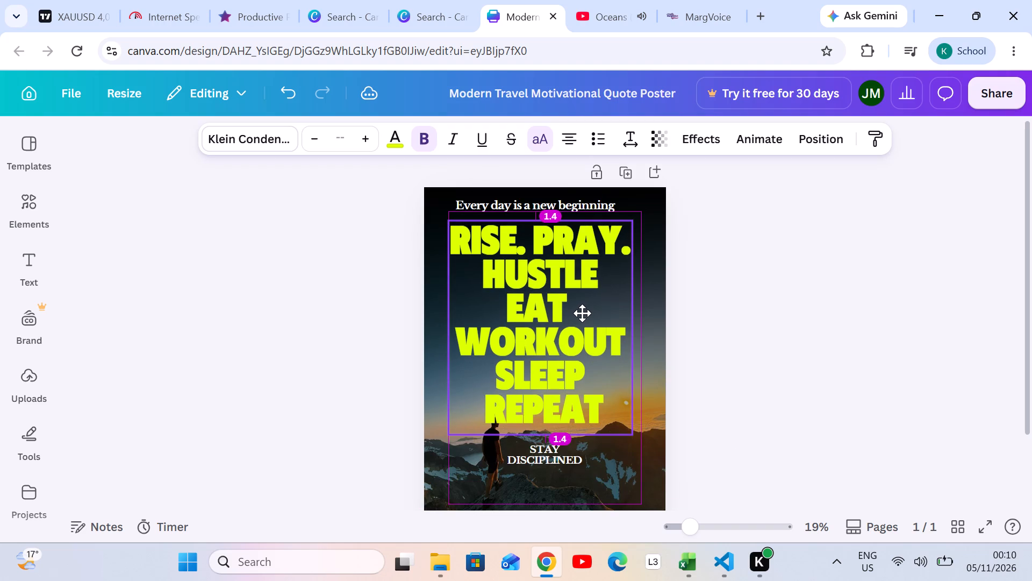
{"action": "left_click", "coordinate": [847, 322]}
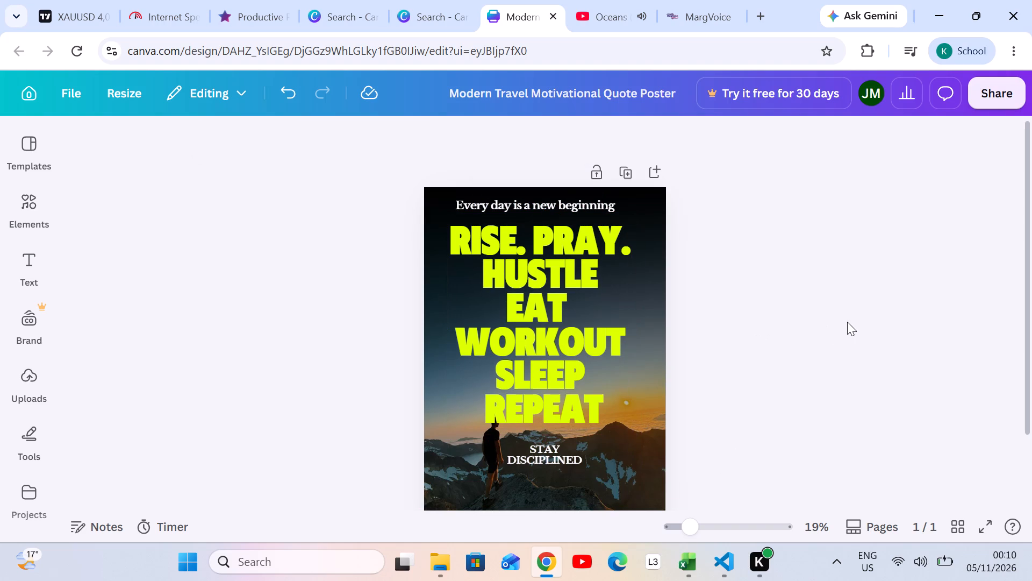
{"action": "left_click", "coordinate": [528, 235]}
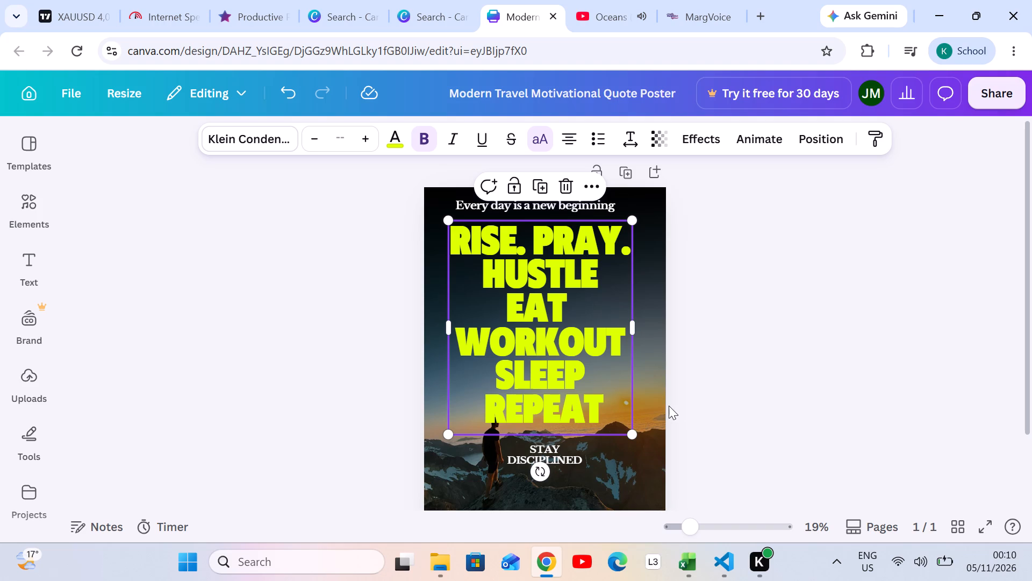
{"action": "left_click", "coordinate": [496, 235]}
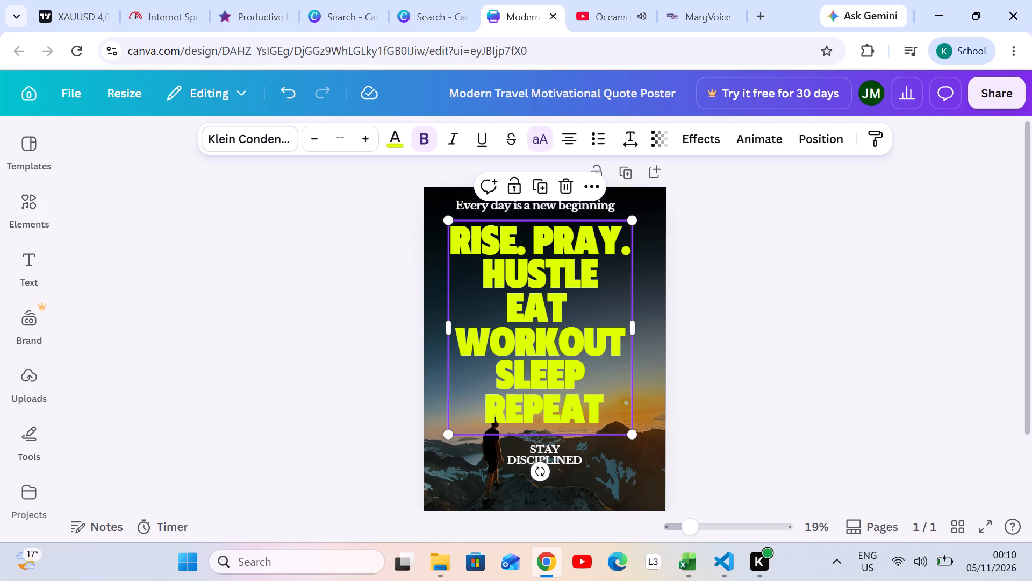
{"action": "left_click", "coordinate": [496, 235]}
{"action": "left_click", "coordinate": [524, 237]}
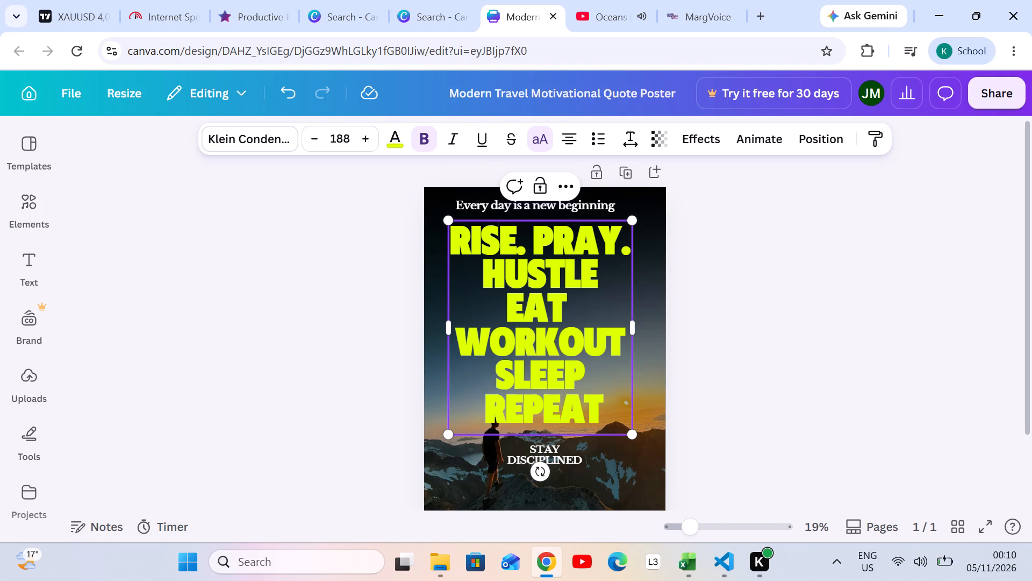
{"action": "key", "text": "Return"}
{"action": "left_click", "coordinate": [760, 299]}
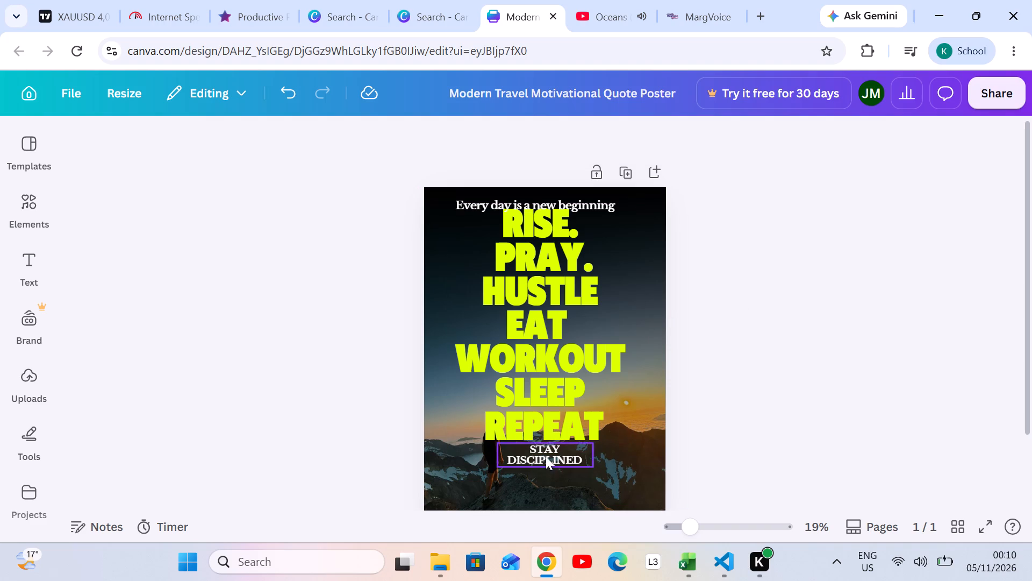
Move the "STAY DISCIPLINED" text lower on the poster, clear of "REPEAT" and centred under the headline.
{"action": "left_click_drag", "start_coordinate": [546, 455], "coordinate": [540, 477]}
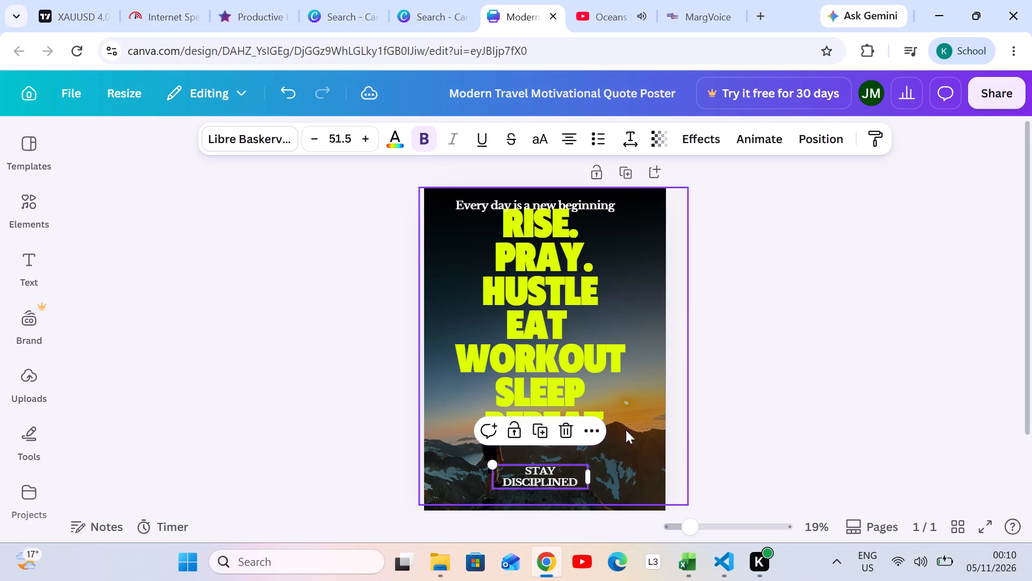
{"action": "left_click", "coordinate": [772, 364]}
Move the headline block slightly down so "RISE." clears the tagline and "REPEAT" stays above "STAY DISCIPLINED".
{"action": "left_click_drag", "start_coordinate": [545, 415], "coordinate": [543, 422]}
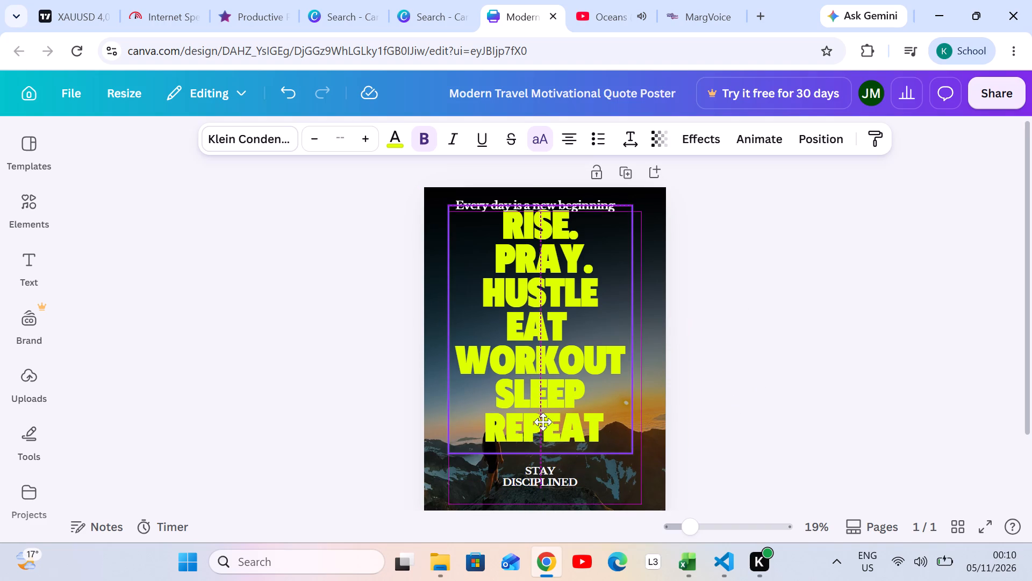
{"action": "left_click_drag", "start_coordinate": [543, 422], "coordinate": [545, 424]}
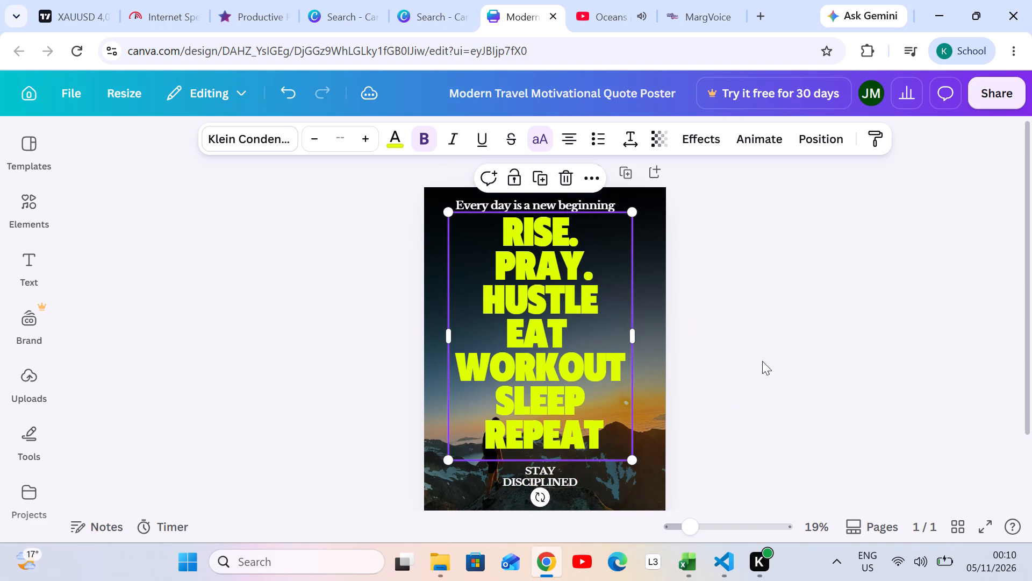
{"action": "left_click", "coordinate": [763, 360]}
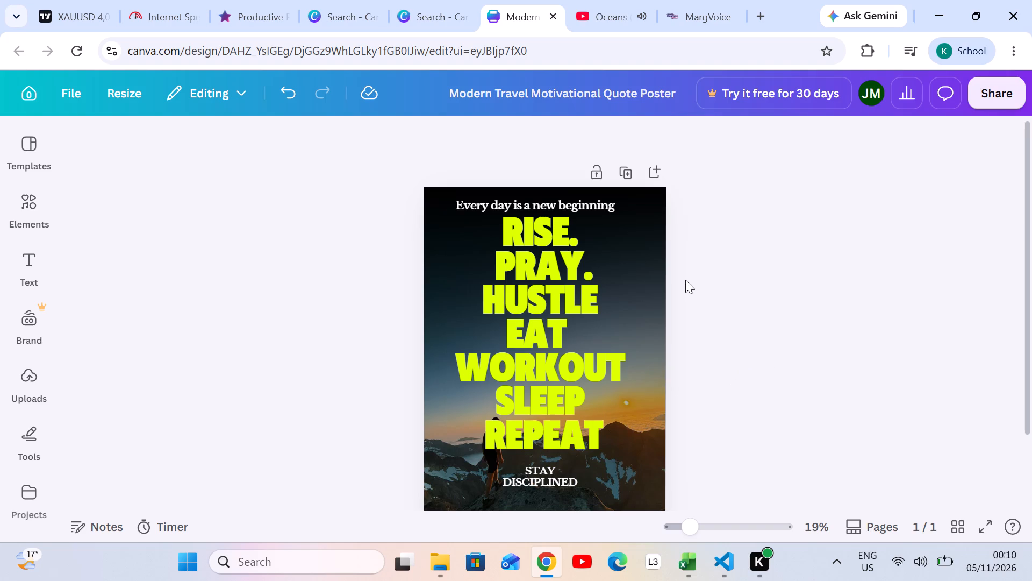
Replace "RISE" in the headline's first line with "WAKE UP", keeping the period.
{"action": "left_click", "coordinate": [566, 223]}
{"action": "left_click", "coordinate": [577, 223]}
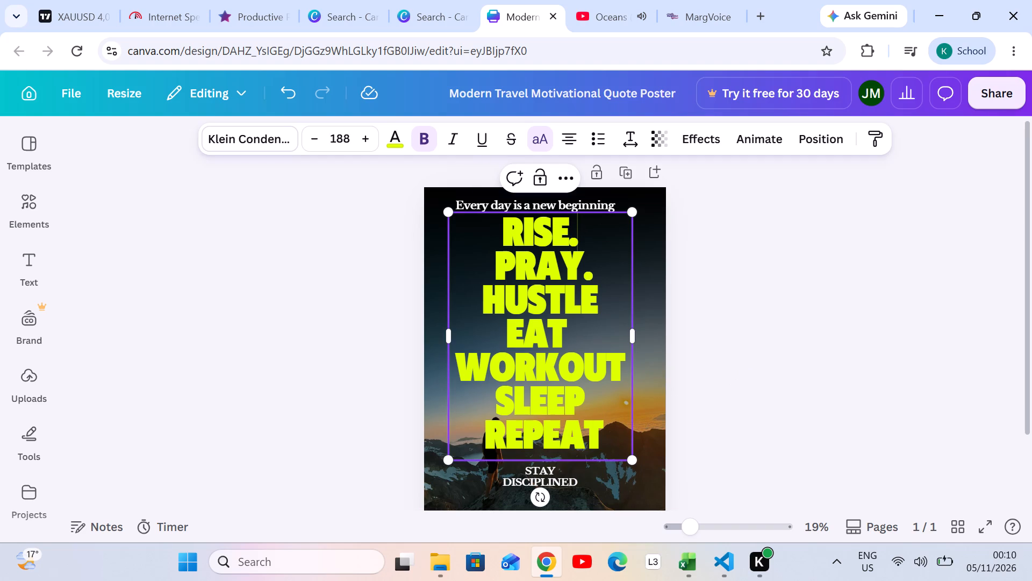
{"action": "left_click", "coordinate": [571, 226]}
{"action": "key", "text": "BackSpace"}
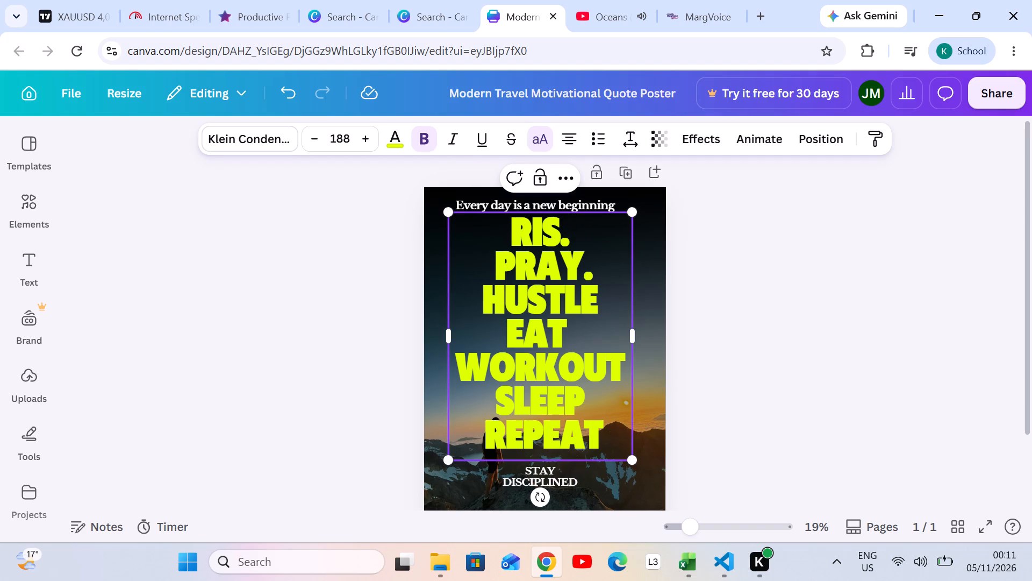
{"action": "key", "text": "BackSpace"}
{"action": "key", "text": "BackSpace"}
{"action": "key", "text": "BackSpace"}
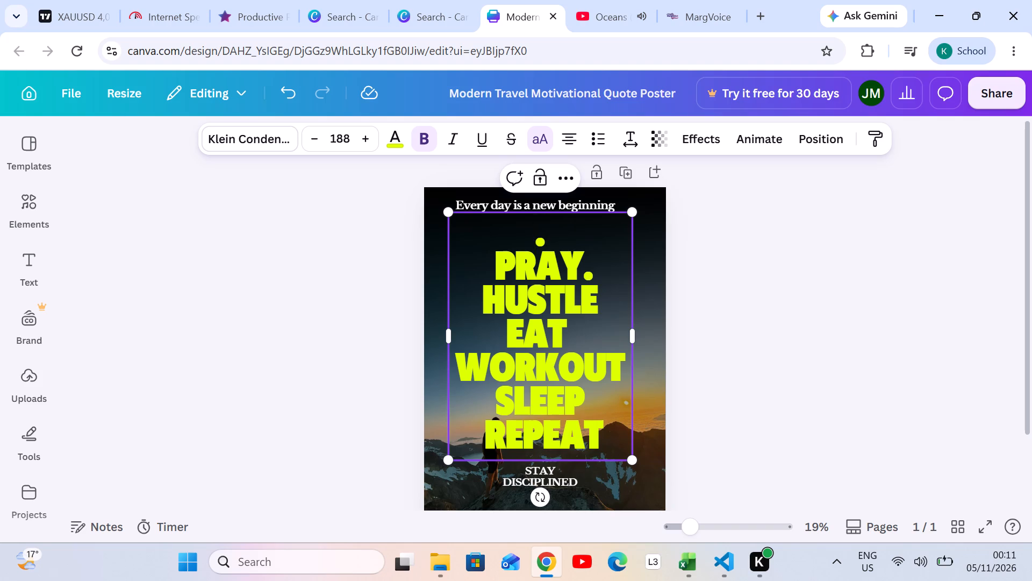
{"action": "type", "text": "WAKE"}
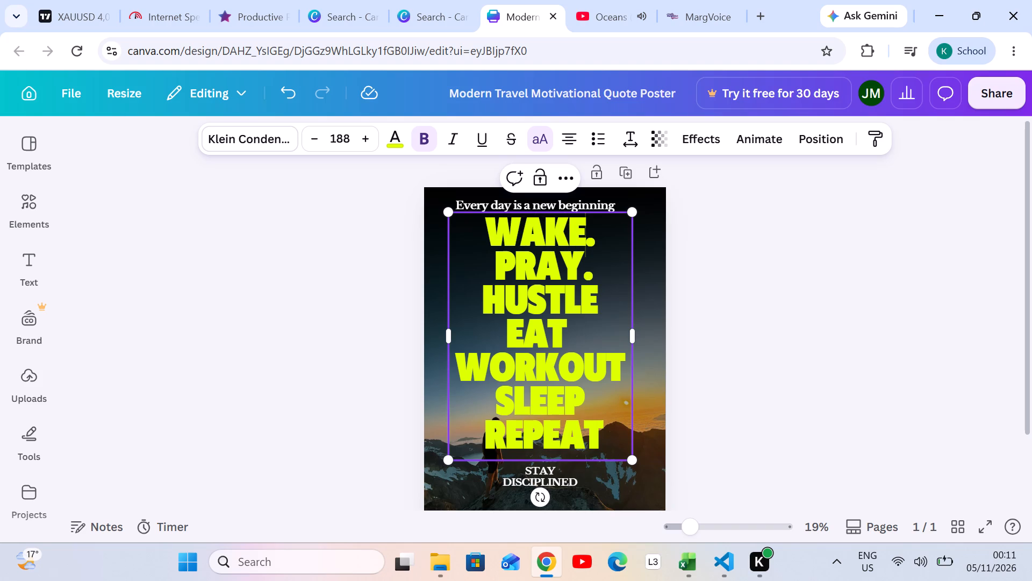
{"action": "key", "text": "space"}
{"action": "type", "text": "U"}
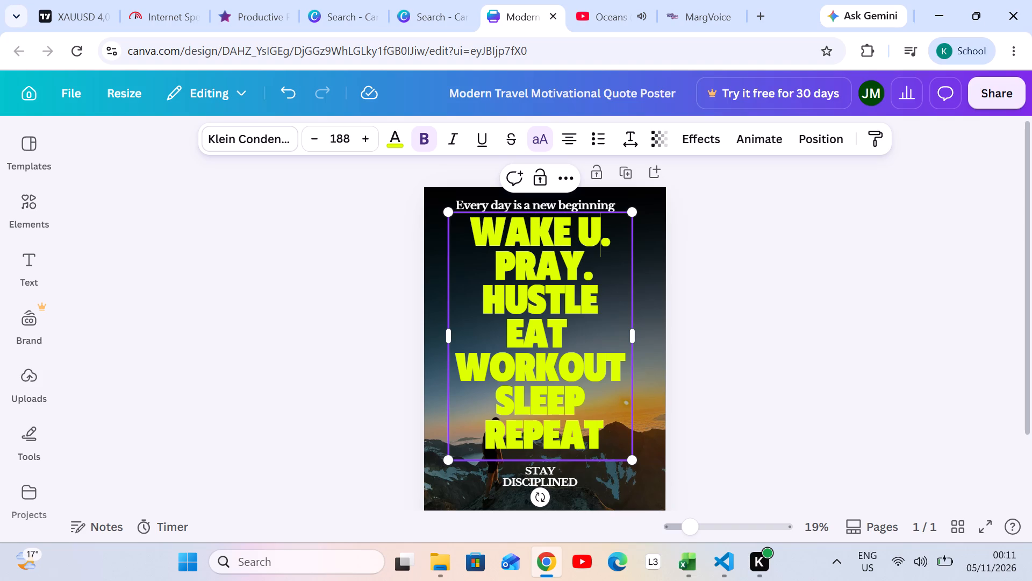
{"action": "key", "text": "p"}
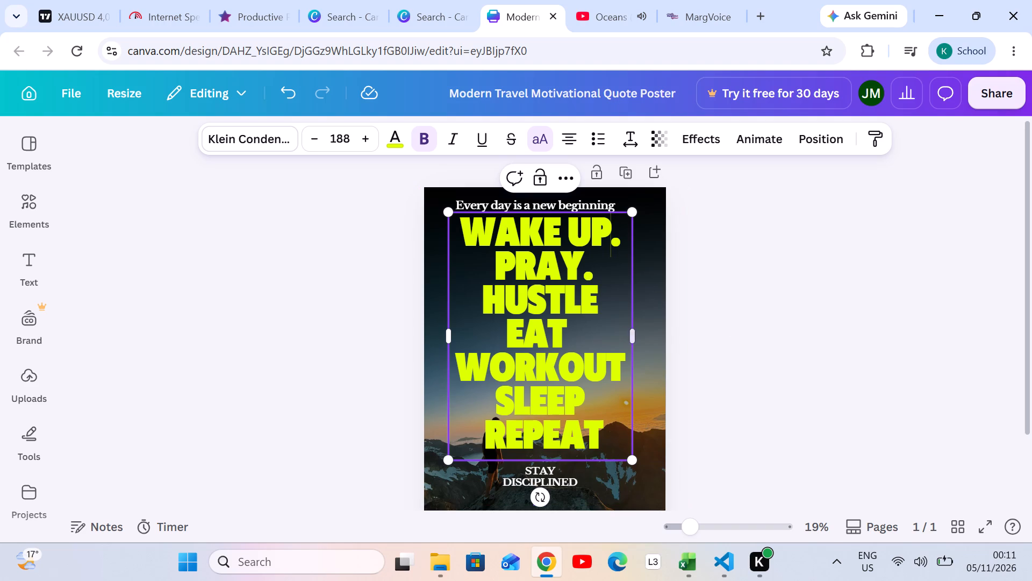
{"action": "left_click", "coordinate": [610, 301]}
{"action": "left_click", "coordinate": [813, 278]}
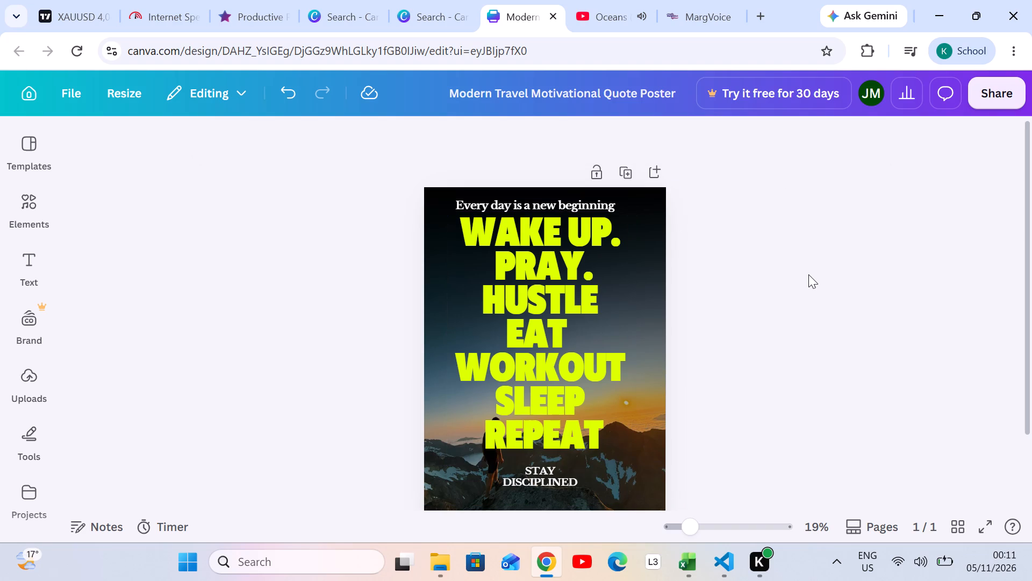
Nudge the headline block slightly left so it lines up beneath the tagline.
{"action": "left_click", "coordinate": [597, 329]}
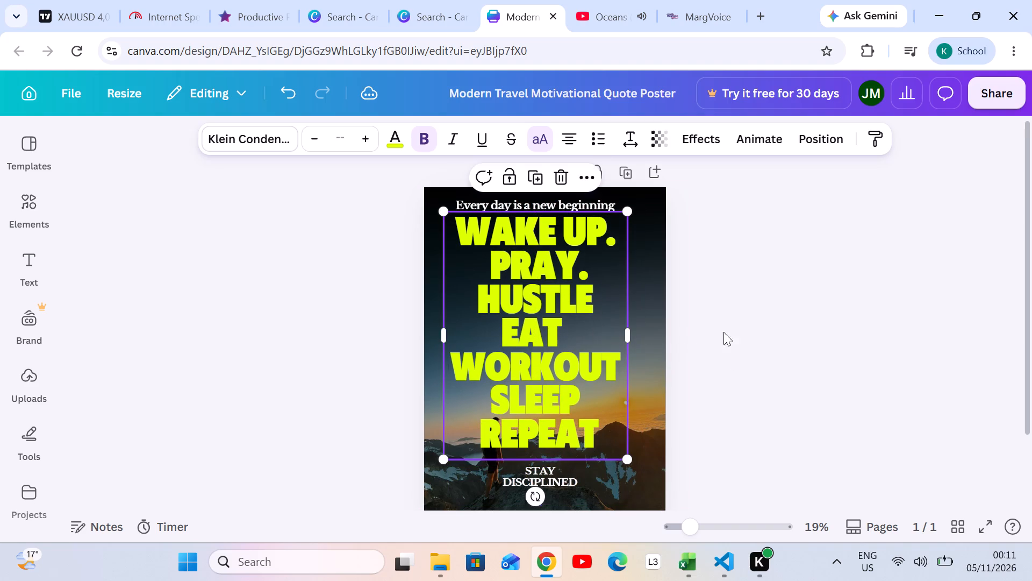
{"action": "left_click", "coordinate": [756, 318]}
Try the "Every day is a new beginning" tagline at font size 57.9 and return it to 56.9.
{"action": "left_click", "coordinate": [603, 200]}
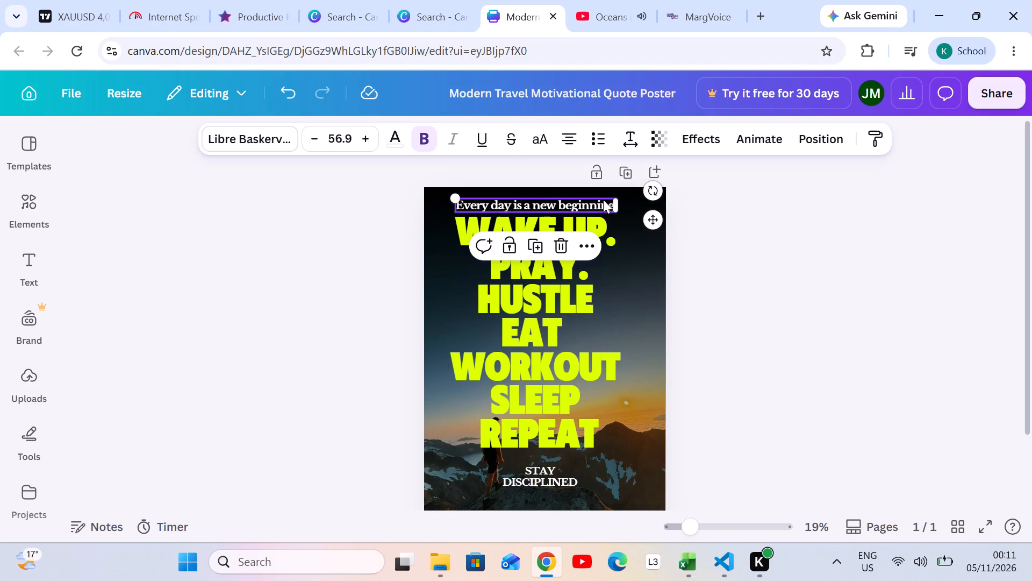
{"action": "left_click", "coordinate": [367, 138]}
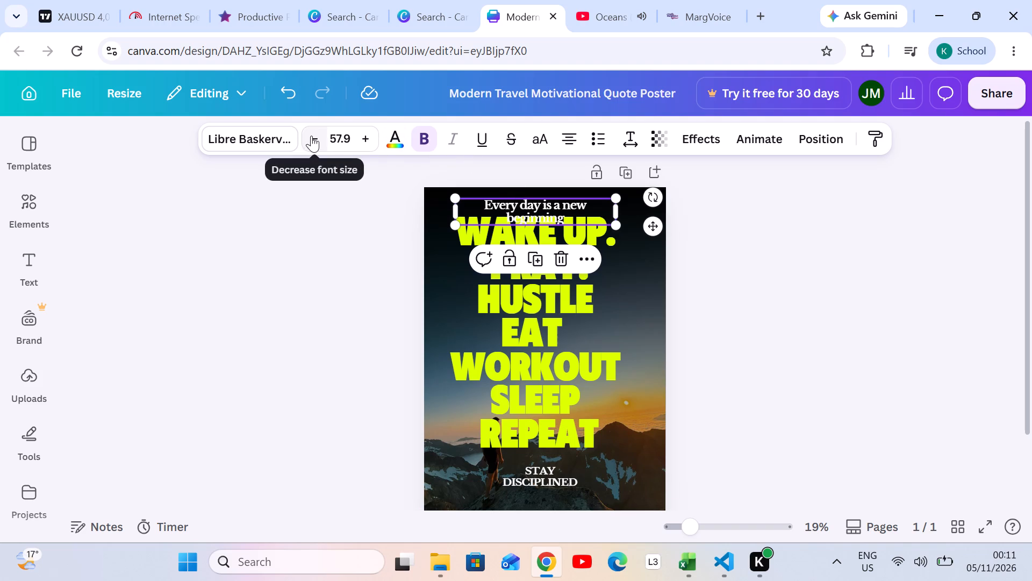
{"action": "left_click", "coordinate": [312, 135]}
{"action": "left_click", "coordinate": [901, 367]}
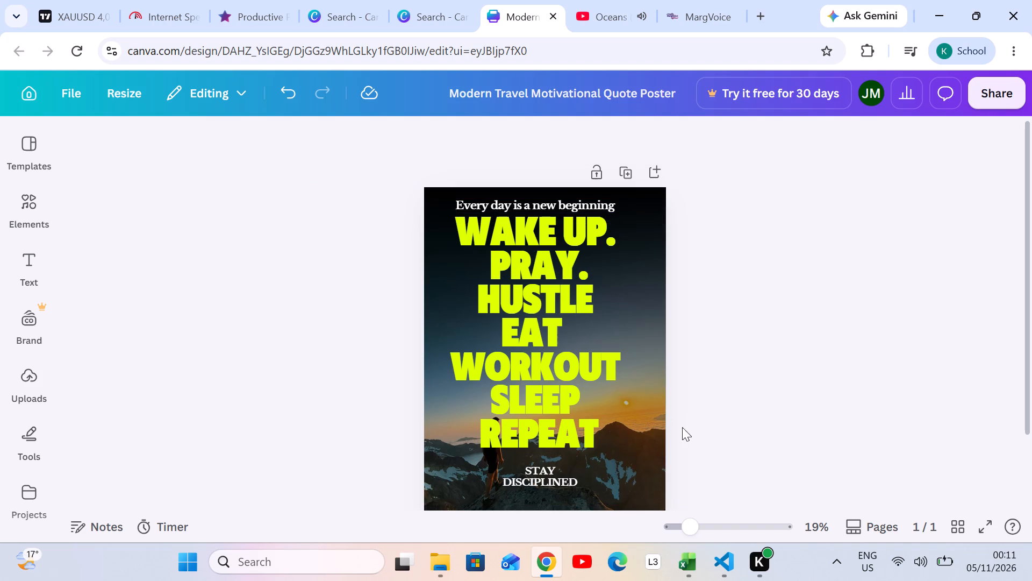
Add a blank second page below the poster.
{"action": "scroll", "coordinate": [73, 317], "scroll_direction": "down", "scroll_amount": 3}
{"action": "scroll", "coordinate": [123, 307], "scroll_direction": "down", "scroll_amount": 2}
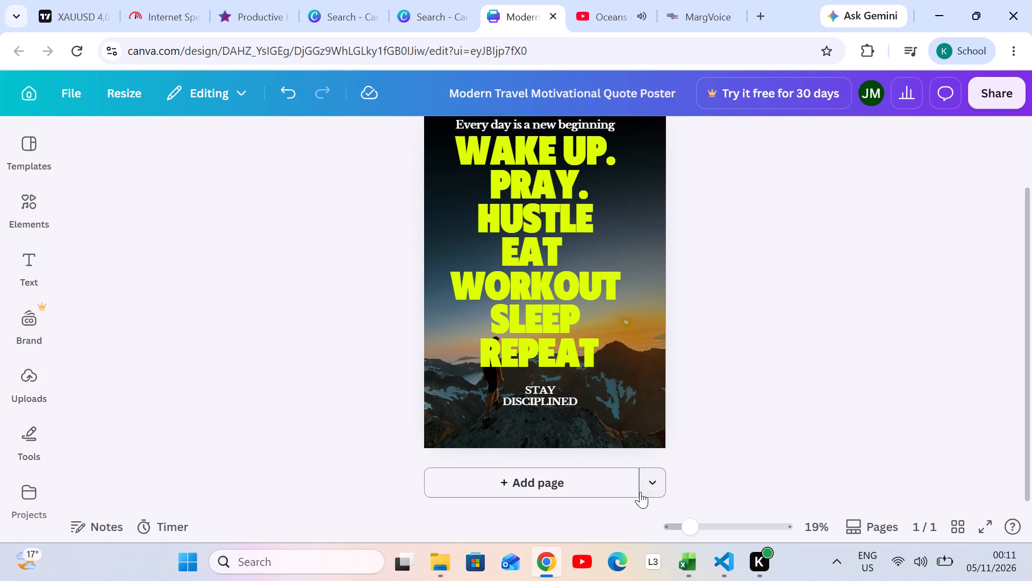
{"action": "left_click", "coordinate": [552, 476]}
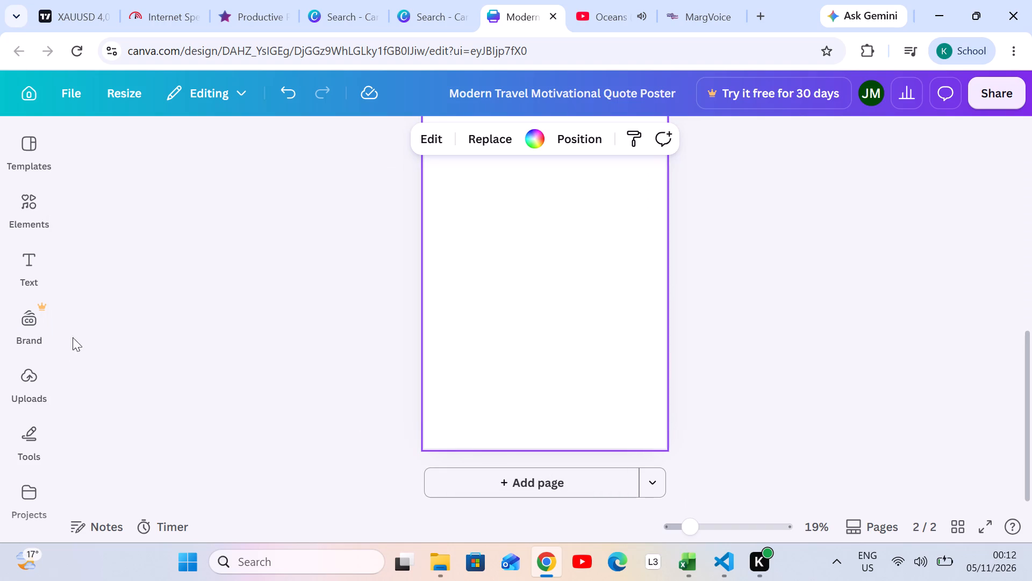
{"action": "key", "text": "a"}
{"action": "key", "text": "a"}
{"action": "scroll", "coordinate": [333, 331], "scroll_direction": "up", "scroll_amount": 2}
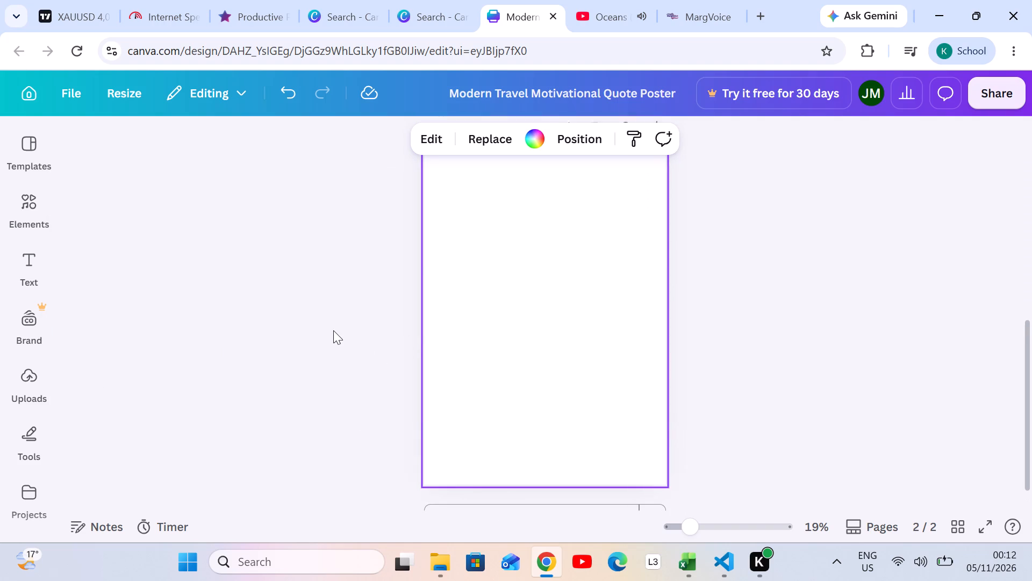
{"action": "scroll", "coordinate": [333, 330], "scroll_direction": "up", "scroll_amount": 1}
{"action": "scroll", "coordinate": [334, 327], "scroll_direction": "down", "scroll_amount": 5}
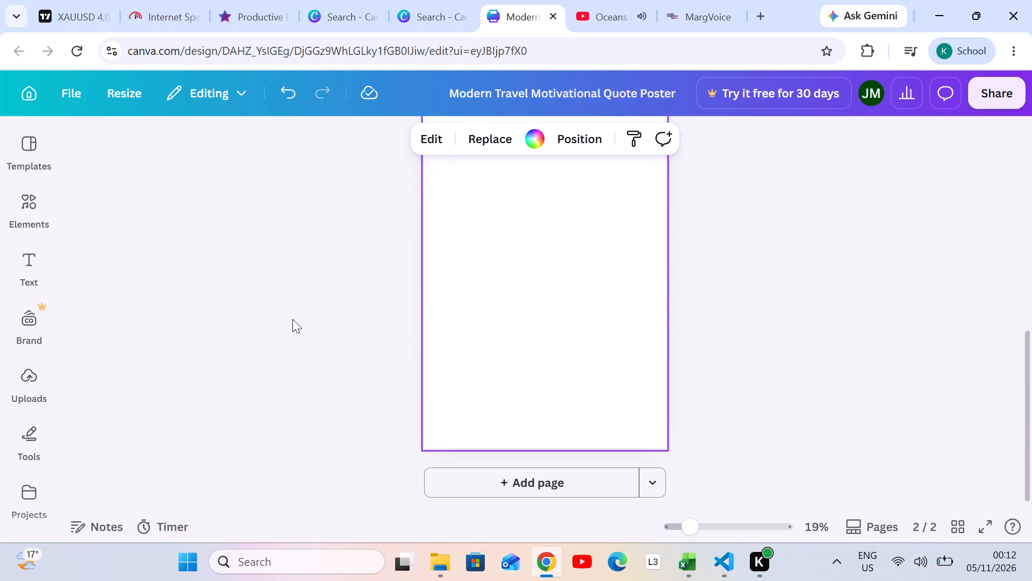
Browse the suggested poster templates for a design suited to the blank second page.
{"action": "scroll", "coordinate": [286, 318], "scroll_direction": "down", "scroll_amount": 2}
{"action": "scroll", "coordinate": [10, 283], "scroll_direction": "up", "scroll_amount": 3}
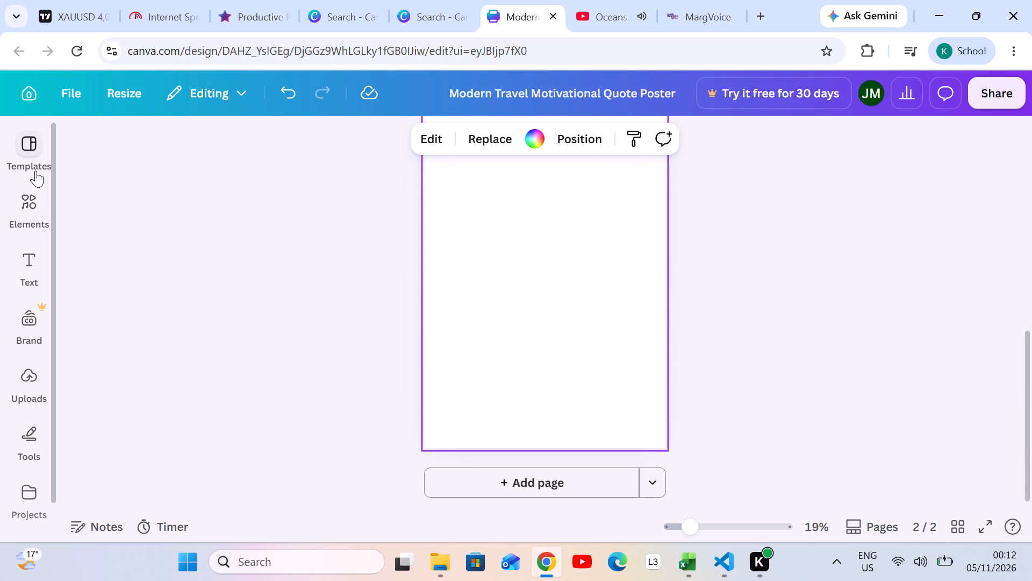
{"action": "left_click", "coordinate": [23, 153]}
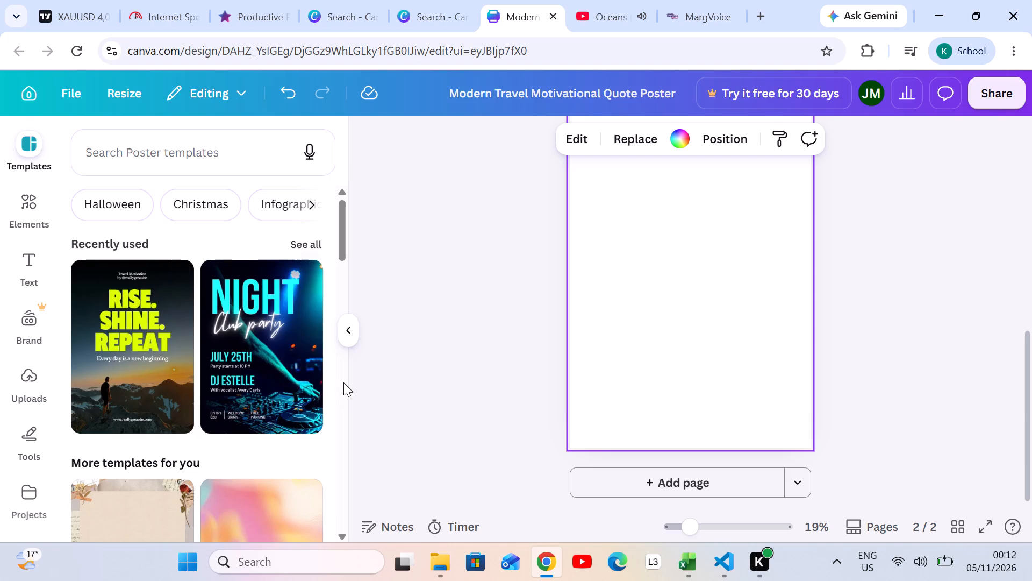
{"action": "scroll", "coordinate": [175, 338], "scroll_direction": "down", "scroll_amount": 3}
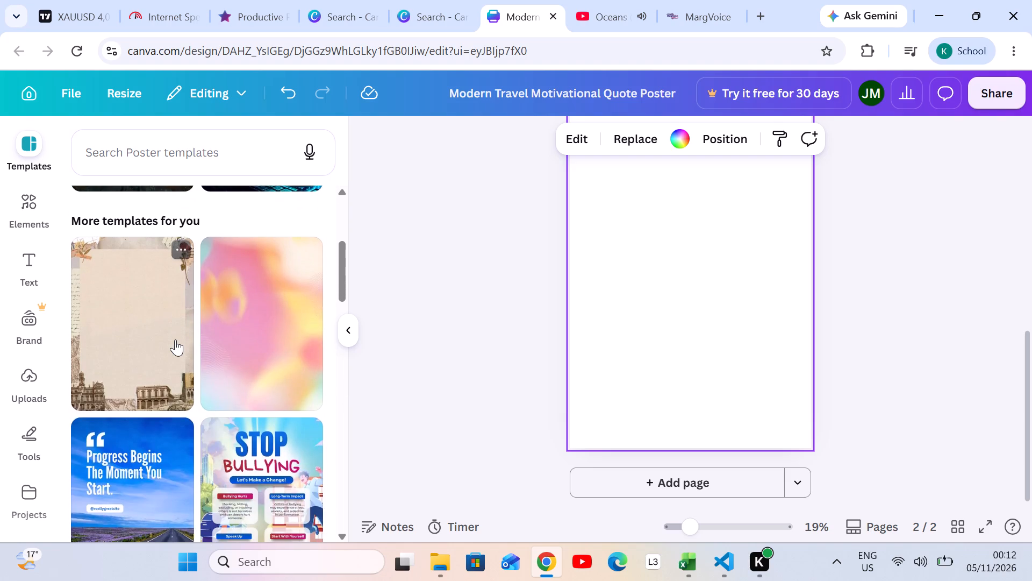
{"action": "scroll", "coordinate": [175, 338], "scroll_direction": "down", "scroll_amount": 2}
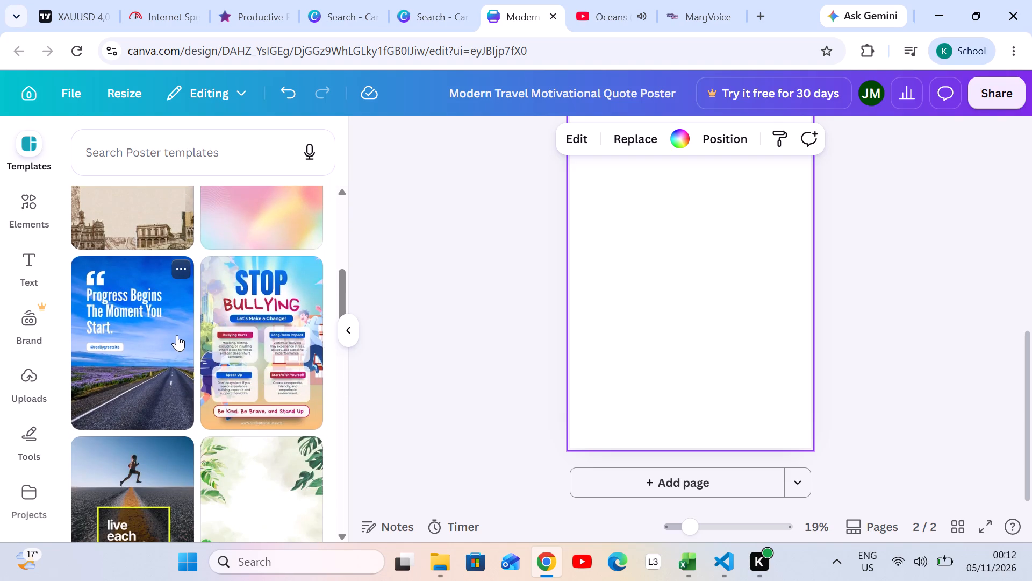
{"action": "scroll", "coordinate": [177, 327], "scroll_direction": "down", "scroll_amount": 1}
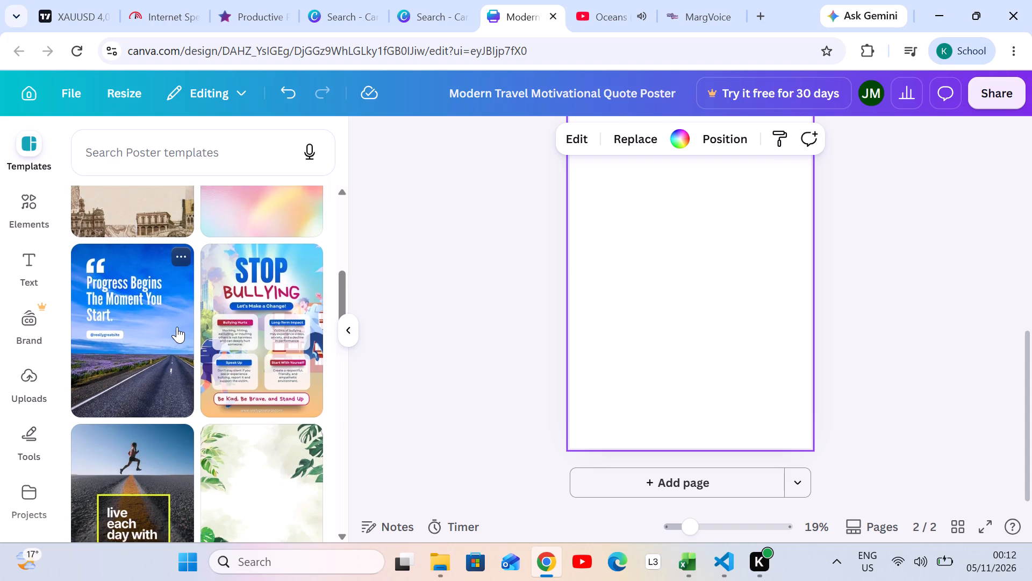
{"action": "scroll", "coordinate": [177, 325], "scroll_direction": "down", "scroll_amount": 4}
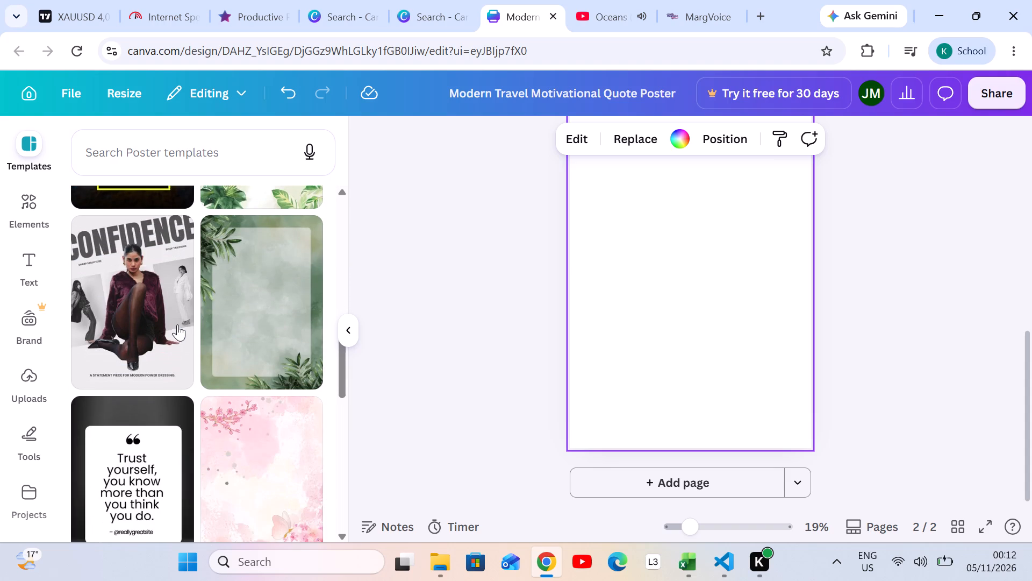
{"action": "scroll", "coordinate": [177, 323], "scroll_direction": "down", "scroll_amount": 1}
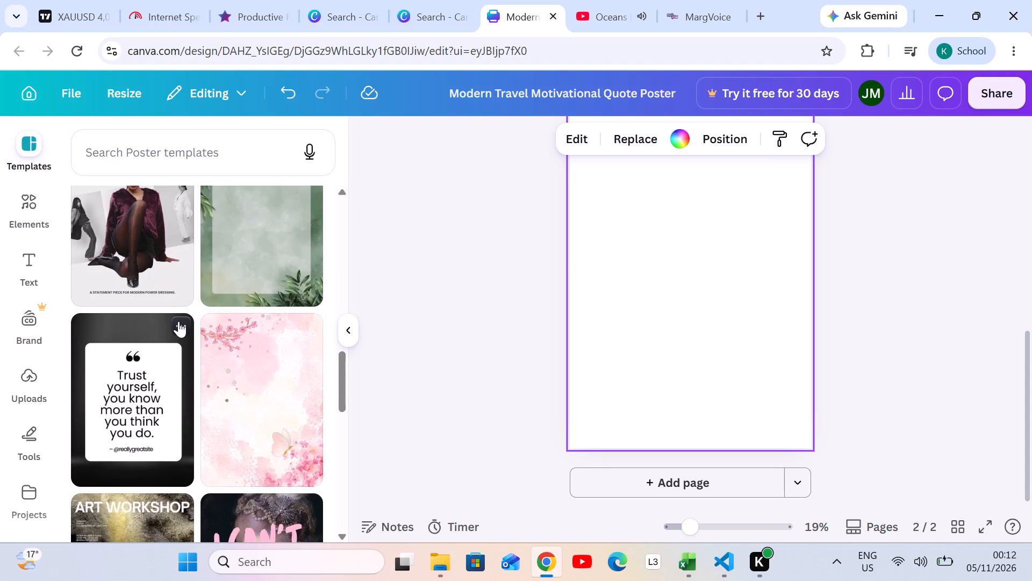
{"action": "scroll", "coordinate": [178, 321], "scroll_direction": "down", "scroll_amount": 2}
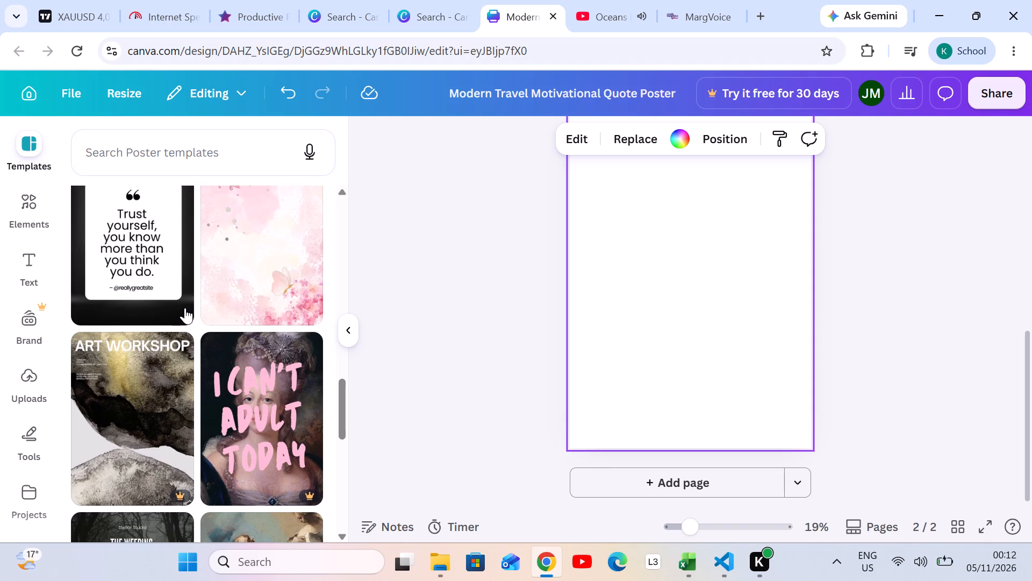
{"action": "scroll", "coordinate": [185, 308], "scroll_direction": "down", "scroll_amount": 1}
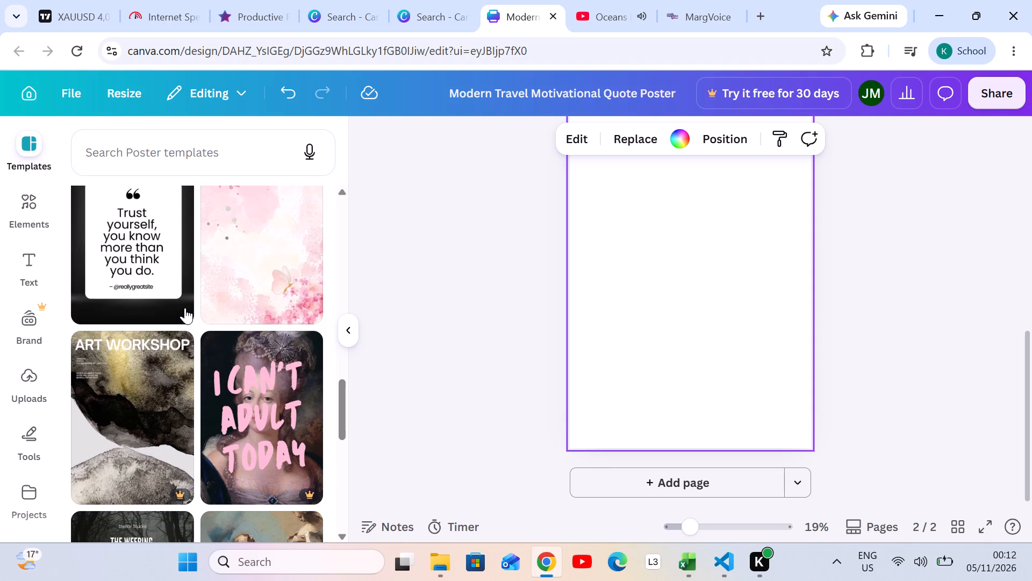
{"action": "scroll", "coordinate": [185, 308], "scroll_direction": "down", "scroll_amount": 2}
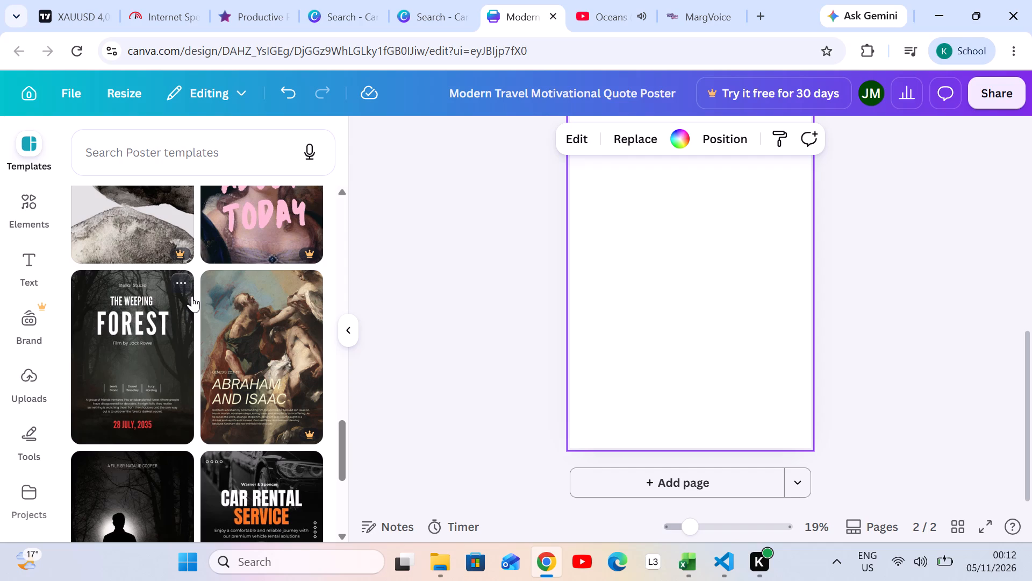
{"action": "scroll", "coordinate": [192, 296], "scroll_direction": "down", "scroll_amount": 2}
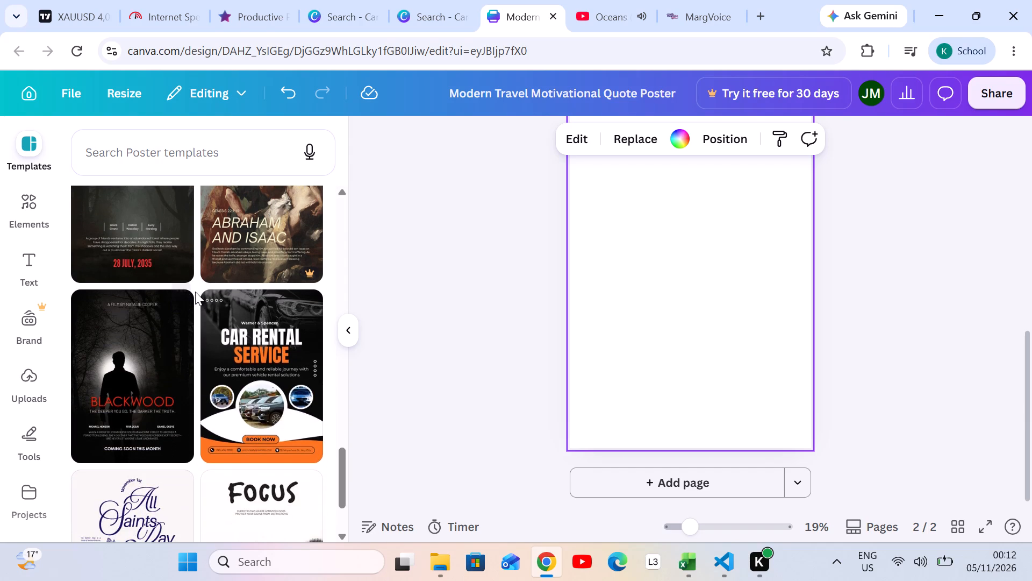
{"action": "scroll", "coordinate": [195, 292], "scroll_direction": "down", "scroll_amount": 3}
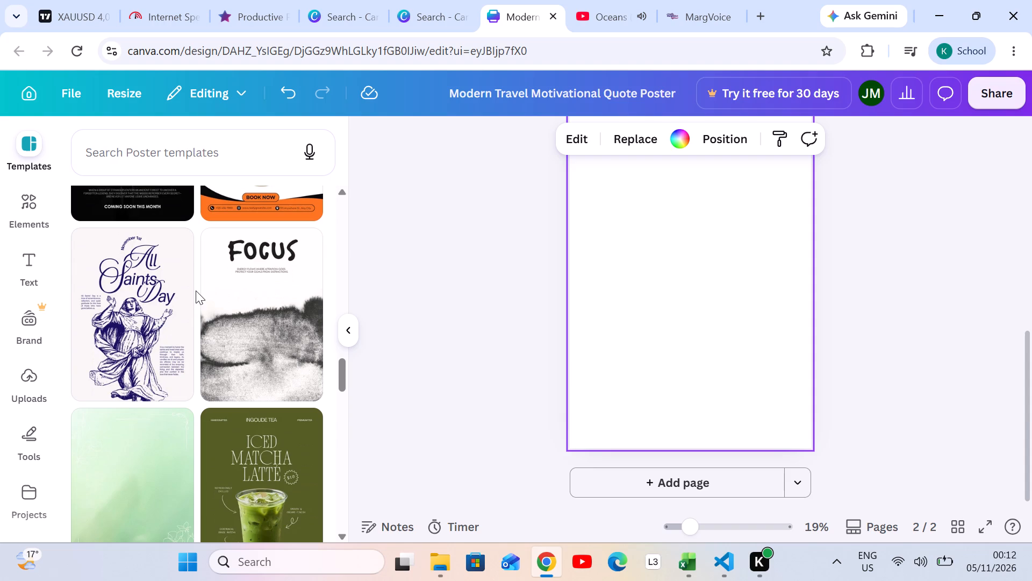
{"action": "scroll", "coordinate": [196, 290], "scroll_direction": "down", "scroll_amount": 1}
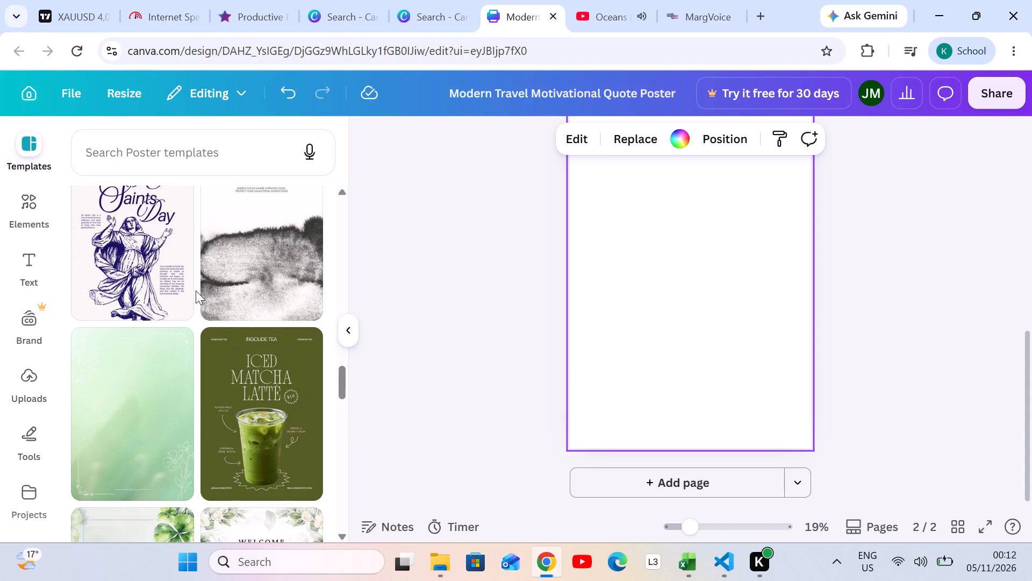
{"action": "scroll", "coordinate": [196, 290], "scroll_direction": "down", "scroll_amount": 1}
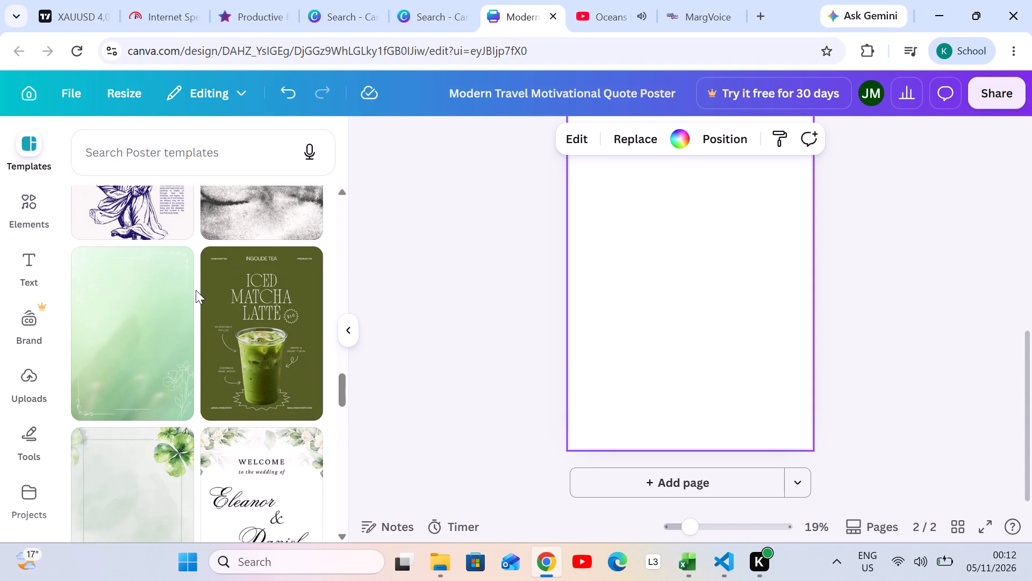
{"action": "scroll", "coordinate": [196, 290], "scroll_direction": "down", "scroll_amount": 3}
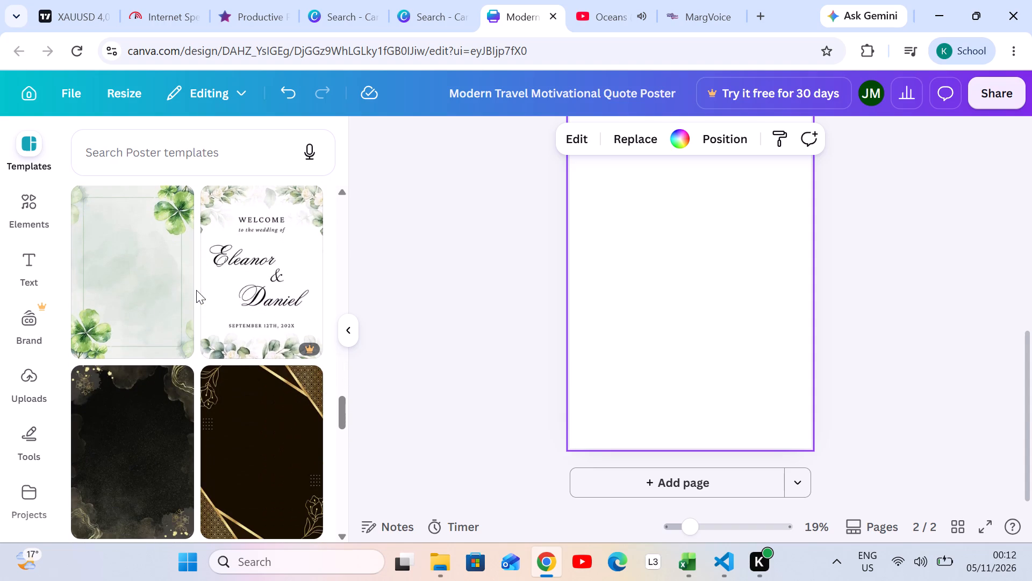
{"action": "scroll", "coordinate": [196, 289], "scroll_direction": "down", "scroll_amount": 4}
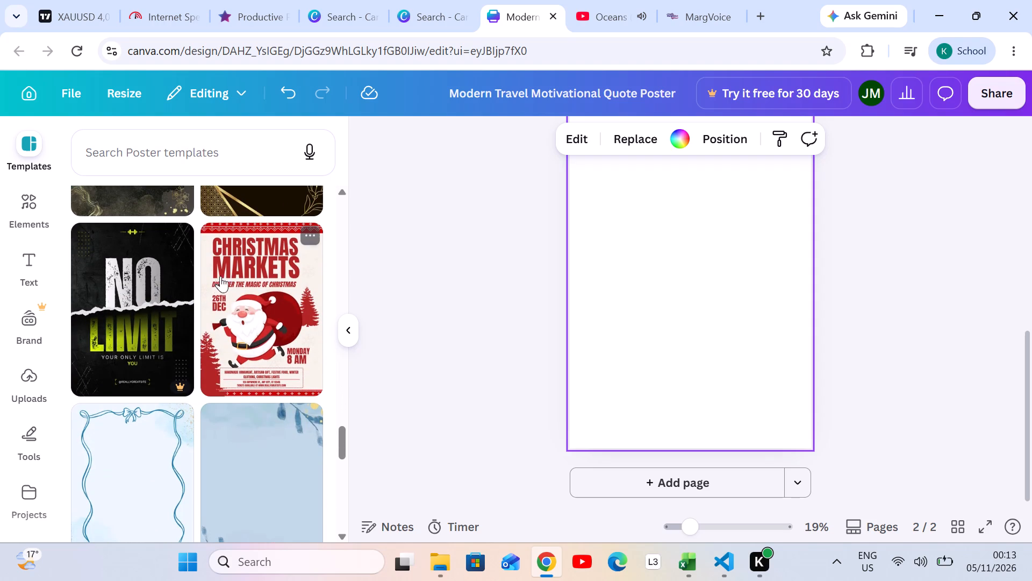
{"action": "scroll", "coordinate": [358, 288], "scroll_direction": "down", "scroll_amount": 3}
{"action": "scroll", "coordinate": [228, 299], "scroll_direction": "down", "scroll_amount": 3}
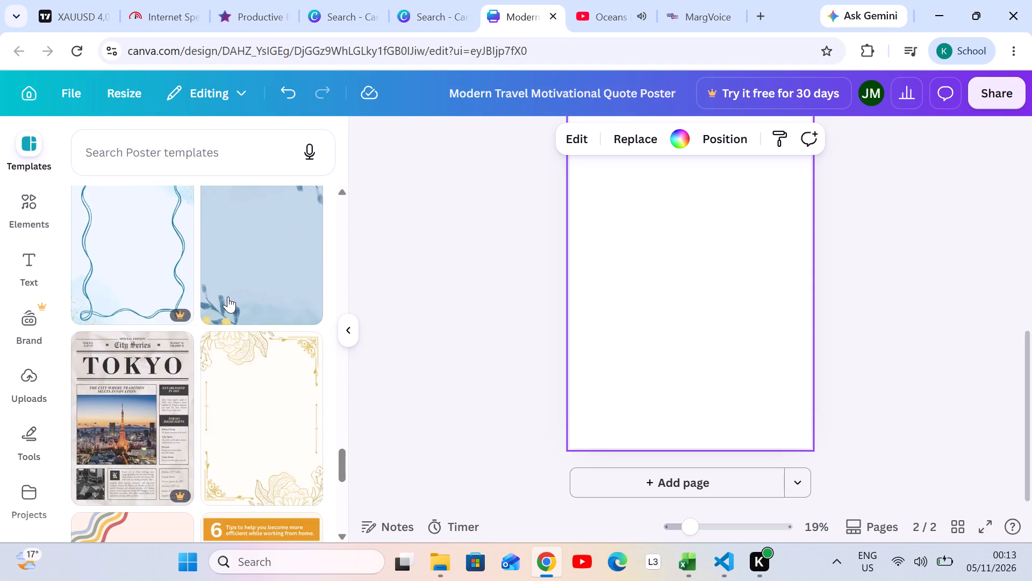
{"action": "scroll", "coordinate": [228, 296], "scroll_direction": "down", "scroll_amount": 3}
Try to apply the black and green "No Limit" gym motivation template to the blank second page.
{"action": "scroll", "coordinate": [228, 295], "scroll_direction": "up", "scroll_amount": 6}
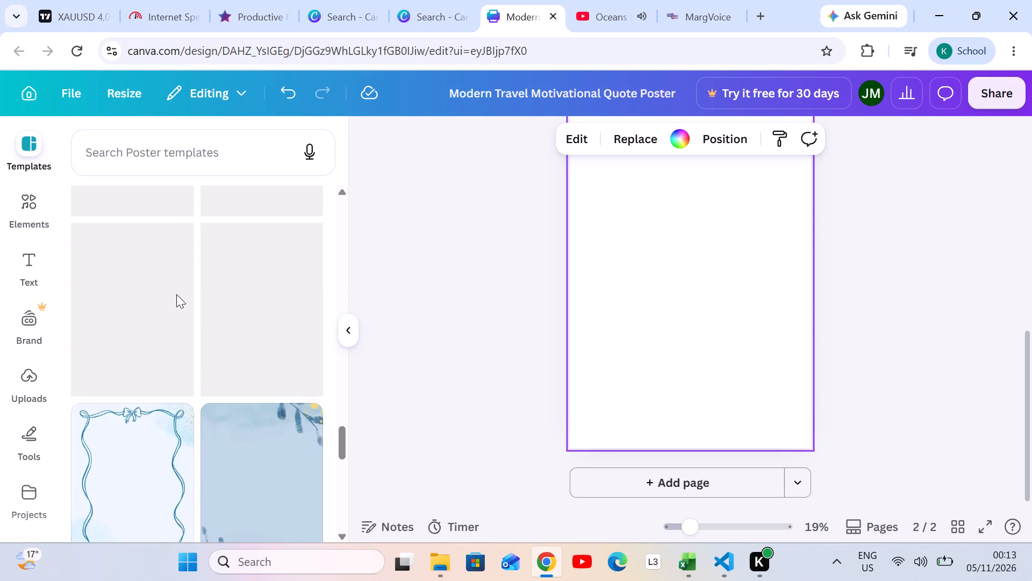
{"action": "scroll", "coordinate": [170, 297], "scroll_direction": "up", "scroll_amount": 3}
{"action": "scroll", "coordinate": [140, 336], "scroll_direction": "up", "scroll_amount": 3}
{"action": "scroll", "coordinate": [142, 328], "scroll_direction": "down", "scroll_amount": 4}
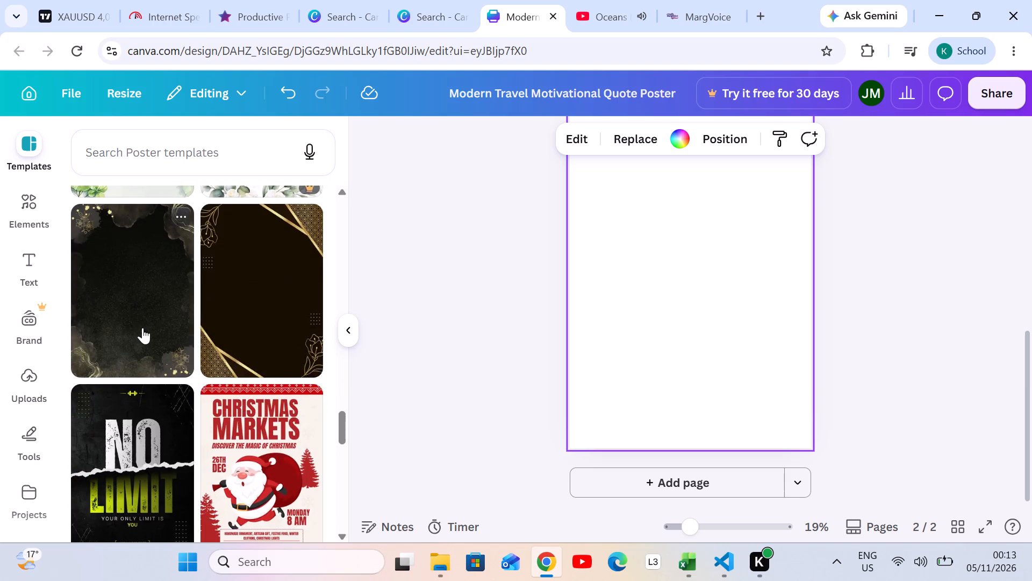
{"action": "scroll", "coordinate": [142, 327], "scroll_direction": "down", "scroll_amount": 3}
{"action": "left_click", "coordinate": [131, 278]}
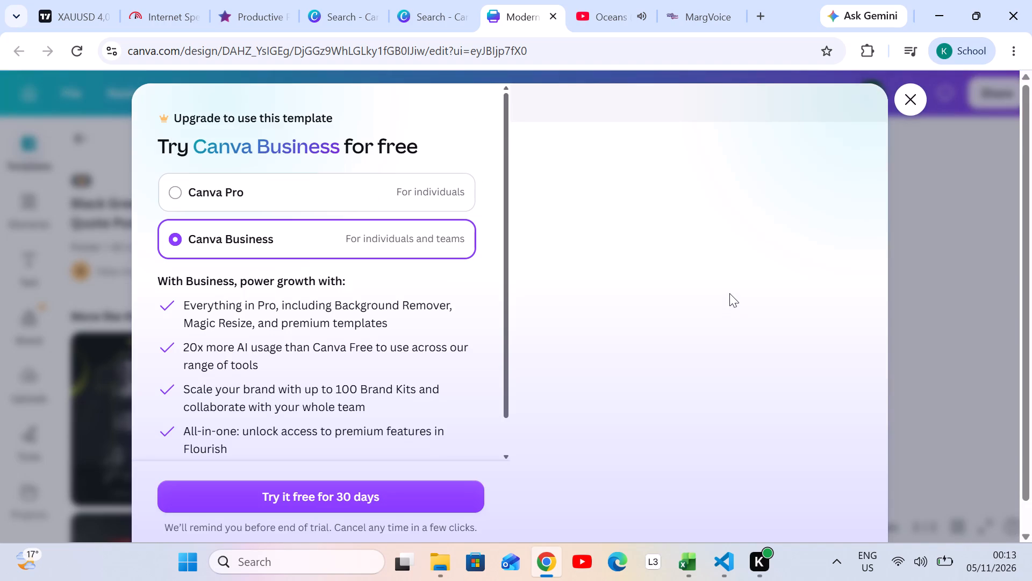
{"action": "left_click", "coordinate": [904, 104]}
Browse the templates similar to the black and green gym motivation poster for a design suited to the blank second page.
{"action": "scroll", "coordinate": [286, 320], "scroll_direction": "down", "scroll_amount": 1}
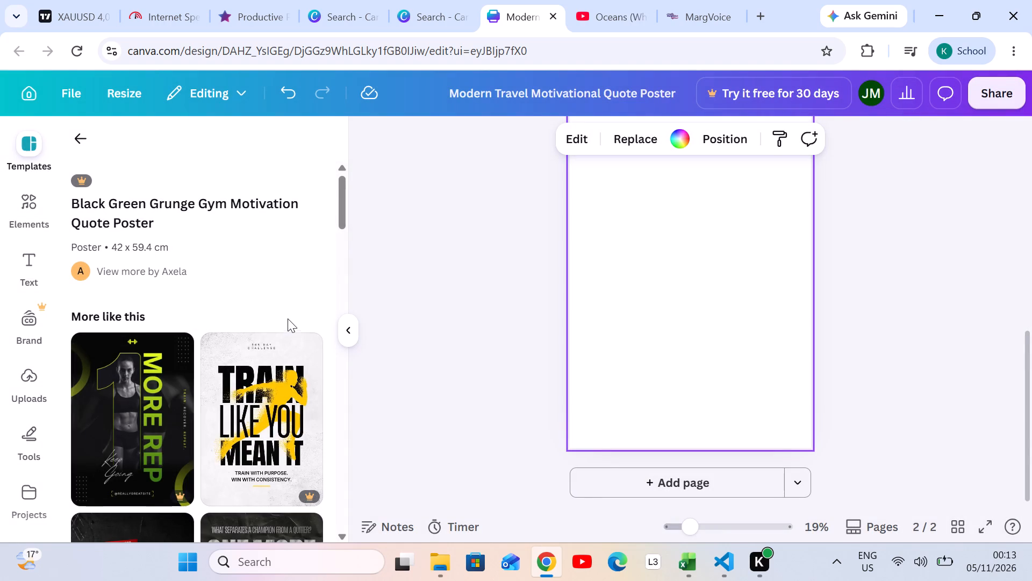
{"action": "scroll", "coordinate": [288, 318], "scroll_direction": "down", "scroll_amount": 2}
{"action": "scroll", "coordinate": [289, 314], "scroll_direction": "up", "scroll_amount": 2}
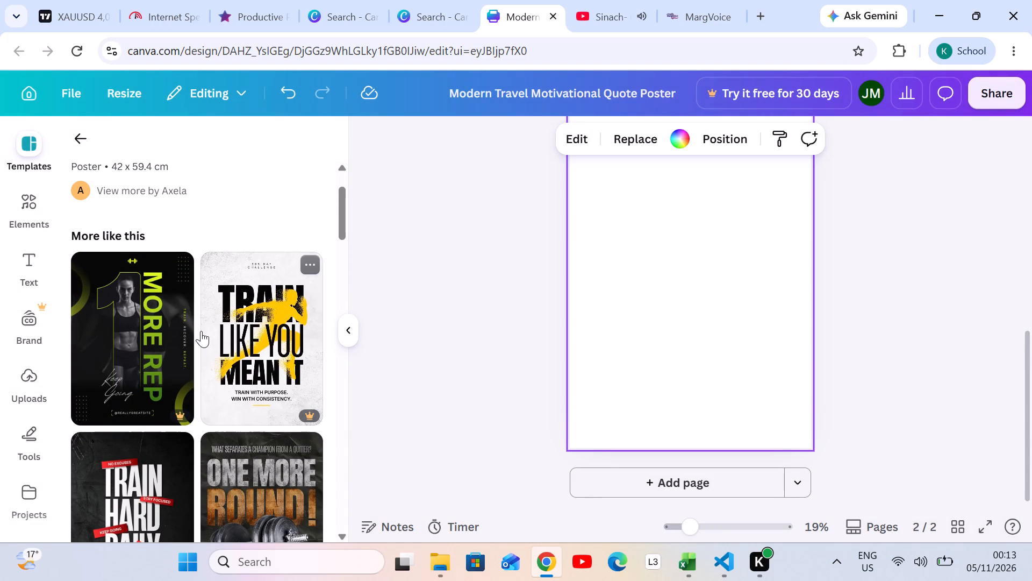
{"action": "scroll", "coordinate": [201, 330], "scroll_direction": "down", "scroll_amount": 2}
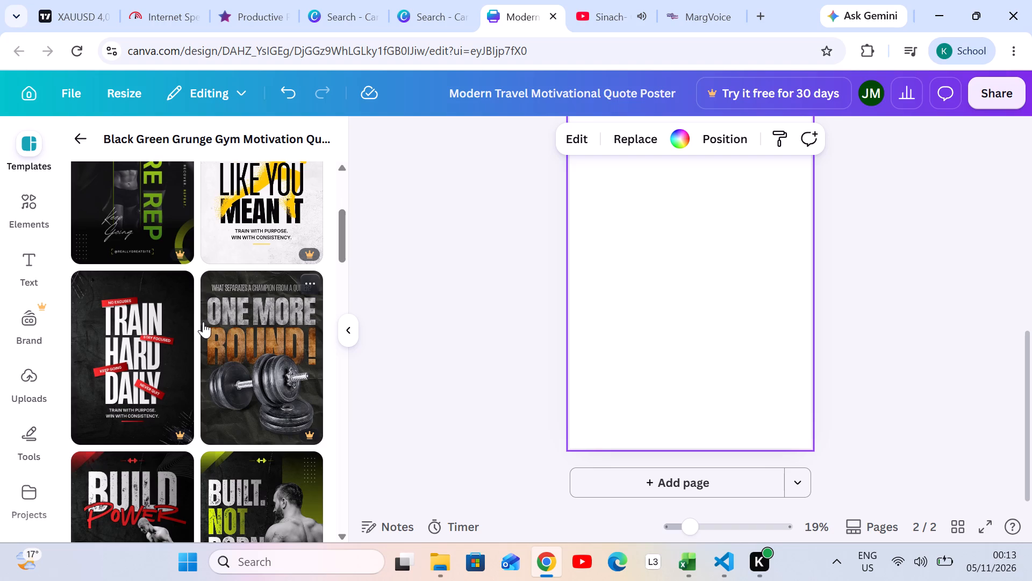
{"action": "scroll", "coordinate": [203, 321], "scroll_direction": "down", "scroll_amount": 2}
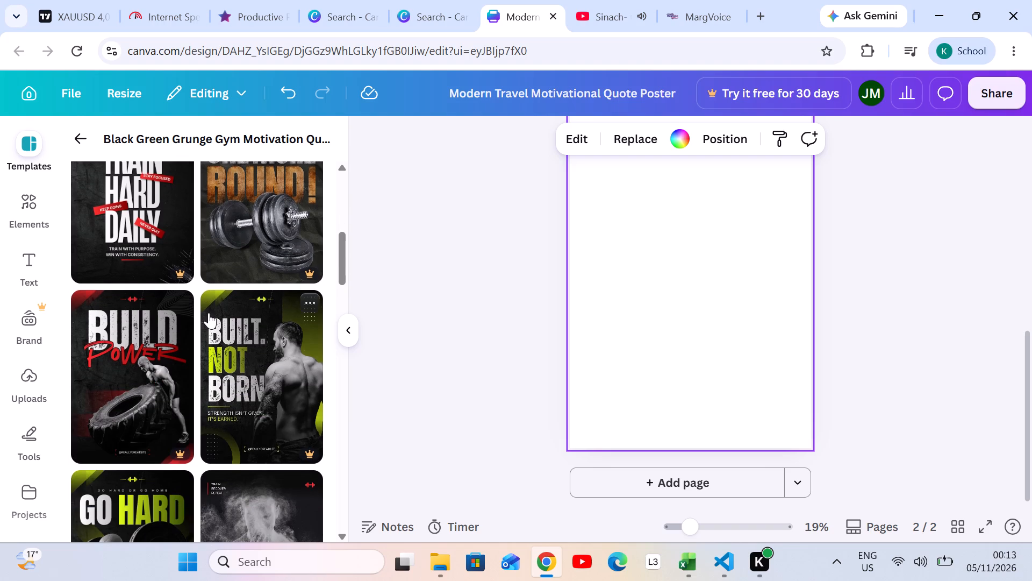
{"action": "scroll", "coordinate": [210, 312], "scroll_direction": "down", "scroll_amount": 2}
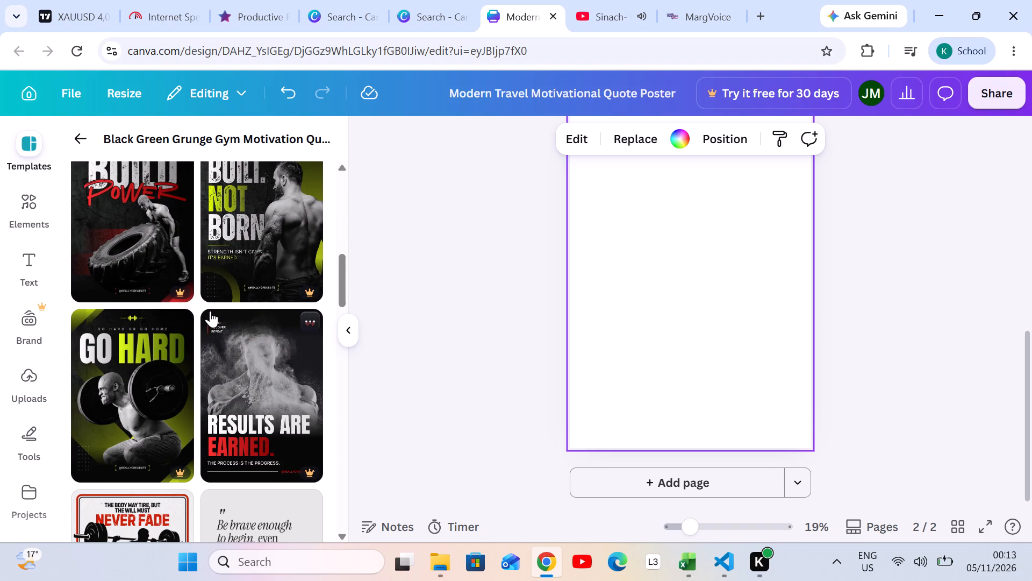
{"action": "scroll", "coordinate": [210, 311], "scroll_direction": "down", "scroll_amount": 3}
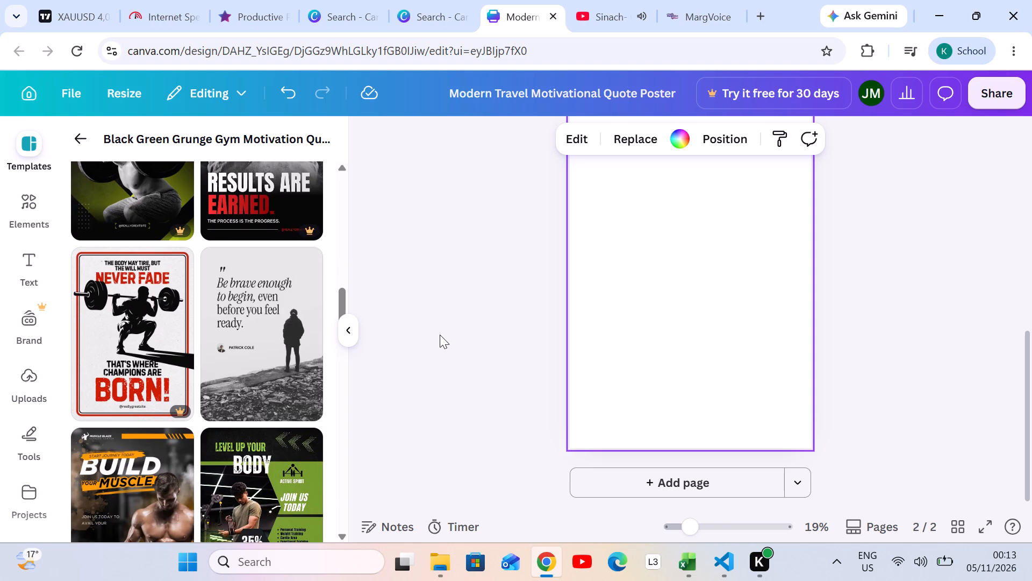
{"action": "scroll", "coordinate": [440, 335], "scroll_direction": "down", "scroll_amount": 2}
{"action": "scroll", "coordinate": [289, 346], "scroll_direction": "down", "scroll_amount": 2}
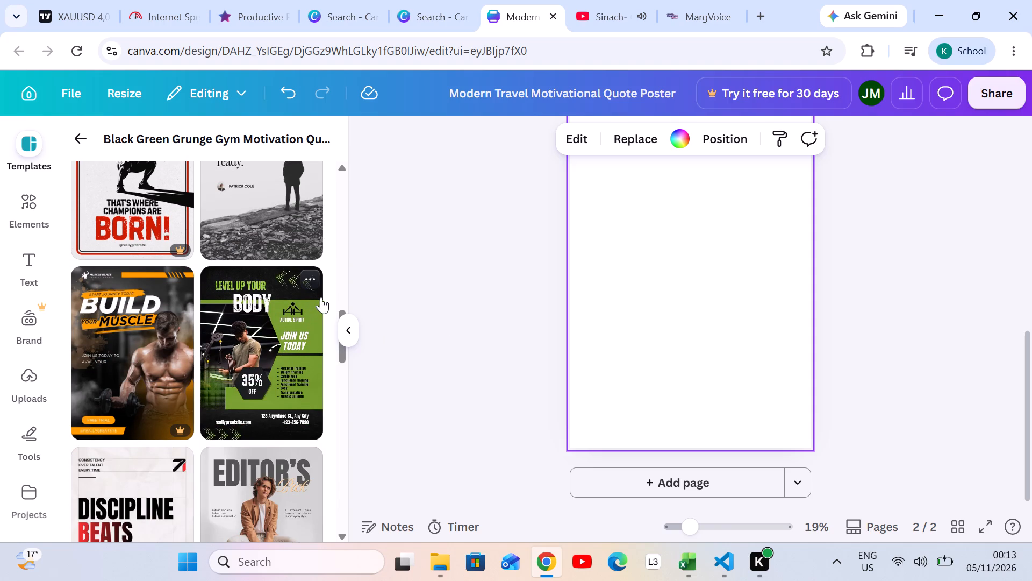
{"action": "scroll", "coordinate": [269, 312], "scroll_direction": "down", "scroll_amount": 1}
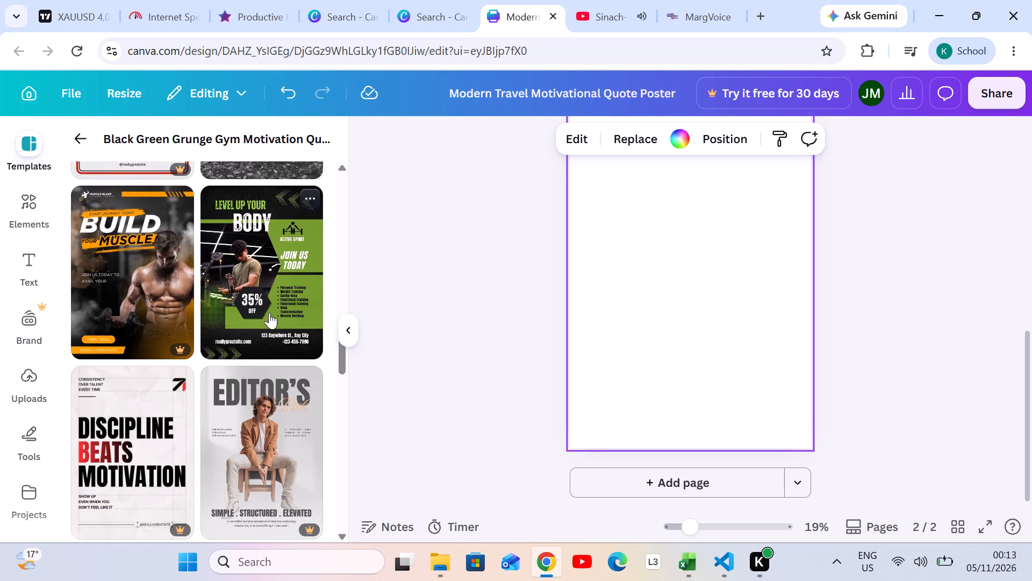
{"action": "scroll", "coordinate": [269, 313], "scroll_direction": "down", "scroll_amount": 3}
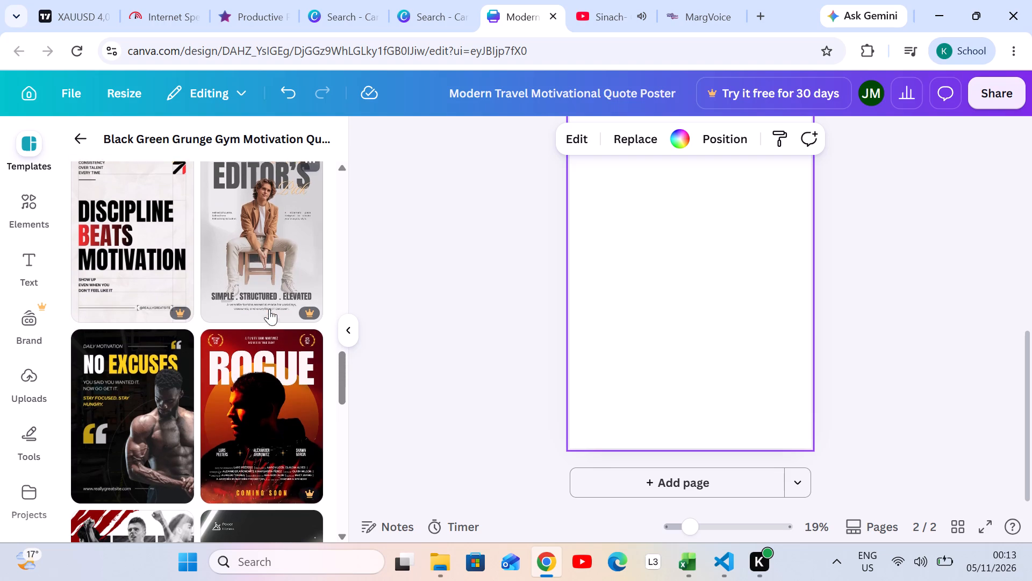
{"action": "scroll", "coordinate": [269, 309], "scroll_direction": "down", "scroll_amount": 1}
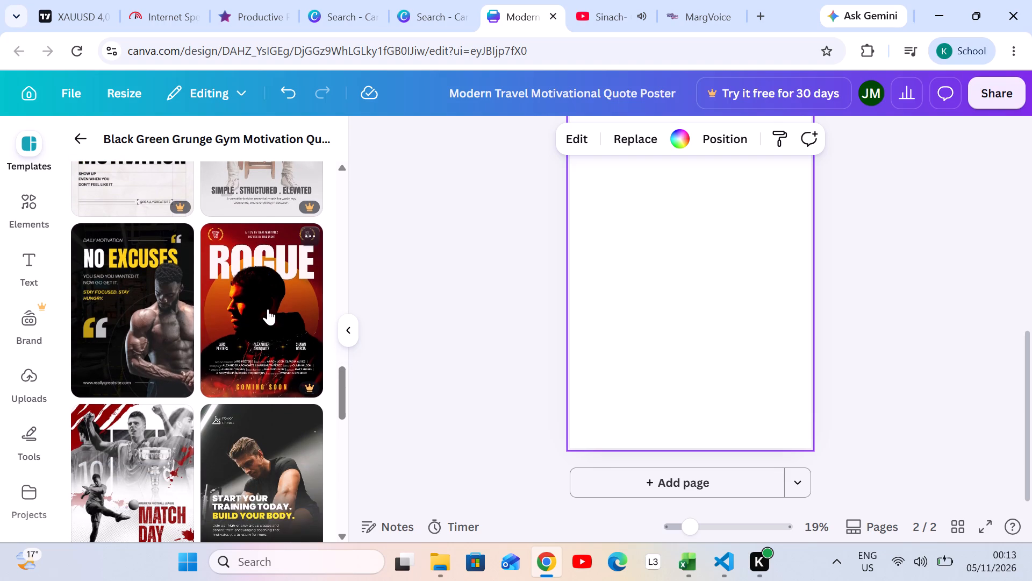
{"action": "scroll", "coordinate": [135, 314], "scroll_direction": "down", "scroll_amount": 2}
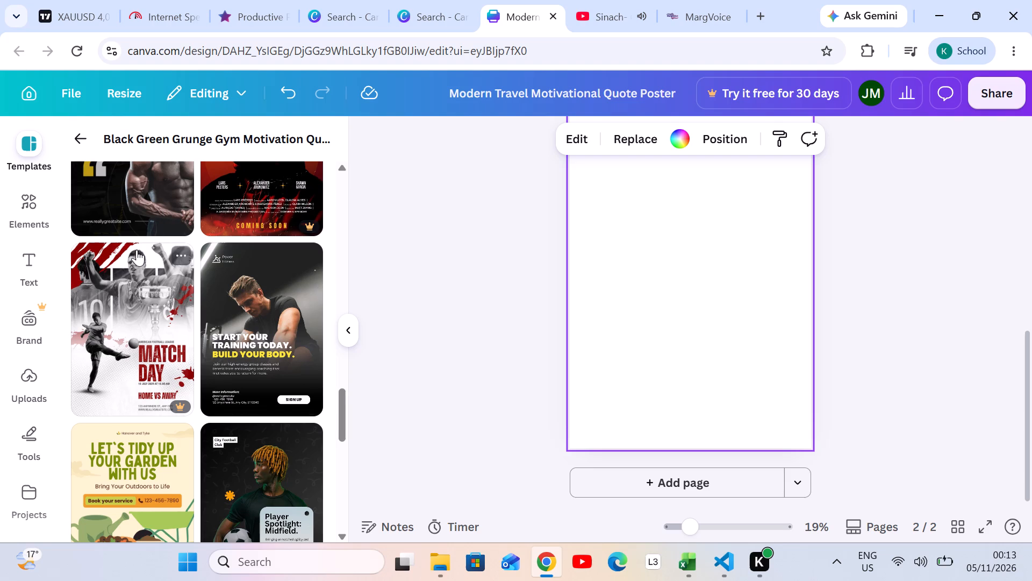
{"action": "scroll", "coordinate": [137, 250], "scroll_direction": "down", "scroll_amount": 2}
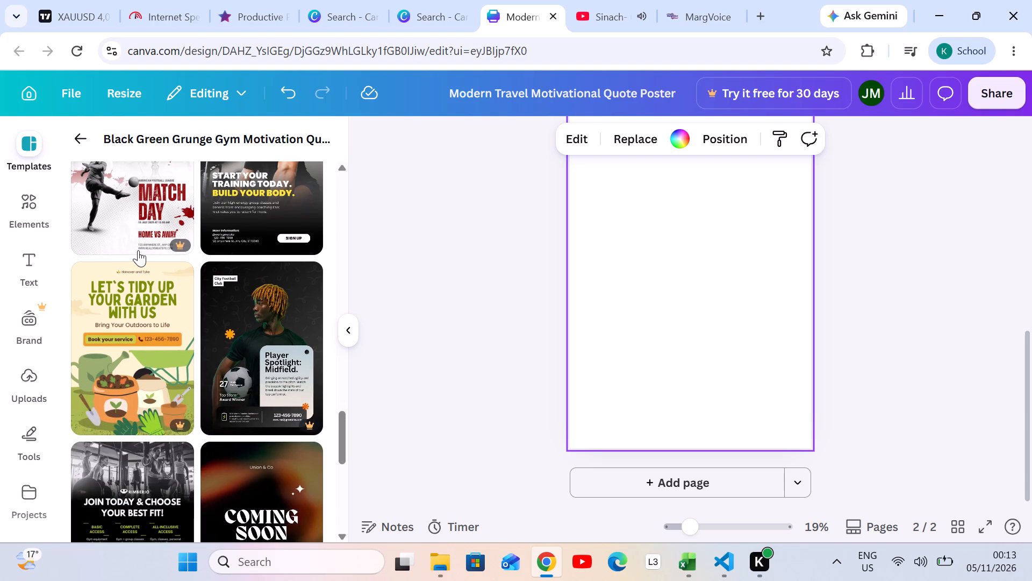
{"action": "scroll", "coordinate": [139, 250], "scroll_direction": "down", "scroll_amount": 2}
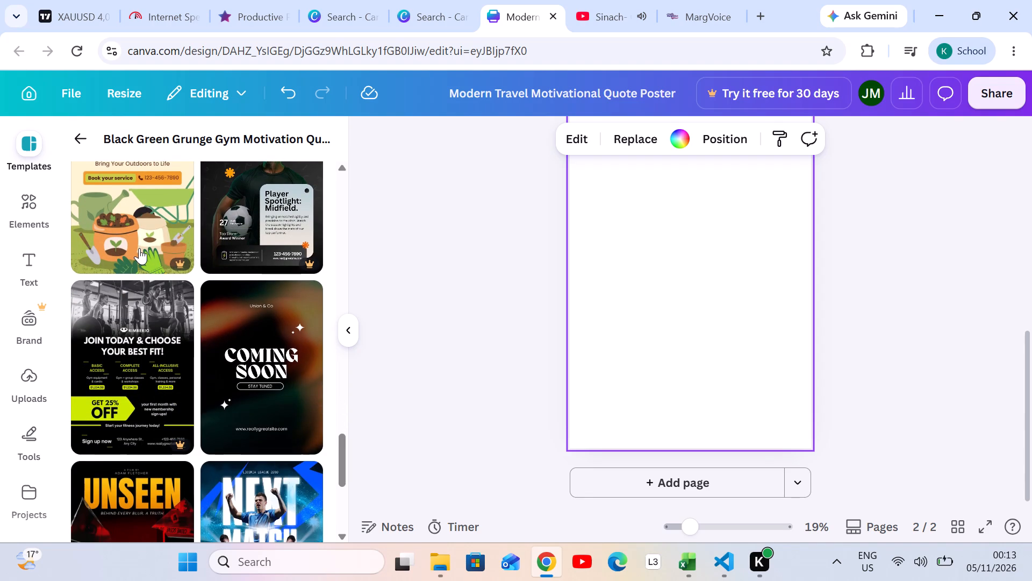
{"action": "scroll", "coordinate": [139, 248], "scroll_direction": "down", "scroll_amount": 2}
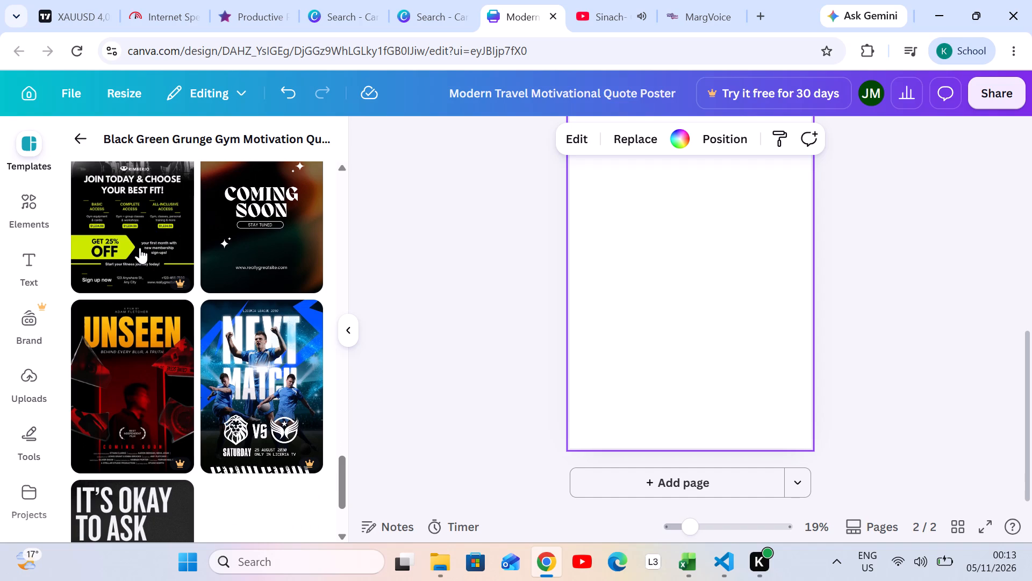
{"action": "scroll", "coordinate": [140, 247], "scroll_direction": "down", "scroll_amount": 2}
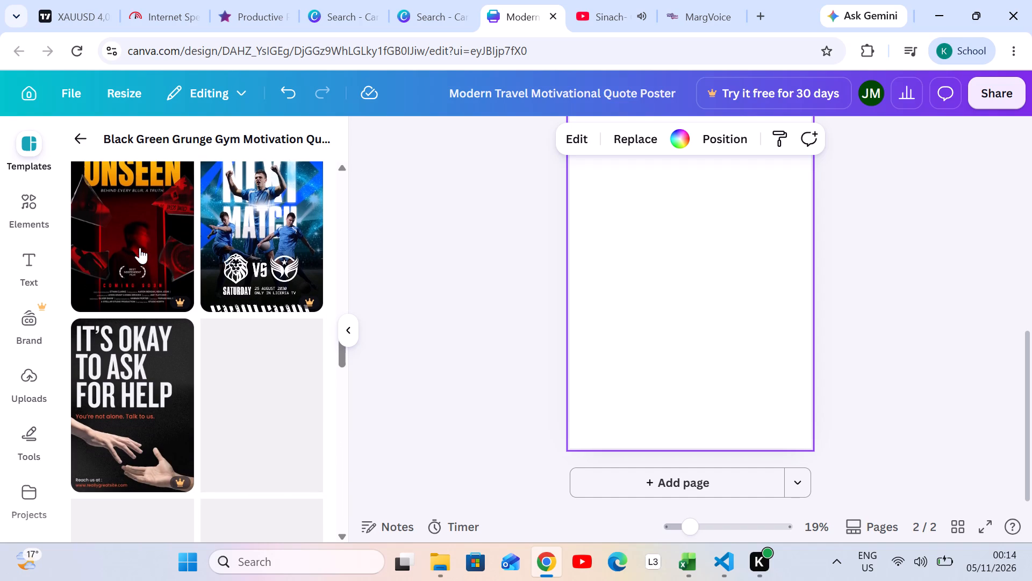
{"action": "scroll", "coordinate": [140, 247], "scroll_direction": "down", "scroll_amount": 2}
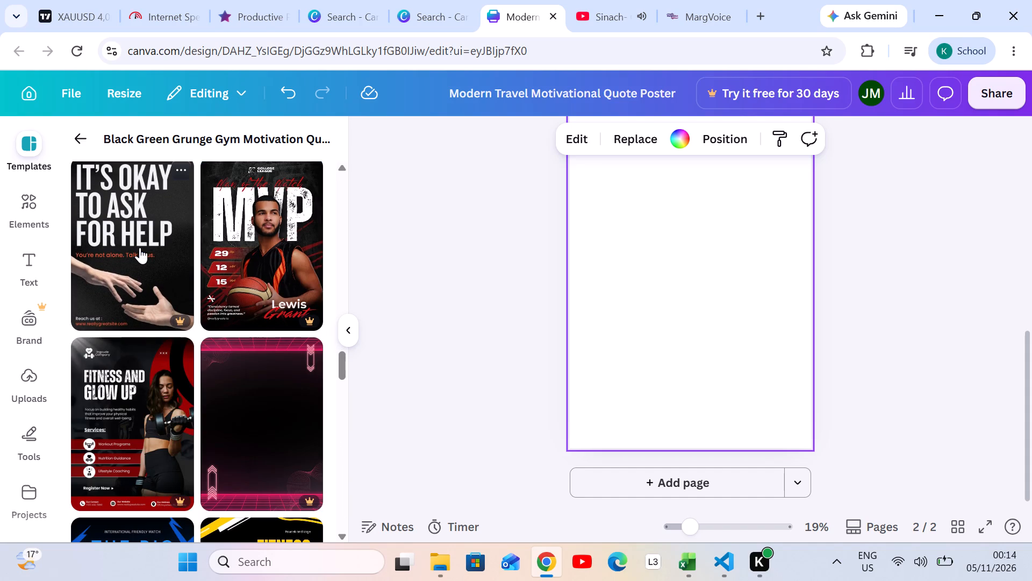
Apply the black and yellow "No Excuses" daily fitness motivation template to the blank second page.
{"action": "scroll", "coordinate": [141, 247], "scroll_direction": "up", "scroll_amount": 10}
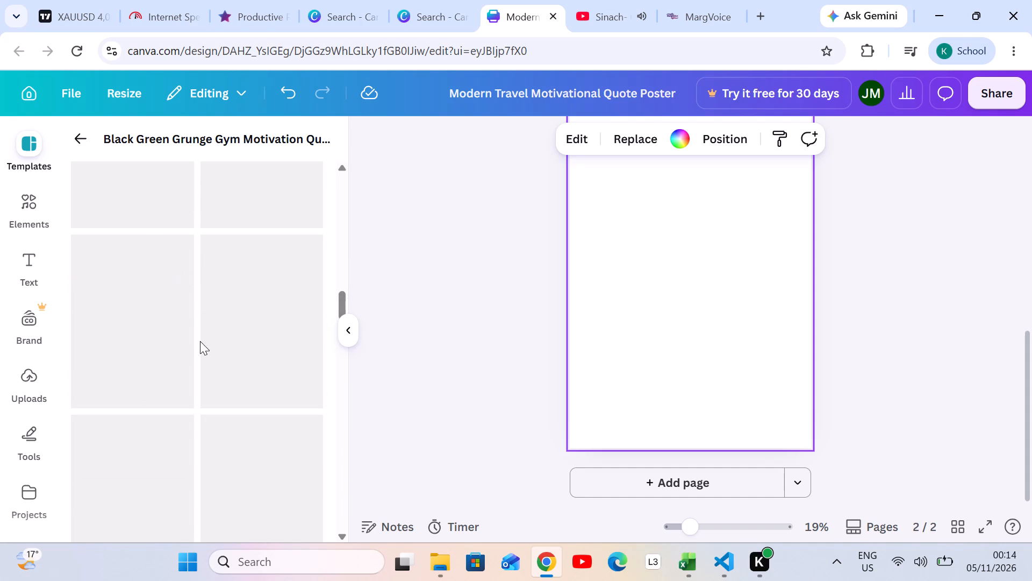
{"action": "scroll", "coordinate": [175, 334], "scroll_direction": "up", "scroll_amount": 2}
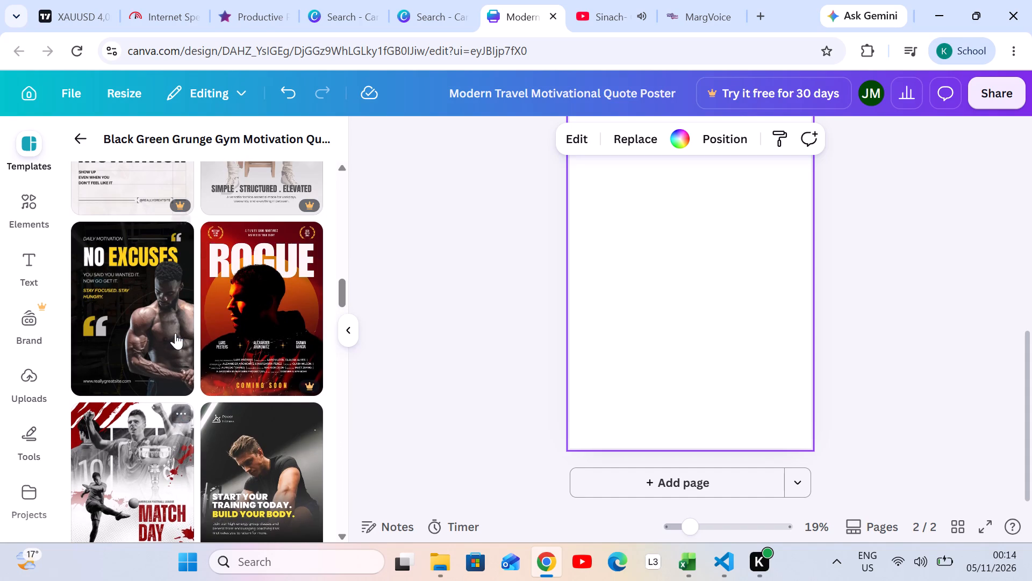
{"action": "scroll", "coordinate": [175, 333], "scroll_direction": "up", "scroll_amount": 1}
{"action": "left_click", "coordinate": [124, 376]}
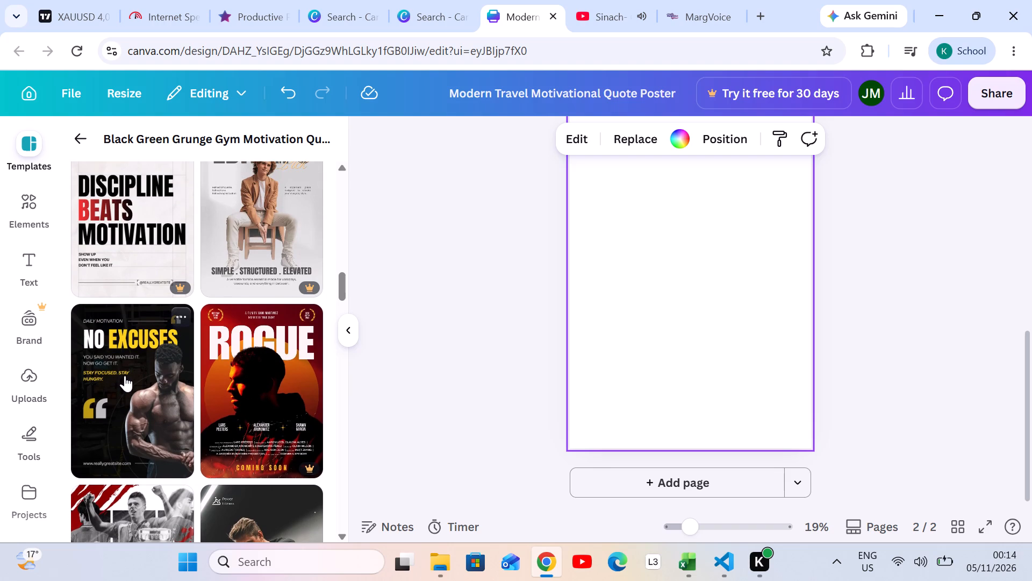
Replace the website address at the bottom of the "No Excuses" poster with the text "Discipline Always Beats Motivation".
{"action": "scroll", "coordinate": [826, 376], "scroll_direction": "up", "scroll_amount": 2}
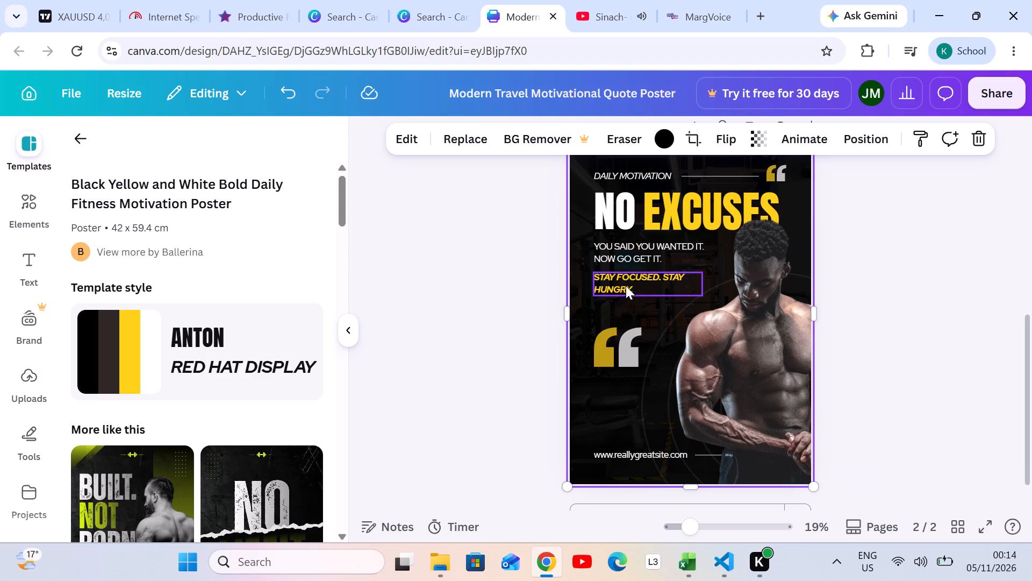
{"action": "left_click", "coordinate": [664, 454]}
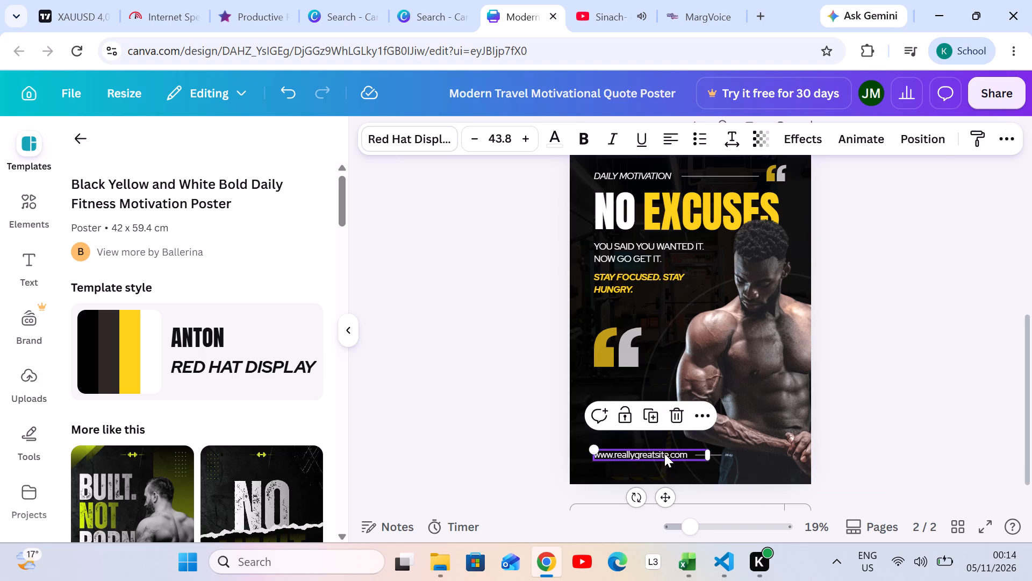
{"action": "left_click", "coordinate": [664, 453]}
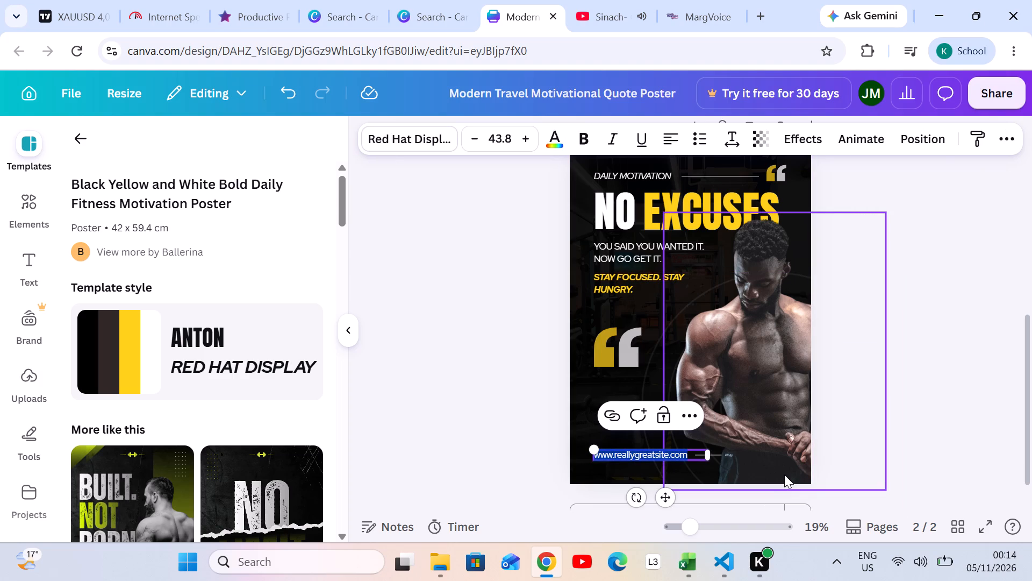
{"action": "key", "text": "d"}
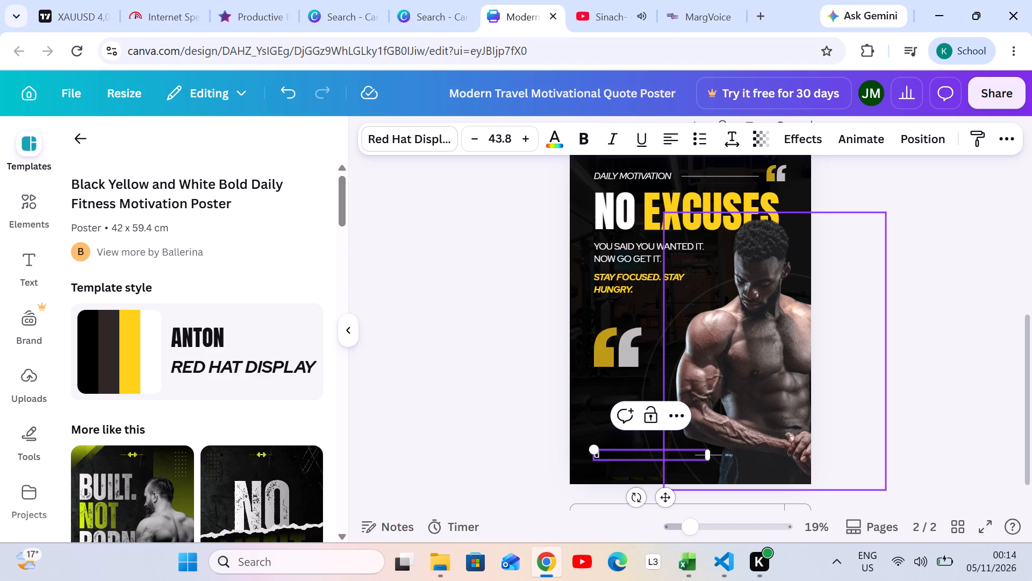
{"action": "key", "text": "BackSpace"}
{"action": "key", "text": "d"}
{"action": "type", "text": "is"}
{"action": "type", "text": "cipline"}
{"action": "key", "text": "space"}
{"action": "key", "text": "space"}
{"action": "type", "text": "bea"}
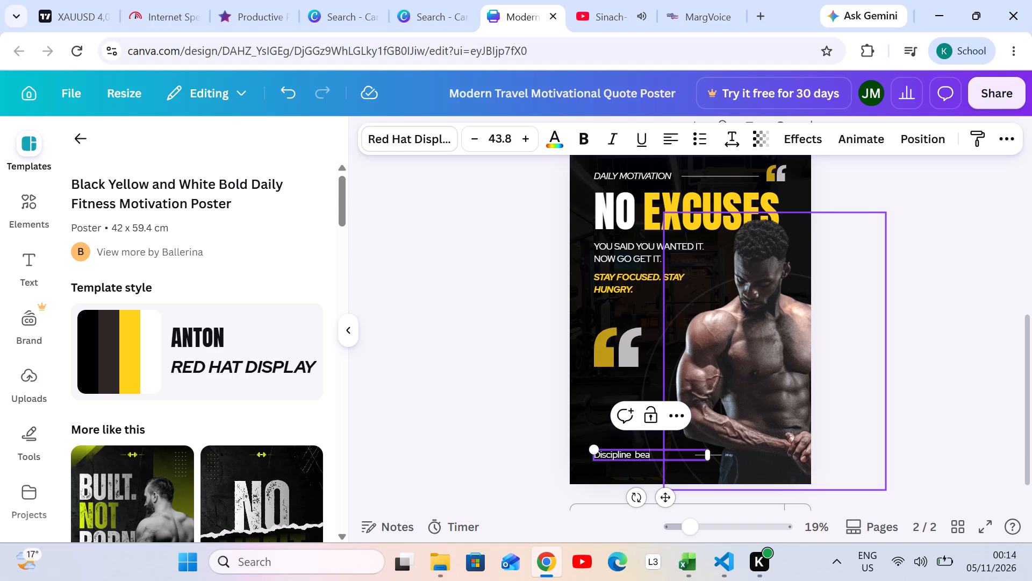
{"action": "key", "text": "BackSpace"}
{"action": "key", "text": "BackSpace"}
{"action": "key", "text": "BackSpace"}
{"action": "key", "text": "a"}
{"action": "type", "text": "lways"}
{"action": "key", "text": "space"}
{"action": "key", "text": "b"}
{"action": "type", "text": "eats"}
{"action": "key", "text": "m"}
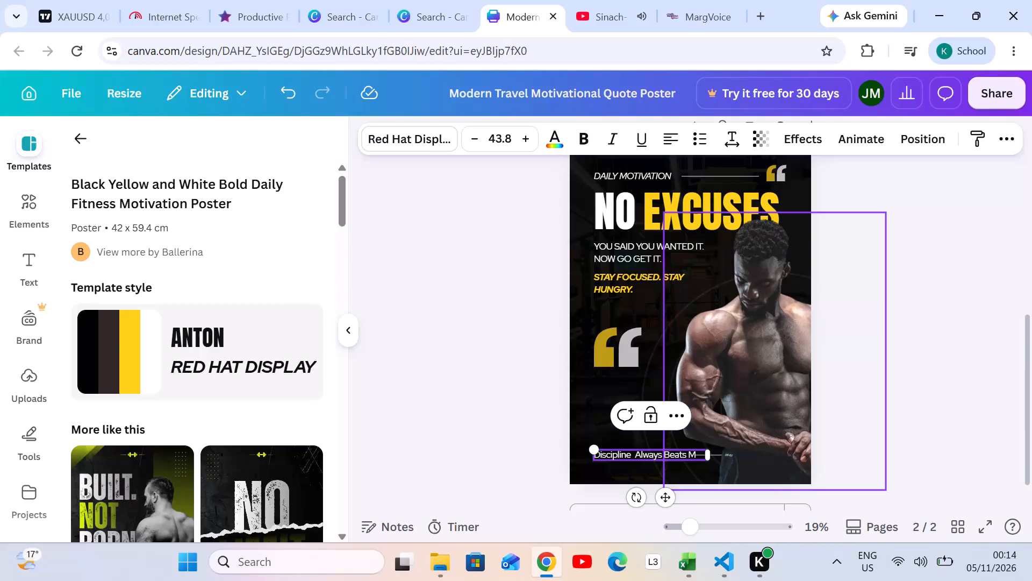
{"action": "key", "text": "o"}
{"action": "key", "text": "BackSpace"}
{"action": "type", "text": "otivation"}
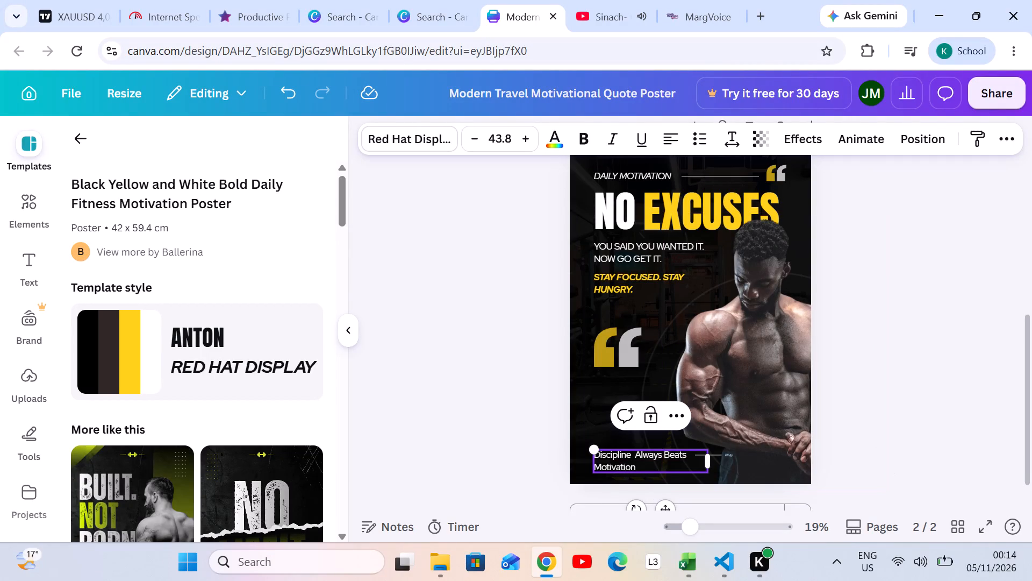
Widen the "Discipline Always Beats Motivation" text box to fit one line and enlarge it slightly toward the poster's left edge.
{"action": "left_click_drag", "start_coordinate": [709, 460], "coordinate": [727, 458]}
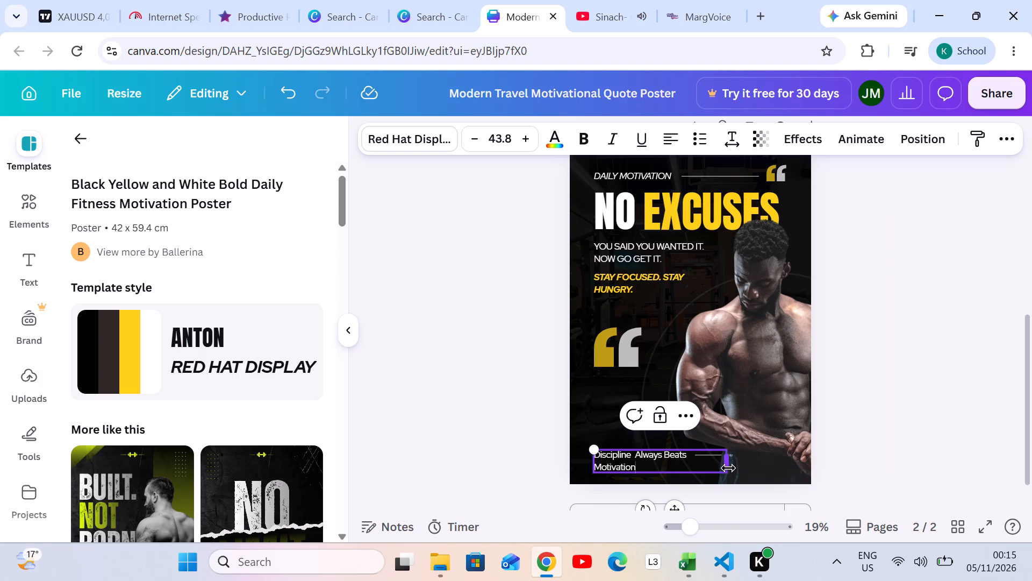
{"action": "left_click_drag", "start_coordinate": [727, 460], "coordinate": [746, 460]}
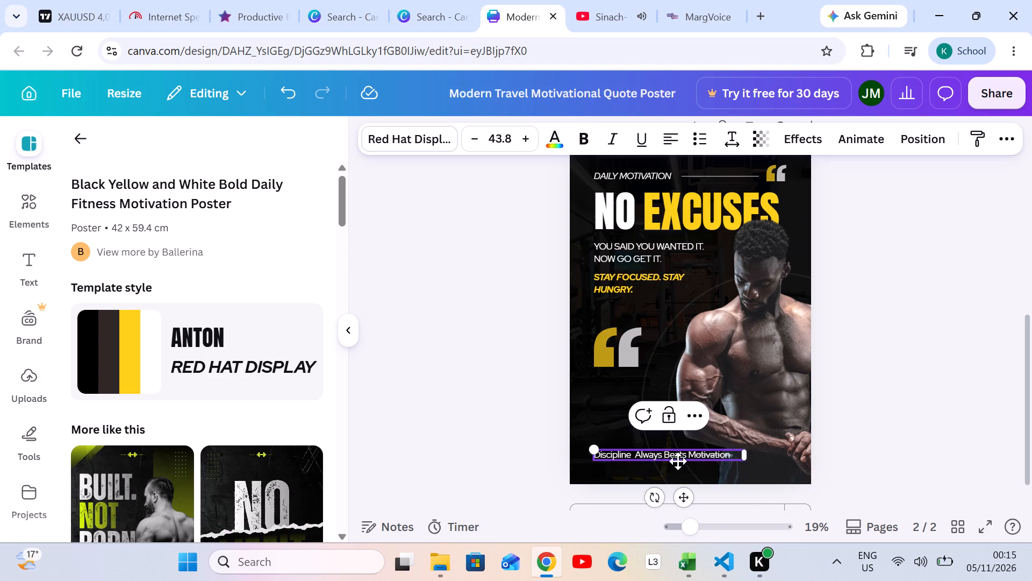
{"action": "left_click_drag", "start_coordinate": [593, 447], "coordinate": [582, 422]}
{"action": "left_click", "coordinate": [952, 442]}
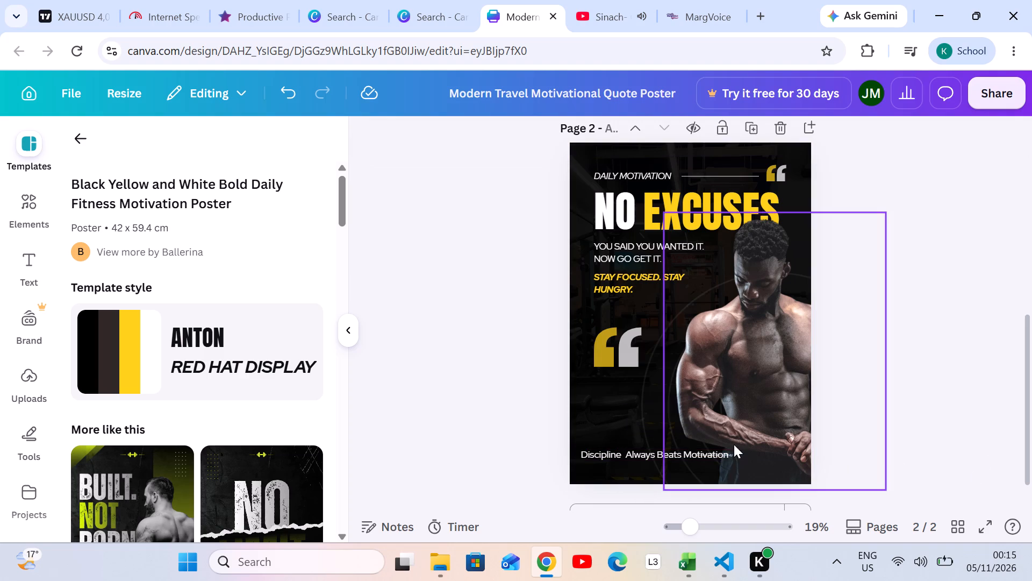
Enlarge the "Discipline Always Beats Motivation" tagline to font size 60.2 and shift it slightly down and toward the poster's centre.
{"action": "left_click", "coordinate": [722, 452]}
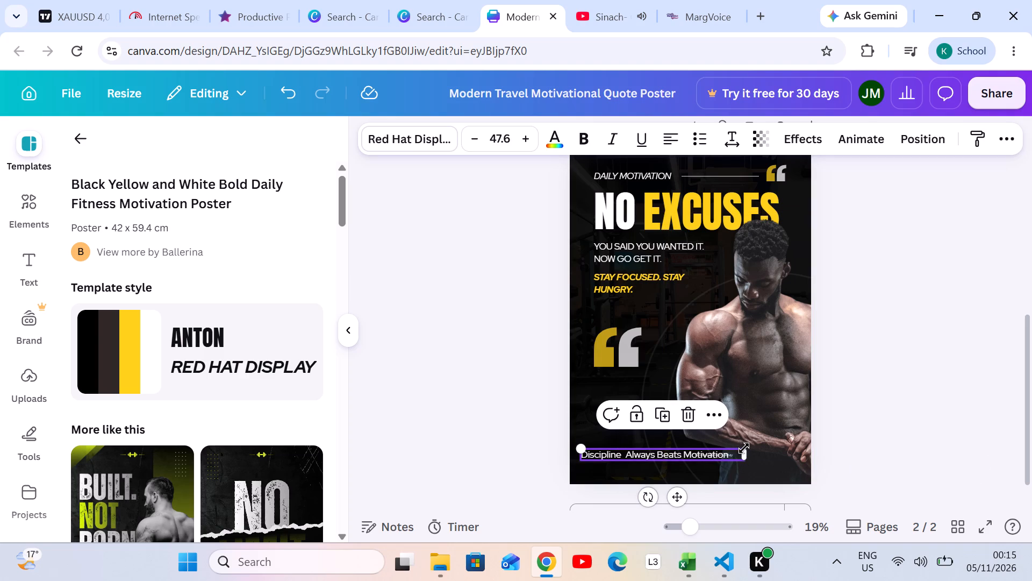
{"action": "left_click_drag", "start_coordinate": [744, 448], "coordinate": [747, 421]}
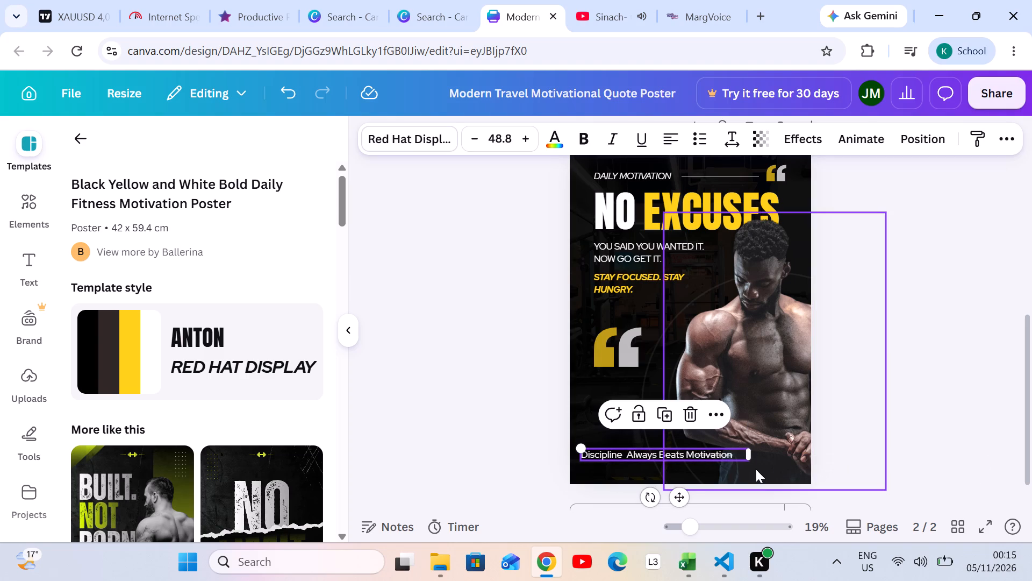
{"action": "left_click_drag", "start_coordinate": [749, 460], "coordinate": [754, 474]}
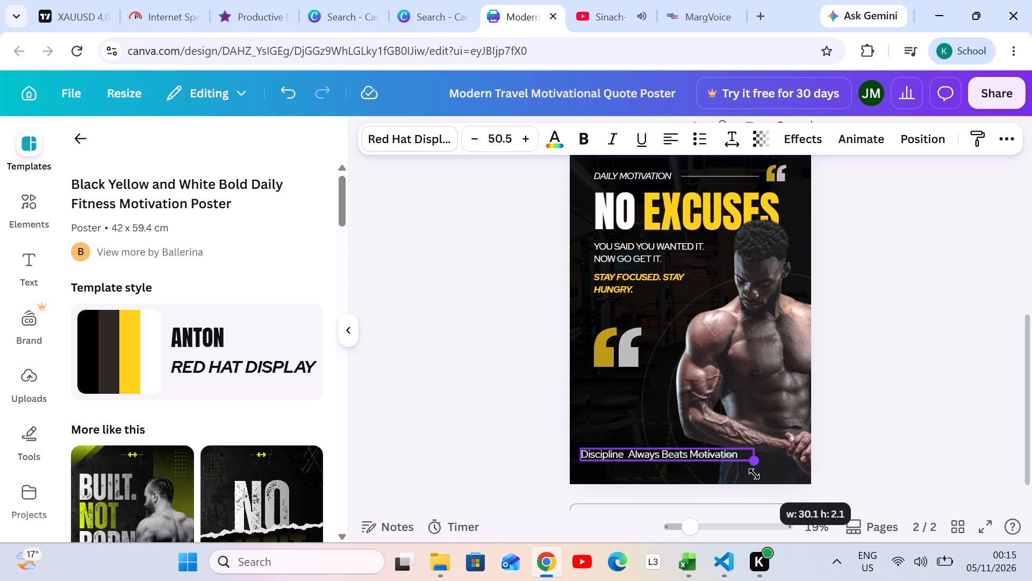
{"action": "left_click_drag", "start_coordinate": [754, 474], "coordinate": [776, 508]}
{"action": "left_click", "coordinate": [876, 410]}
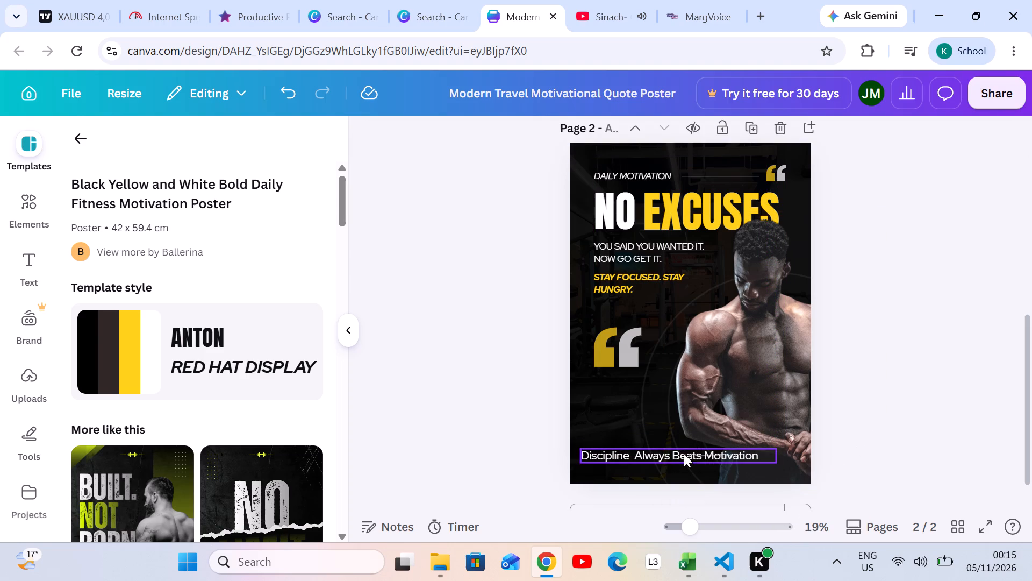
{"action": "left_click_drag", "start_coordinate": [684, 454], "coordinate": [689, 459]}
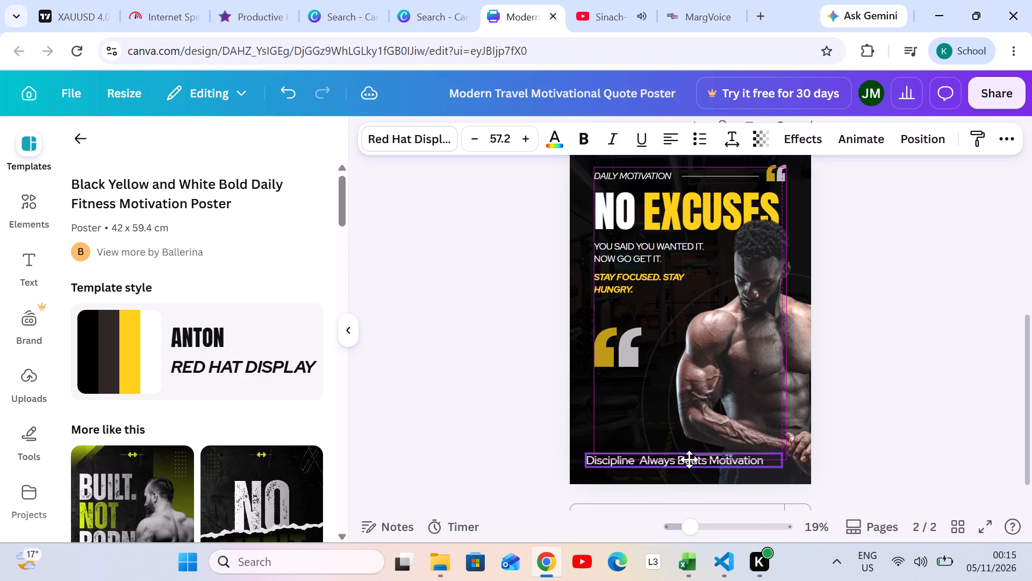
{"action": "left_click_drag", "start_coordinate": [689, 459], "coordinate": [690, 460]}
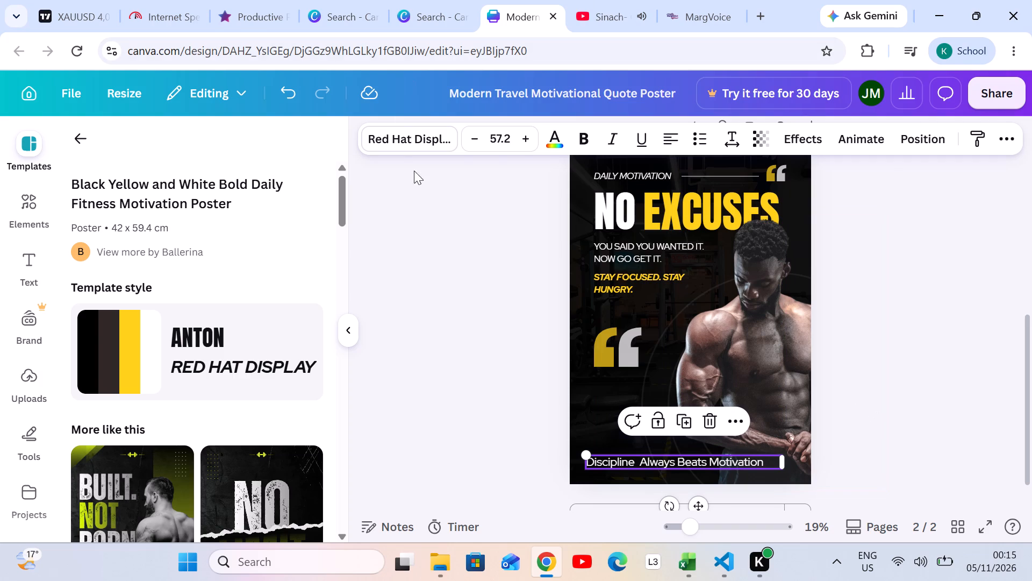
{"action": "left_click", "coordinate": [522, 141]}
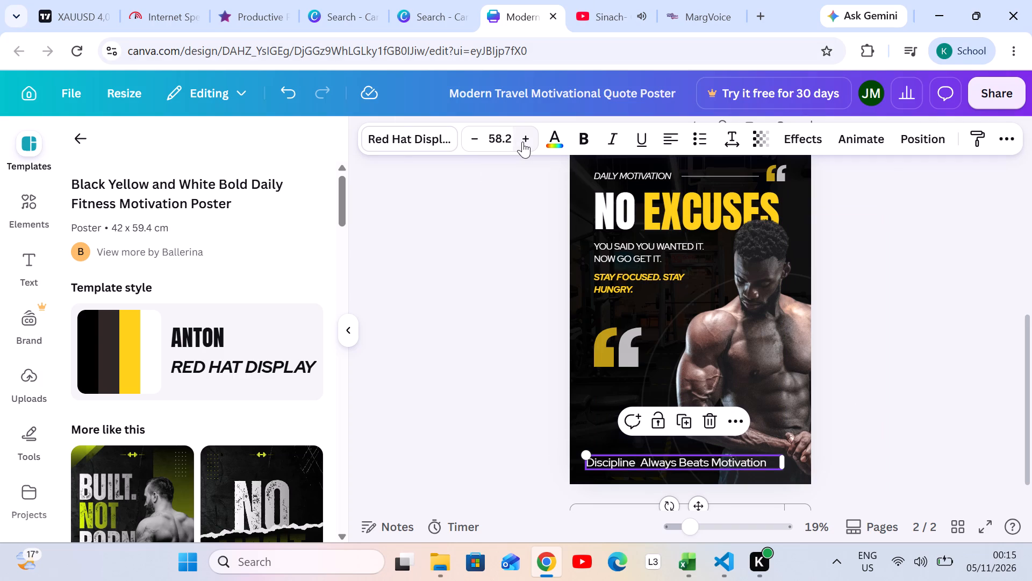
{"action": "left_click", "coordinate": [522, 141]}
{"action": "left_click", "coordinate": [522, 141]}
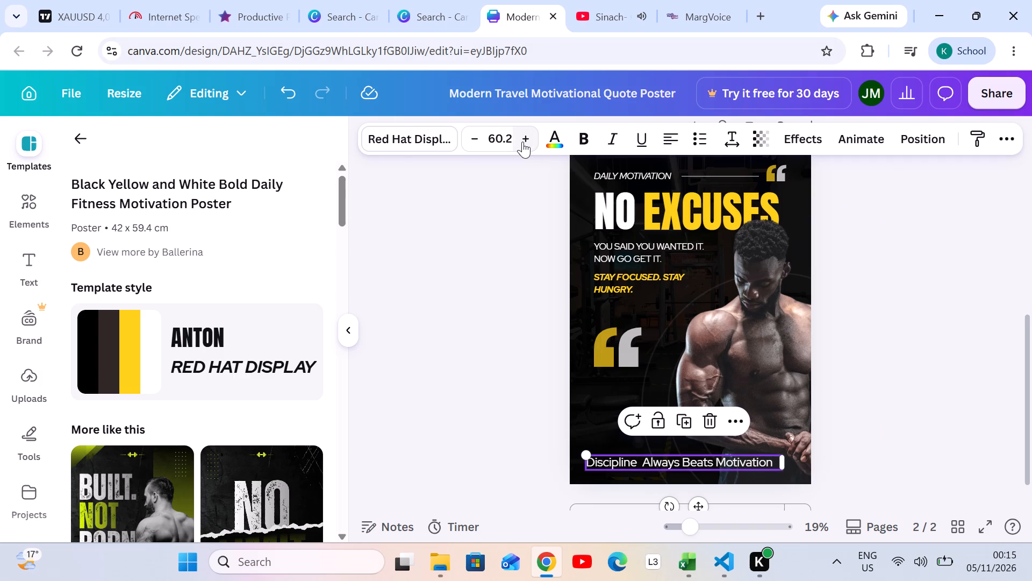
{"action": "left_click", "coordinate": [967, 246]}
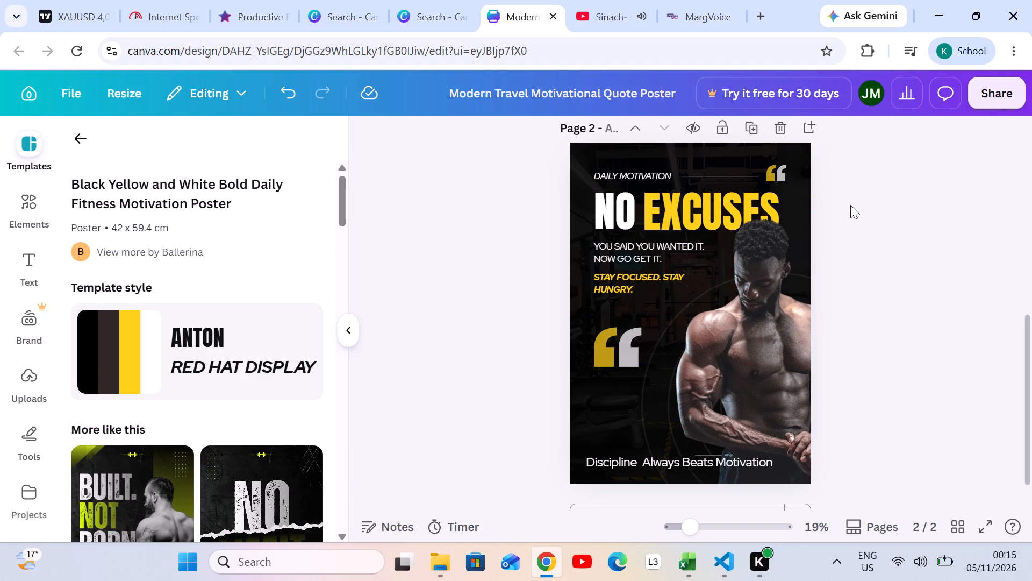
Change the "DAILY MOTIVATION" text above the "No Excuses" headline to "DAILY REMINDER".
{"action": "left_click", "coordinate": [659, 172]}
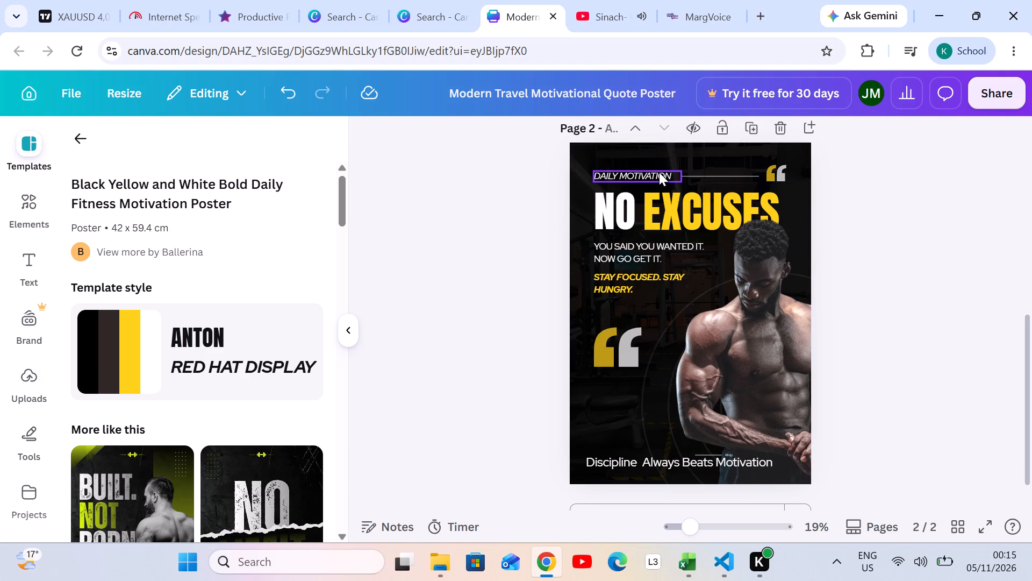
{"action": "left_click", "coordinate": [662, 171]}
{"action": "left_click", "coordinate": [675, 172]}
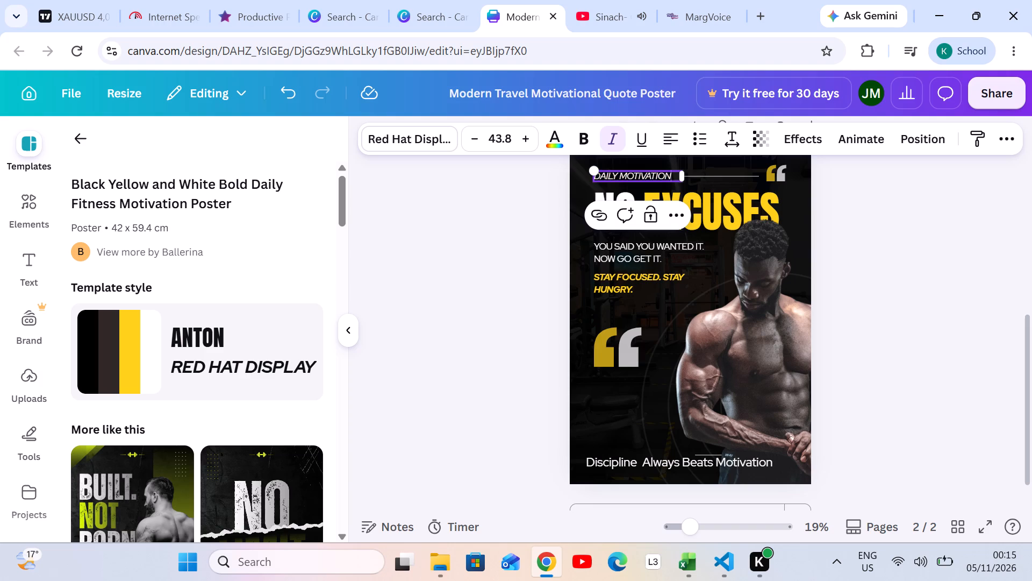
{"action": "key", "text": "BackSpace"}
{"action": "key", "text": "BackSpace"}
{"action": "key", "text": "BackSpace"}
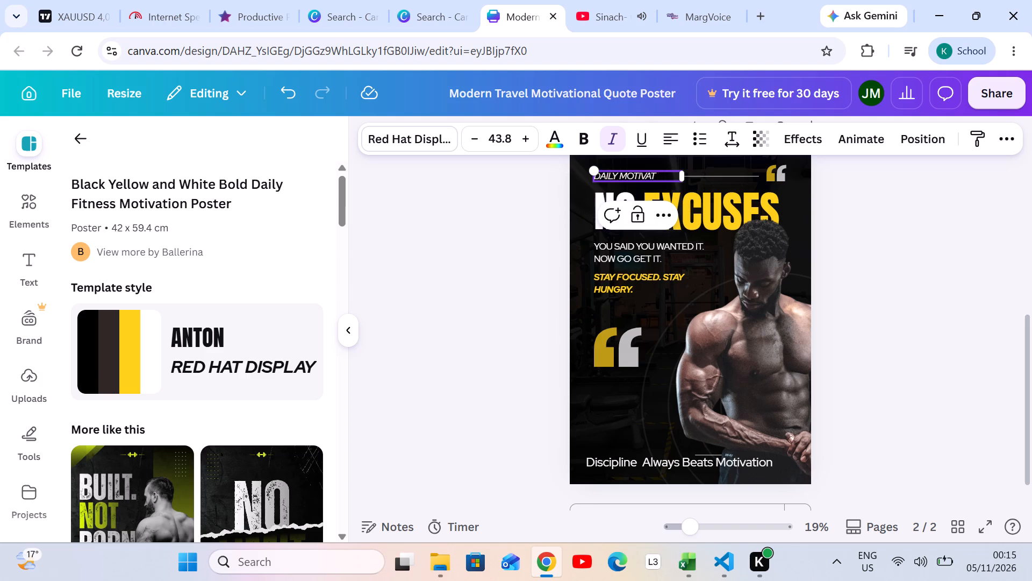
{"action": "key", "text": "BackSpace"}
{"action": "key", "text": "BackSpace"}
{"action": "key", "text": "BackSpace"}
{"action": "key", "text": "BackSpace"}
{"action": "key", "text": "BackSpace"}
{"action": "key", "text": "BackSpace"}
{"action": "key", "text": "BackSpace"}
{"action": "key", "text": "r"}
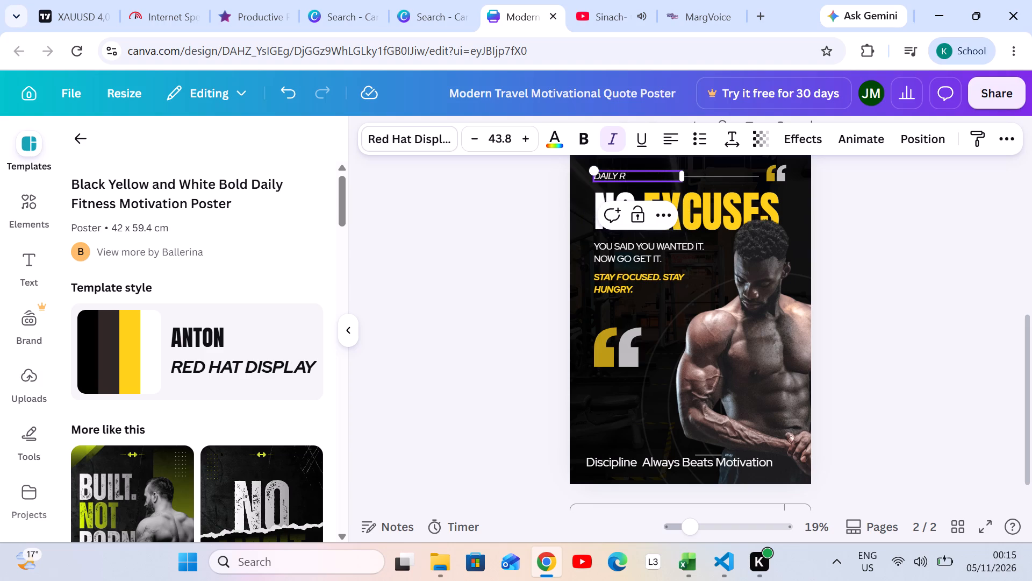
{"action": "key", "text": "e"}
{"action": "type", "text": "MINDER"}
{"action": "left_click", "coordinate": [969, 307]}
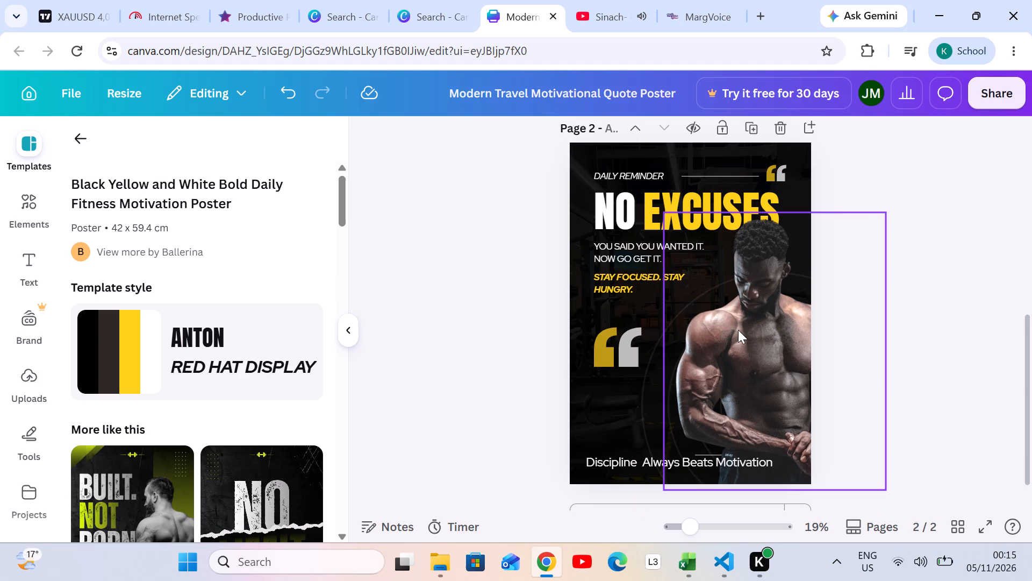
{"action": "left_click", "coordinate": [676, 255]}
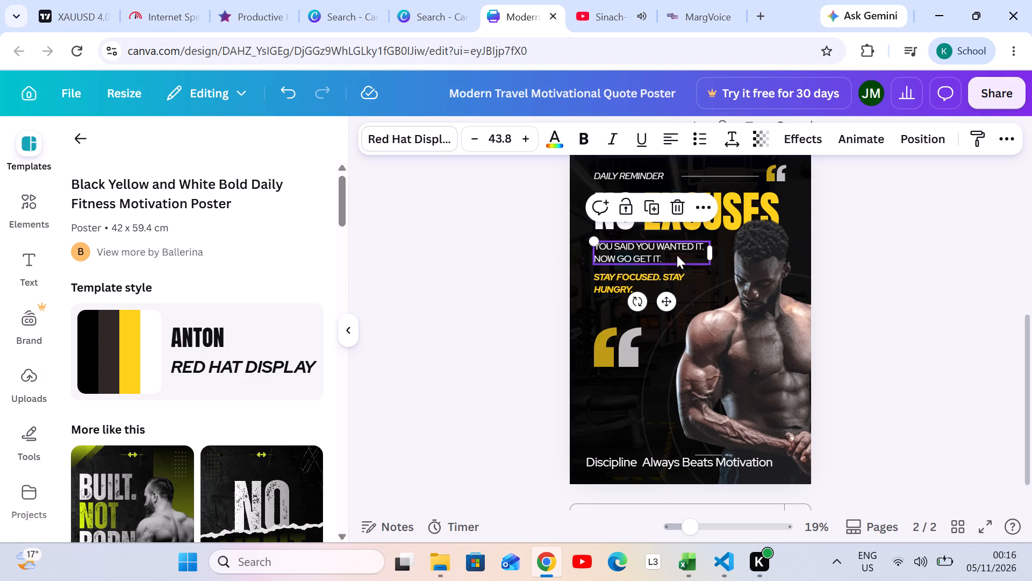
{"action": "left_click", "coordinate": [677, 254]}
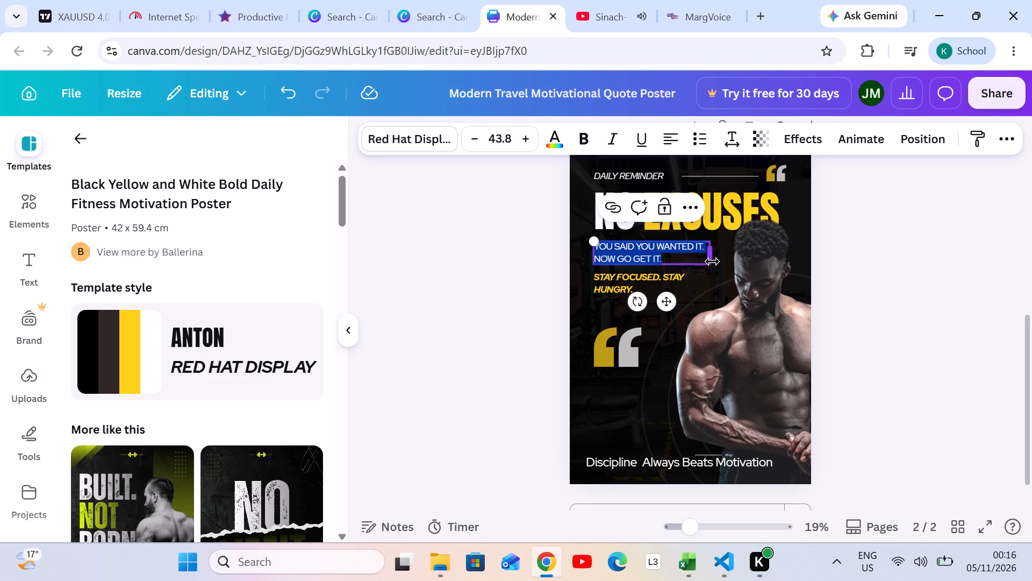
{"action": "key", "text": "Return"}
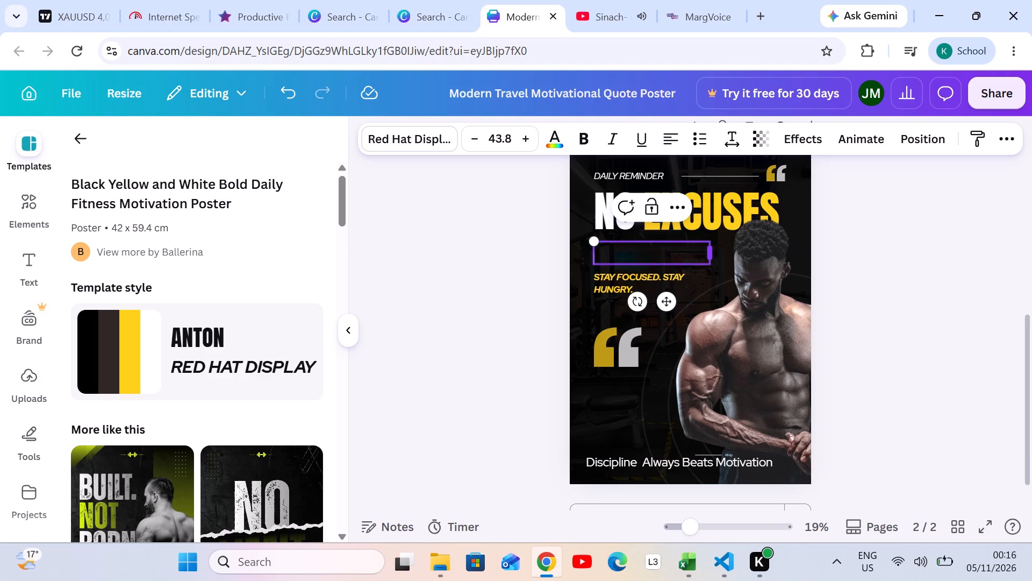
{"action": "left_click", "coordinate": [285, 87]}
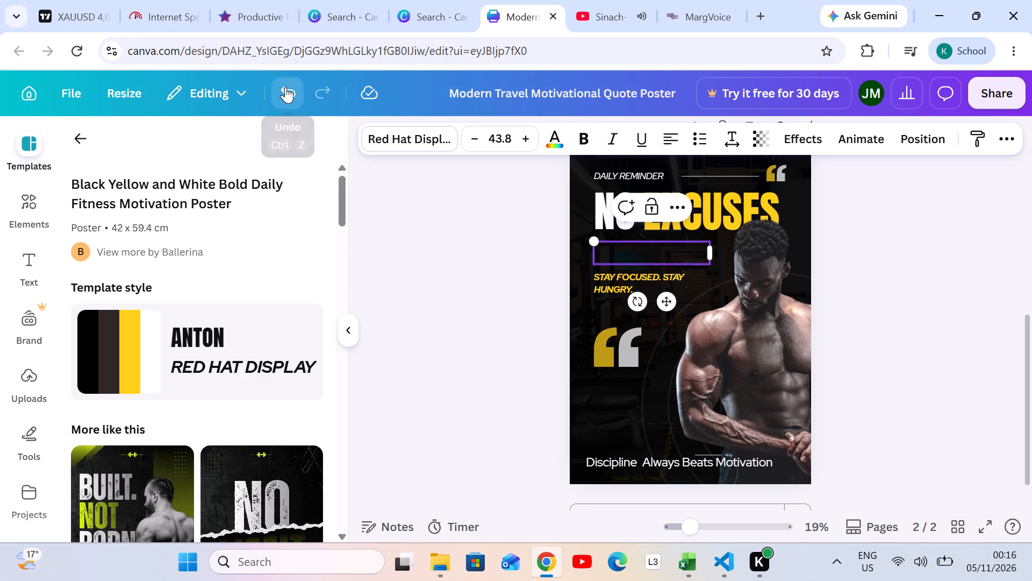
Add the line "HOW BAD DO YOU WANT IT" below "NOW GO GET IT." in the white text under the headline.
{"action": "scroll", "coordinate": [655, 206], "scroll_direction": "up", "scroll_amount": 1}
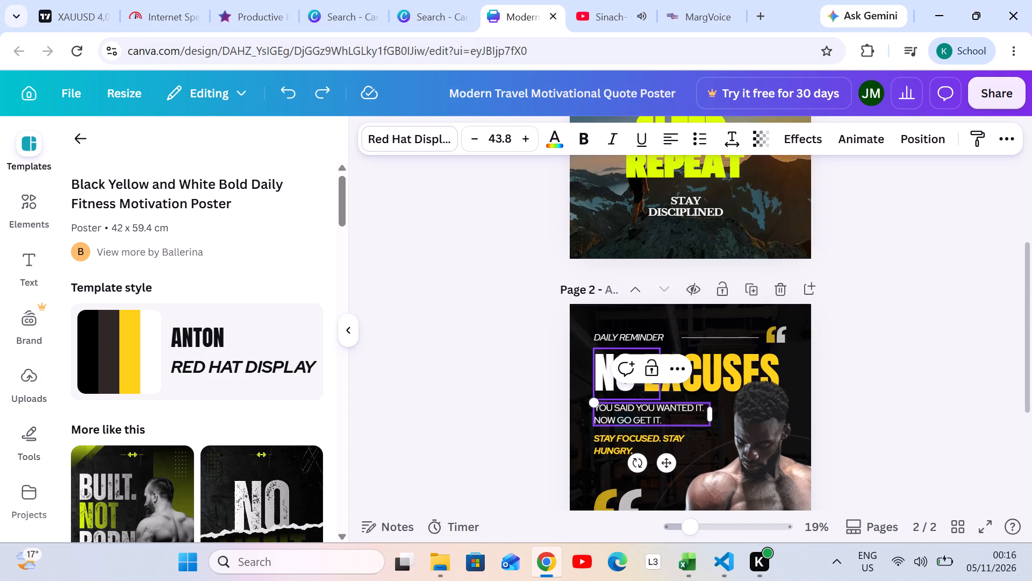
{"action": "scroll", "coordinate": [634, 417], "scroll_direction": "down", "scroll_amount": 2}
{"action": "left_click", "coordinate": [673, 257]}
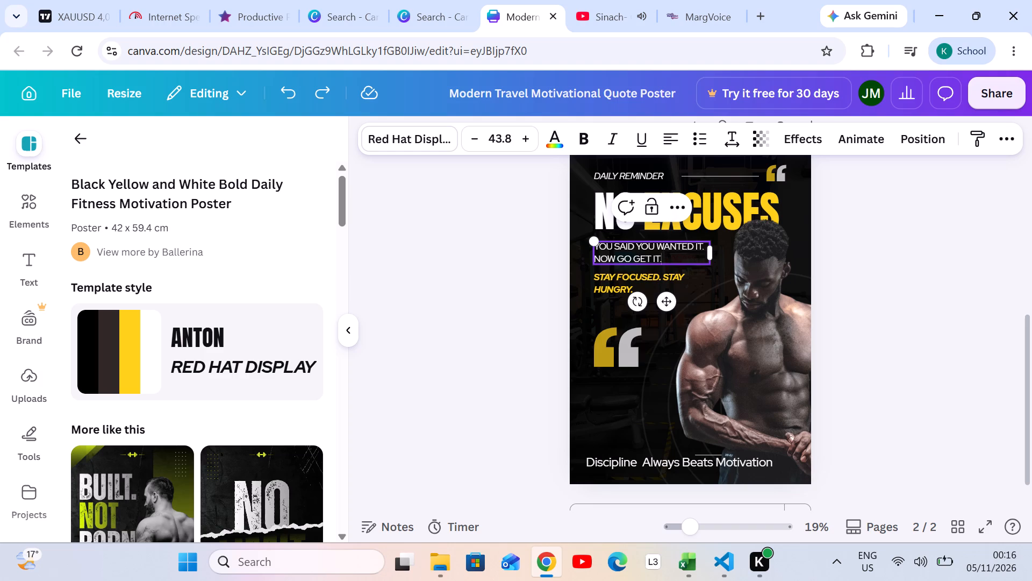
{"action": "key", "text": "Return"}
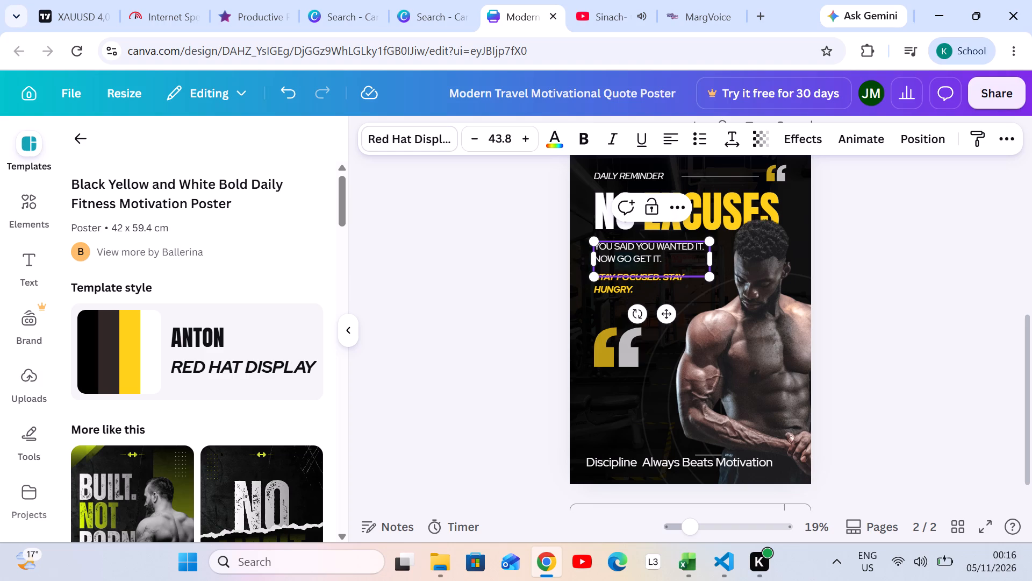
{"action": "key", "text": "h"}
{"action": "type", "text": "OW"}
{"action": "key", "text": "space"}
{"action": "type", "text": "BAD"}
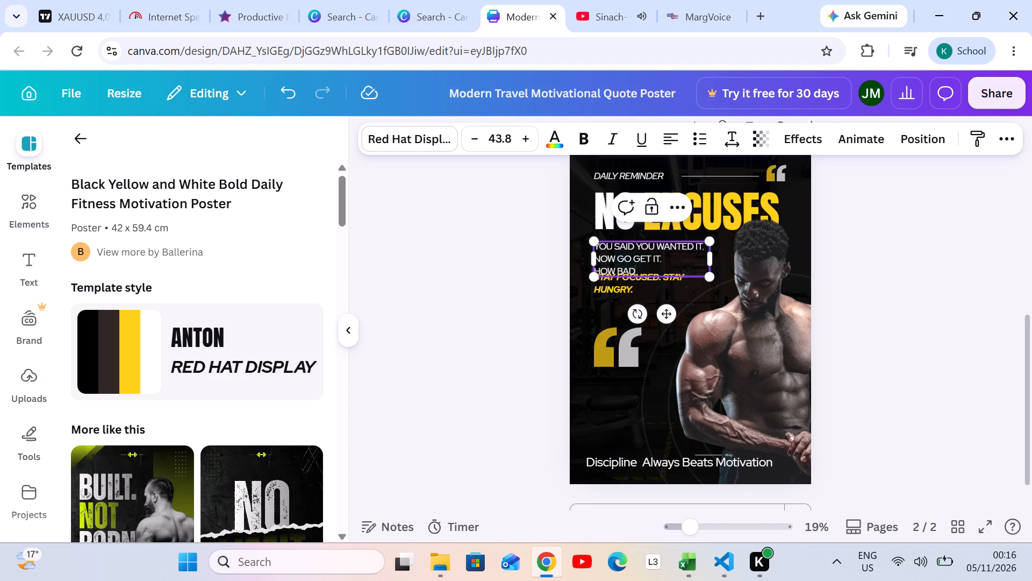
{"action": "key", "text": "space"}
{"action": "type", "text": "DO YO"}
{"action": "type", "text": "U WANT"}
{"action": "key", "text": "space"}
{"action": "type", "text": "IT"}
{"action": "left_click", "coordinate": [897, 251]}
Move the yellow "STAY FOCUSED. STAY HUNGRY." text down, clear of the white text and just above the large quotation marks.
{"action": "left_click_drag", "start_coordinate": [634, 282], "coordinate": [631, 289]}
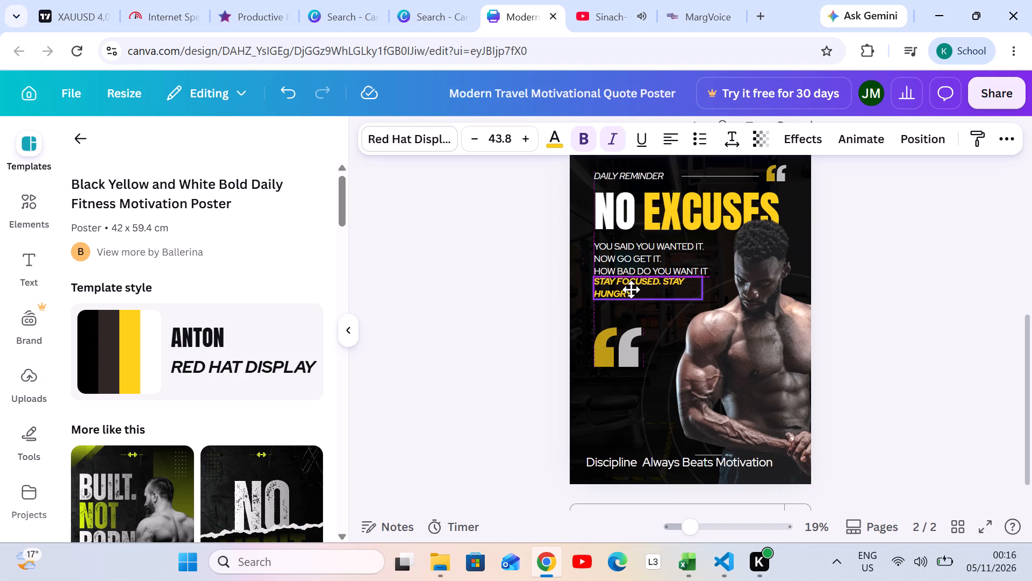
{"action": "left_click_drag", "start_coordinate": [631, 289], "coordinate": [628, 303]}
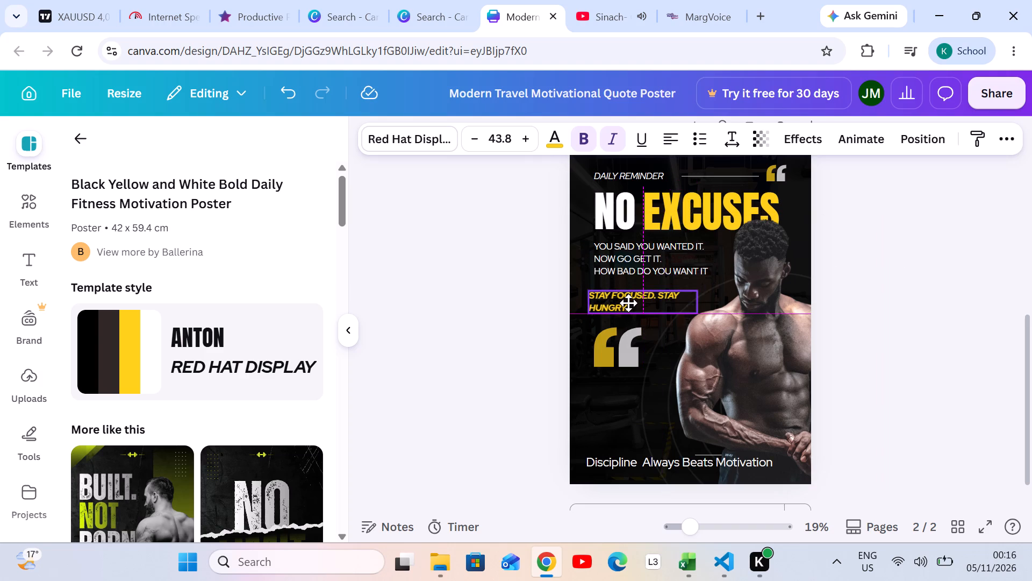
{"action": "left_click_drag", "start_coordinate": [628, 303], "coordinate": [629, 306]}
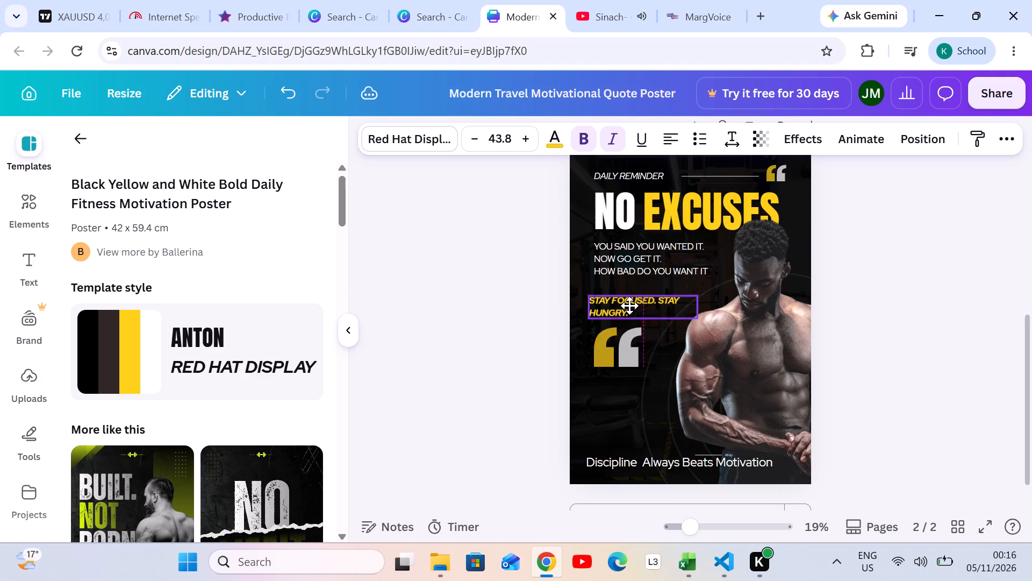
{"action": "left_click_drag", "start_coordinate": [629, 306], "coordinate": [629, 306]}
{"action": "left_click", "coordinate": [898, 314]}
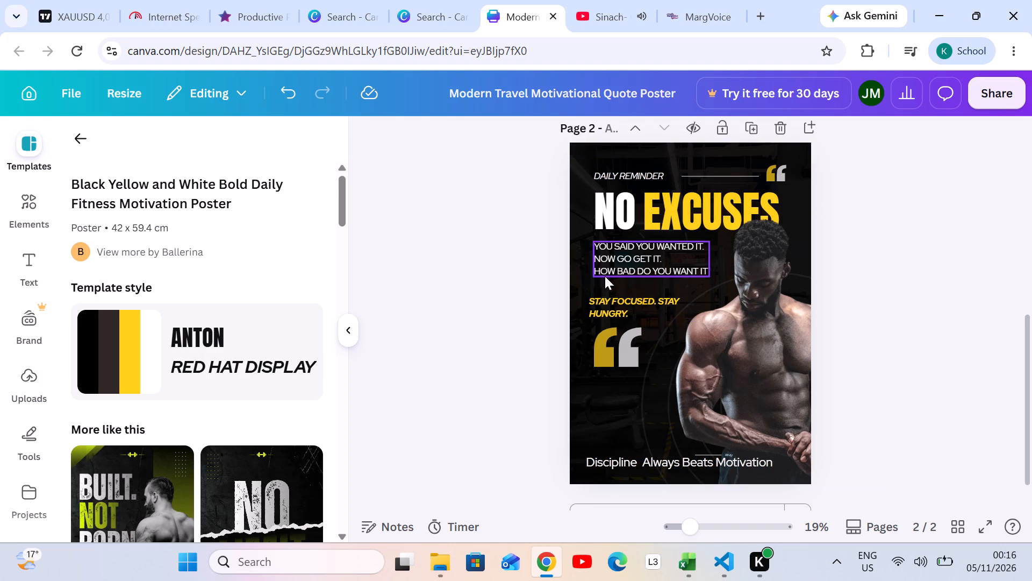
Insert an extra space after "HOW BAD" in the white text and widen its box slightly so "HOW BAD DO YOU WANT IT" fits on one line.
{"action": "left_click", "coordinate": [654, 270]}
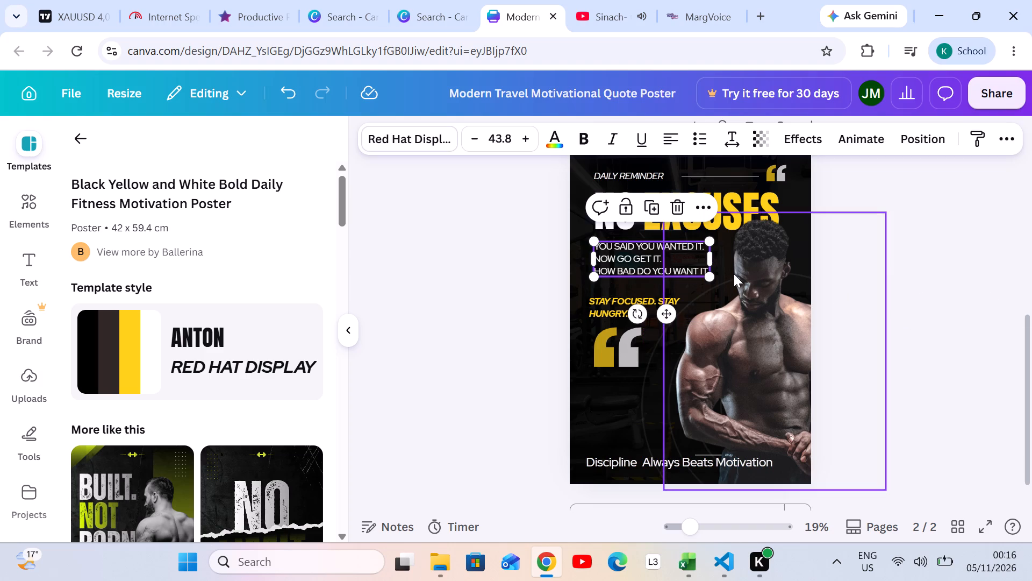
{"action": "left_click", "coordinate": [668, 253]}
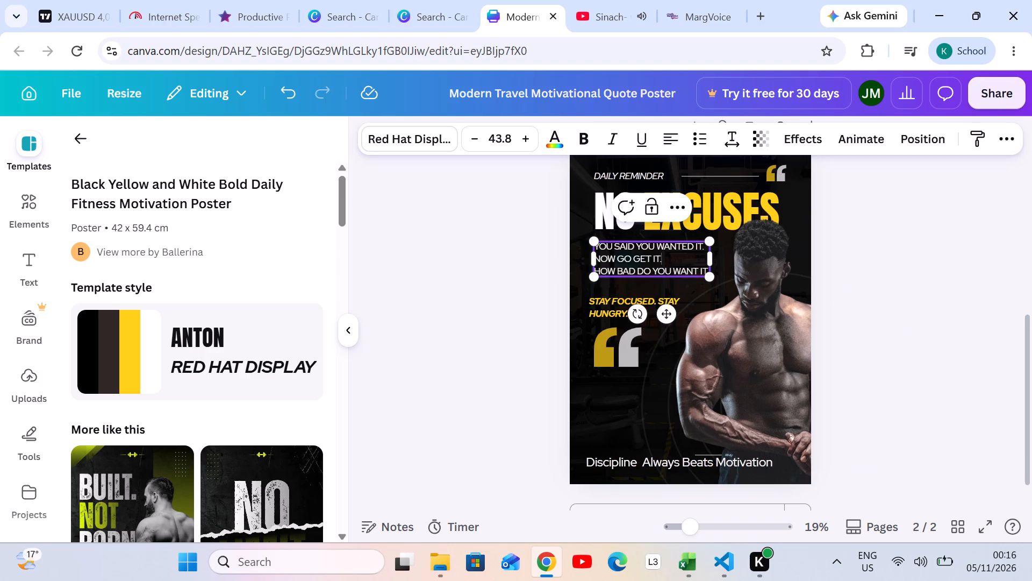
{"action": "left_click", "coordinate": [704, 270]}
{"action": "left_click", "coordinate": [636, 265]}
{"action": "key", "text": "space"}
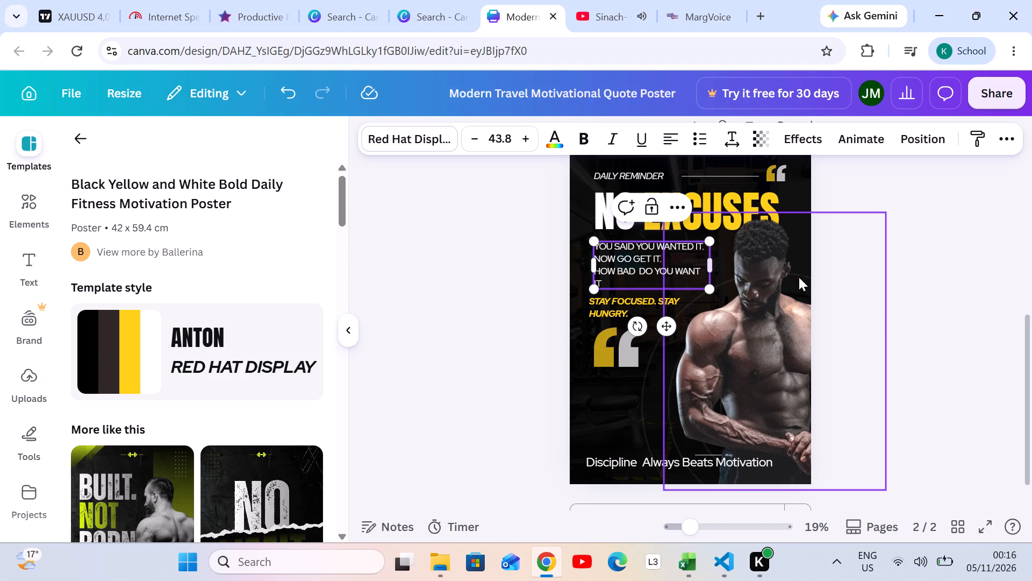
{"action": "left_click_drag", "start_coordinate": [711, 265], "coordinate": [716, 265]}
{"action": "left_click", "coordinate": [901, 264]}
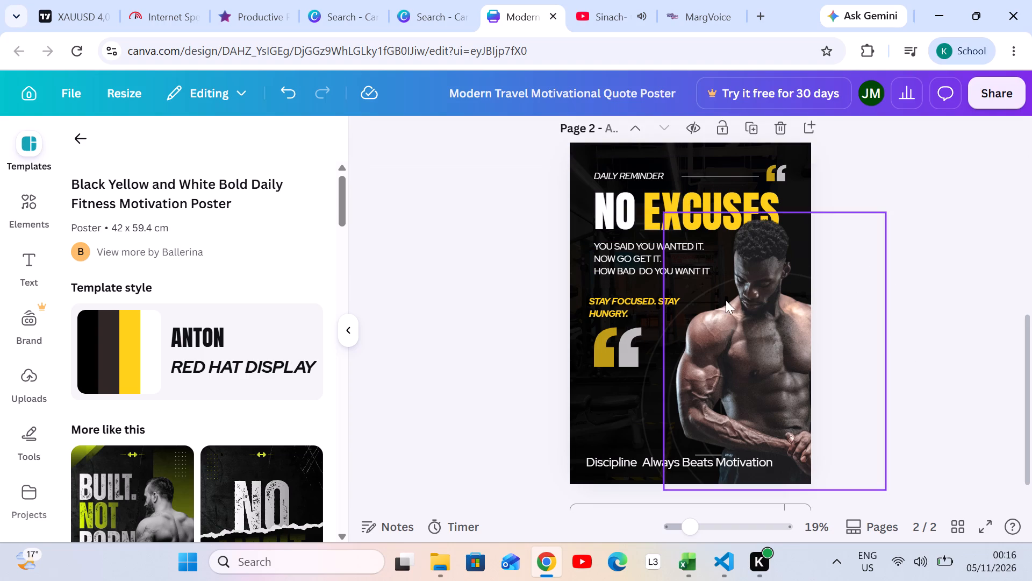
Add a period after "NOW GO GET IT." and another at the end of "HOW BAD DO YOU WANT IT" in the white text.
{"action": "left_click", "coordinate": [713, 261]}
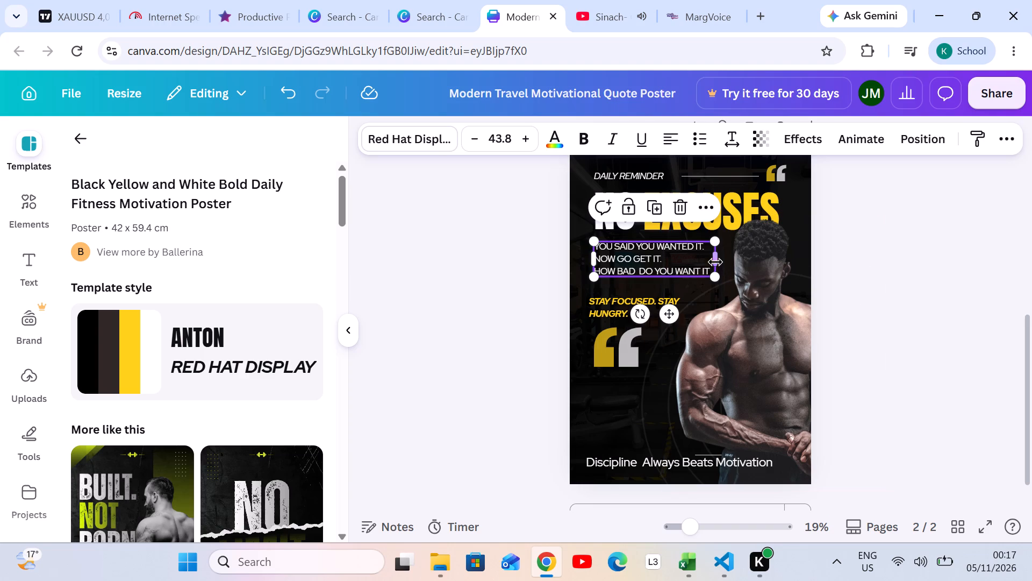
{"action": "left_click", "coordinate": [706, 262]}
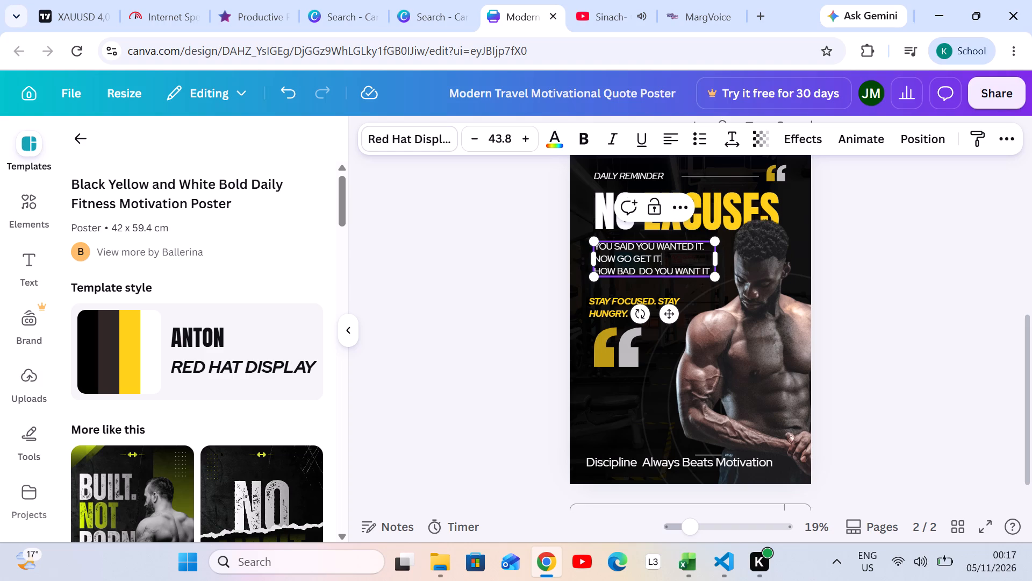
{"action": "key", "text": "period"}
{"action": "left_click", "coordinate": [863, 285]}
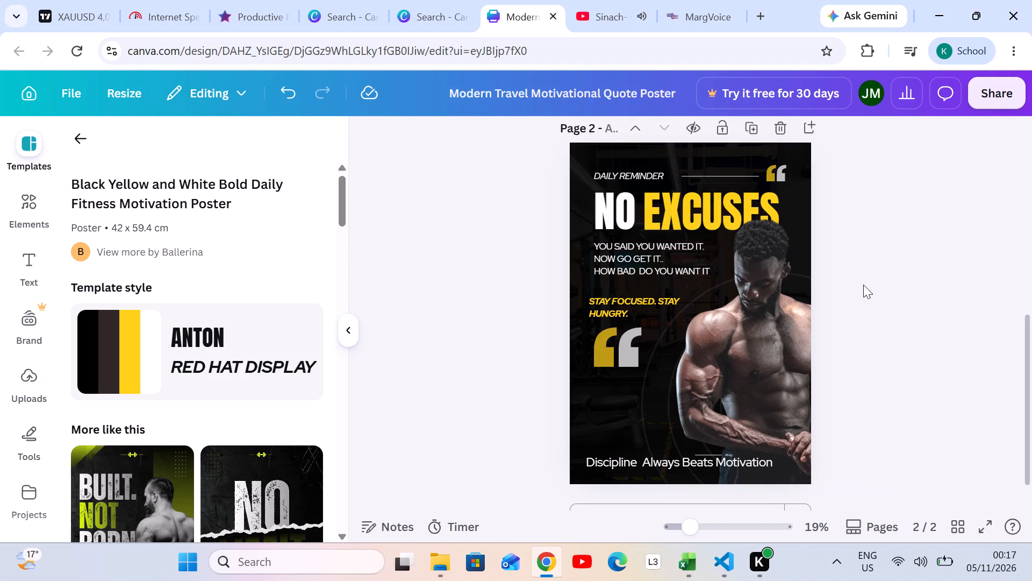
{"action": "left_click", "coordinate": [709, 266]}
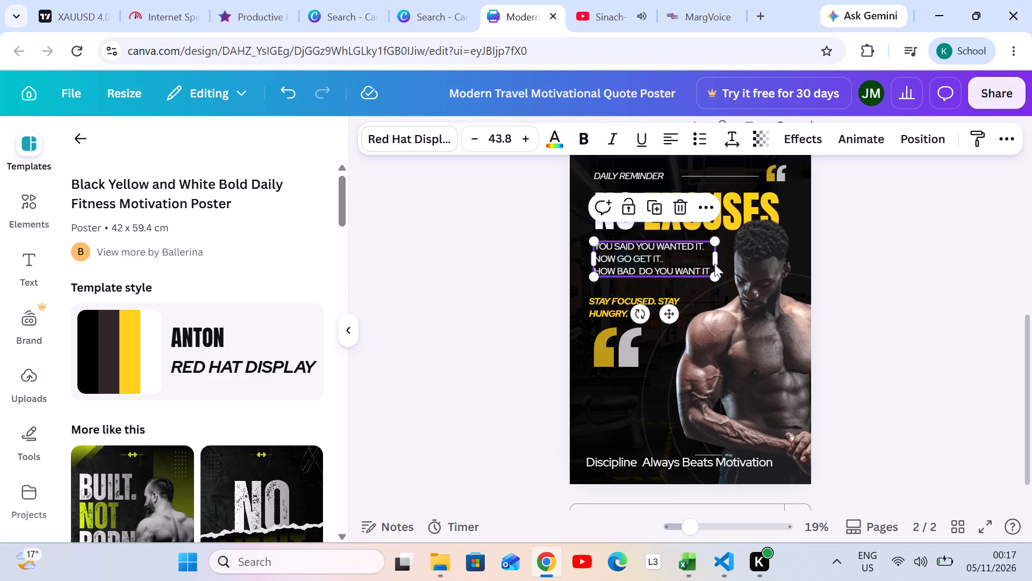
{"action": "left_click", "coordinate": [664, 253]}
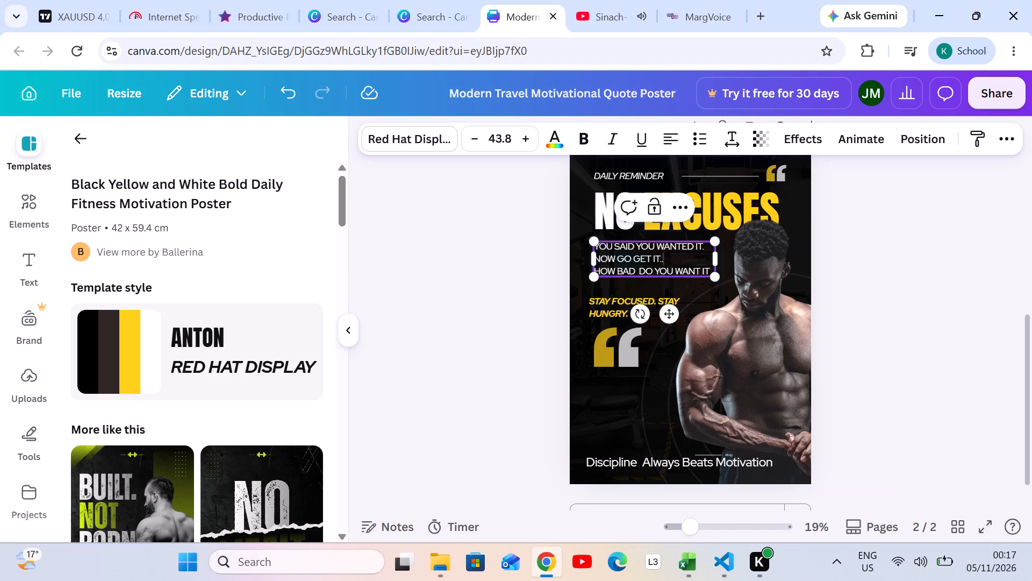
{"action": "left_click", "coordinate": [708, 265]}
{"action": "key", "text": "period"}
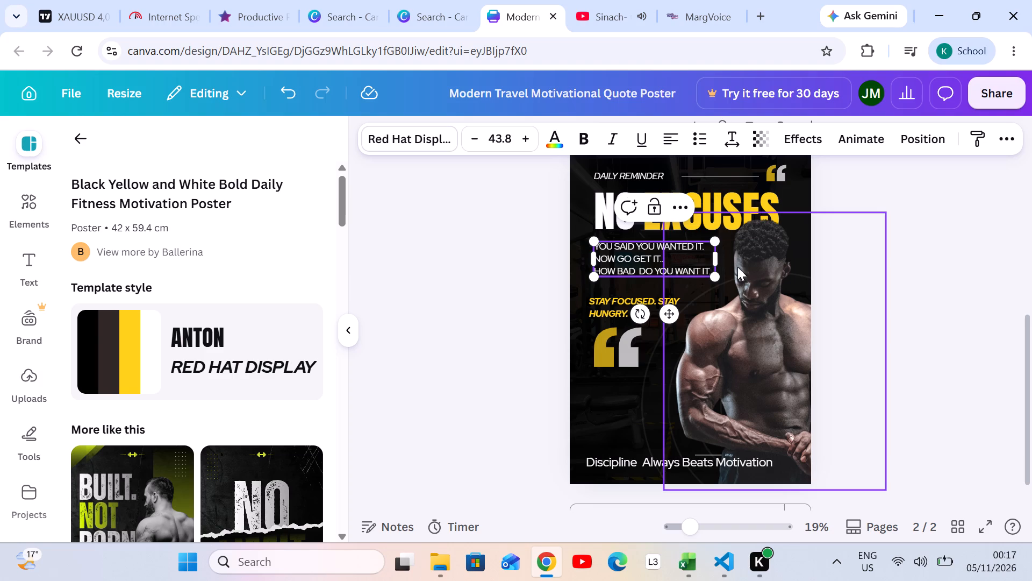
{"action": "left_click", "coordinate": [872, 251]}
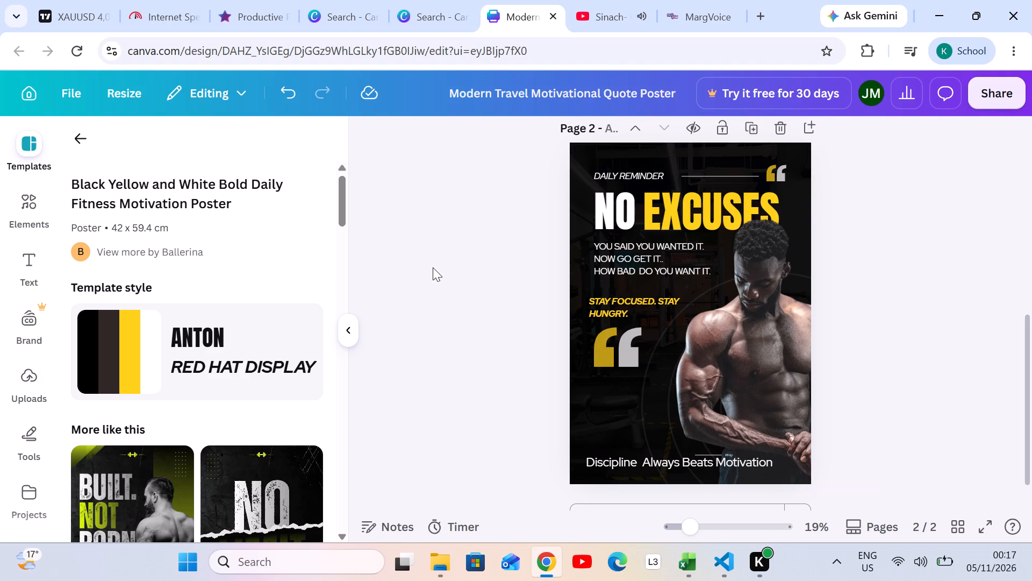
Look over the edited poster pages and browse the "More like this" templates related to the fitness motivation poster.
{"action": "scroll", "coordinate": [457, 293], "scroll_direction": "up", "scroll_amount": 5}
{"action": "scroll", "coordinate": [459, 285], "scroll_direction": "down", "scroll_amount": 4}
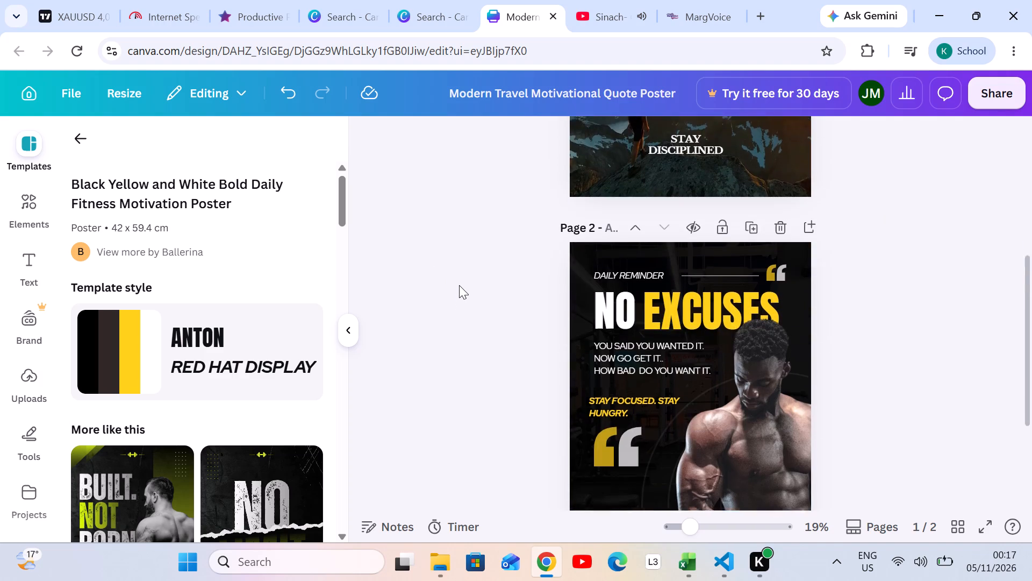
{"action": "scroll", "coordinate": [459, 281], "scroll_direction": "down", "scroll_amount": 4}
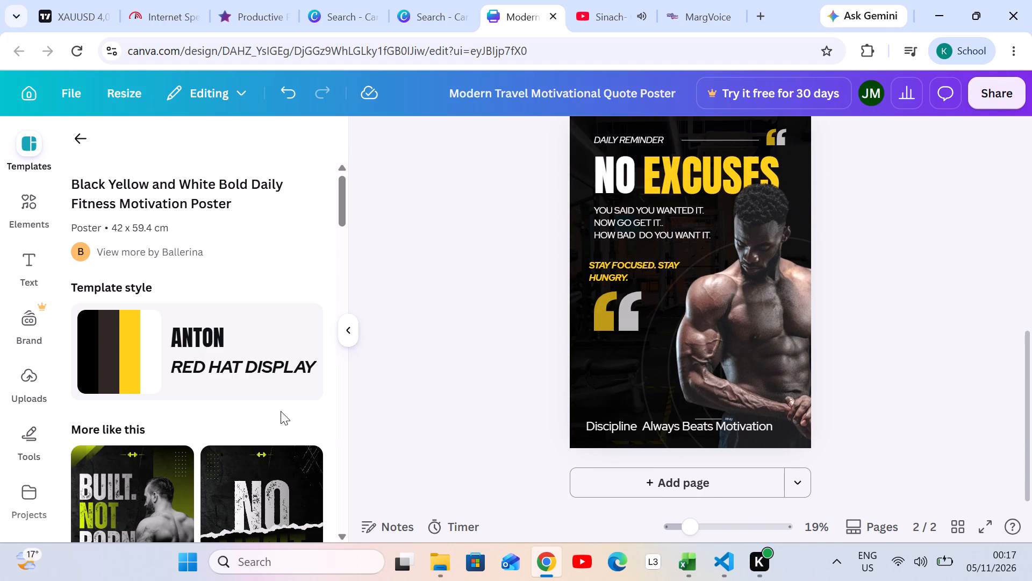
{"action": "scroll", "coordinate": [282, 408], "scroll_direction": "down", "scroll_amount": 4}
{"action": "scroll", "coordinate": [286, 399], "scroll_direction": "up", "scroll_amount": 1}
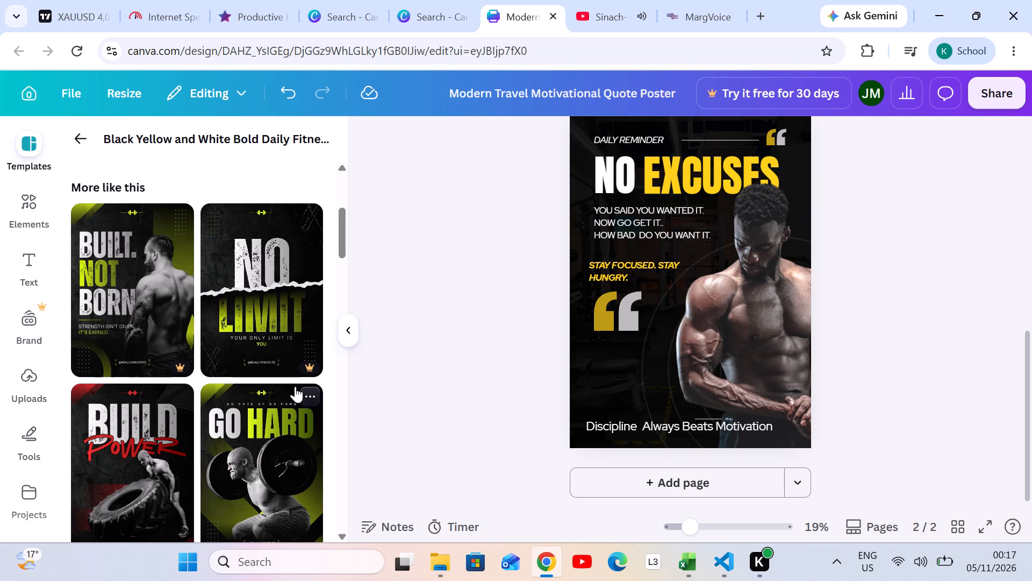
{"action": "scroll", "coordinate": [295, 386], "scroll_direction": "down", "scroll_amount": 1}
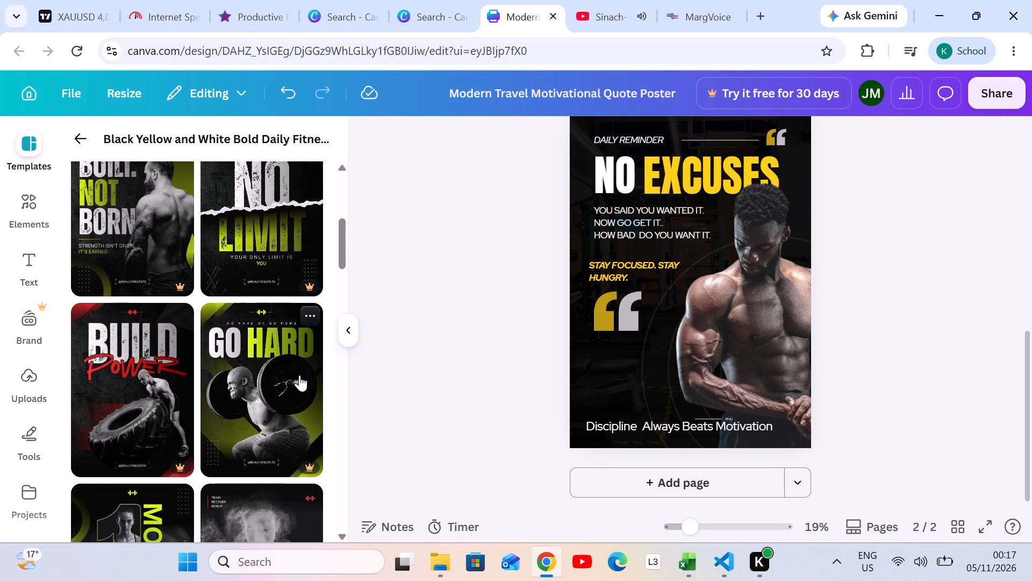
{"action": "scroll", "coordinate": [299, 375], "scroll_direction": "down", "scroll_amount": 1}
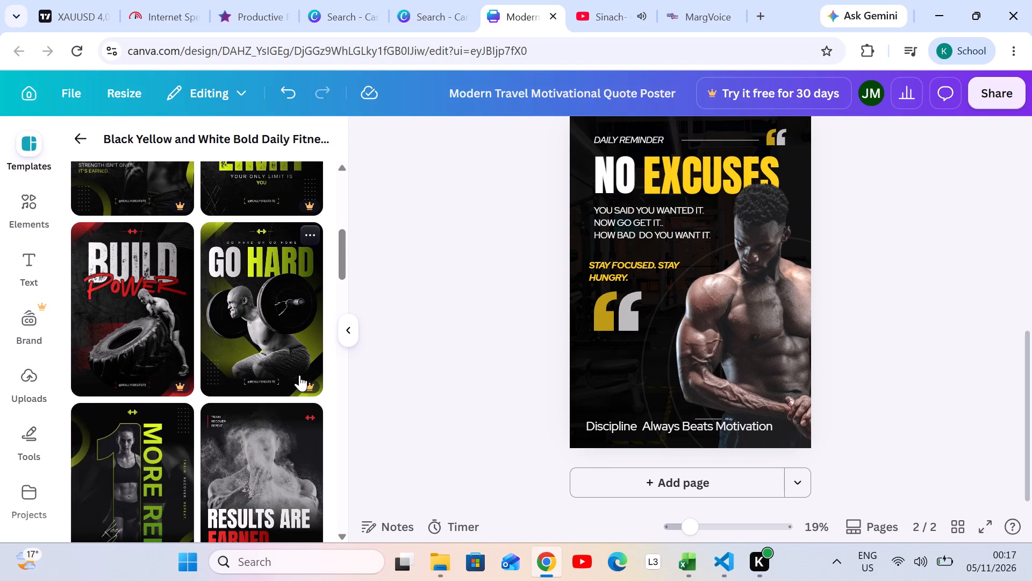
{"action": "scroll", "coordinate": [299, 375], "scroll_direction": "down", "scroll_amount": 4}
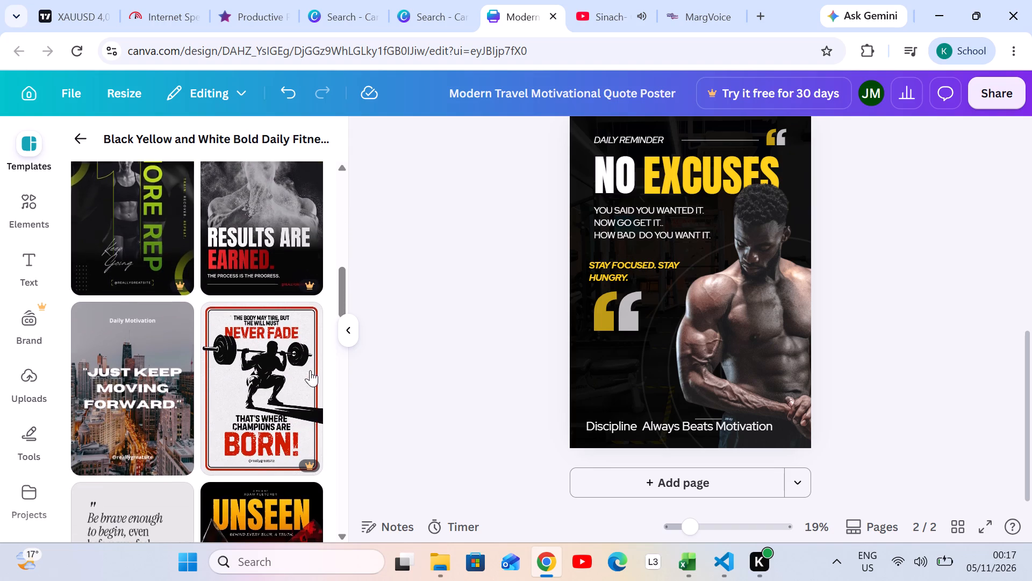
{"action": "scroll", "coordinate": [307, 368], "scroll_direction": "down", "scroll_amount": 2}
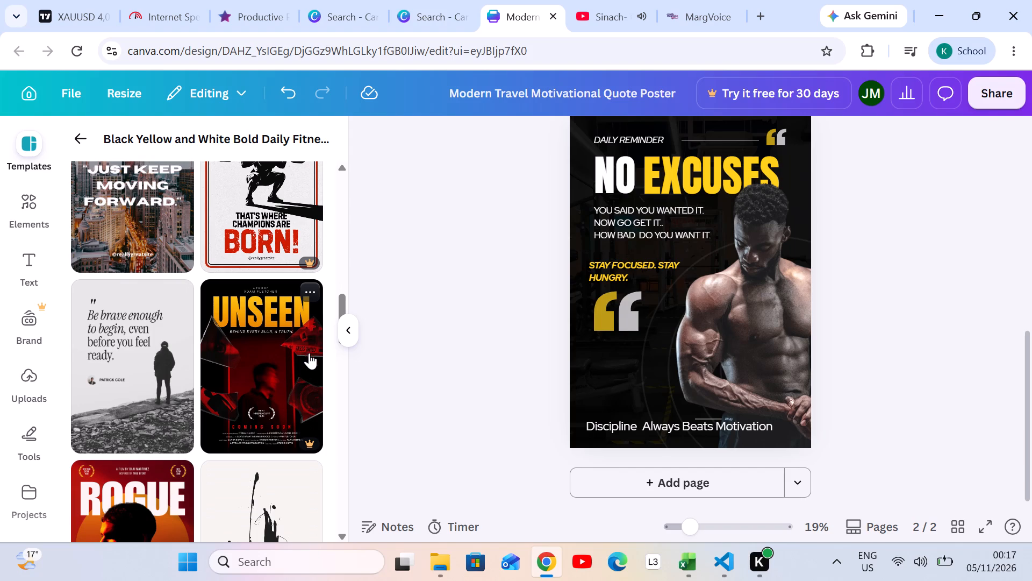
{"action": "scroll", "coordinate": [222, 325], "scroll_direction": "down", "scroll_amount": 2}
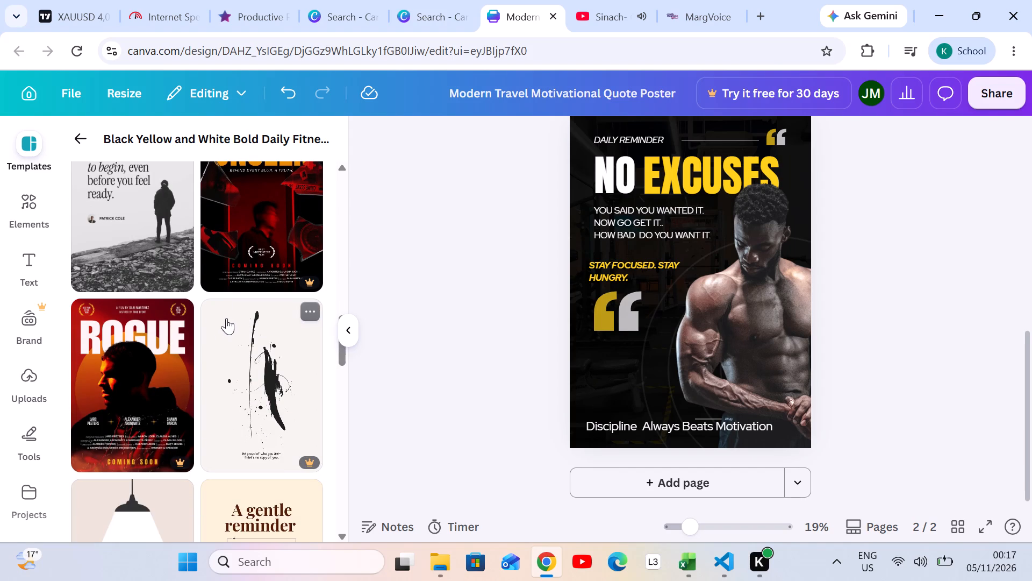
{"action": "scroll", "coordinate": [226, 318], "scroll_direction": "down", "scroll_amount": 4}
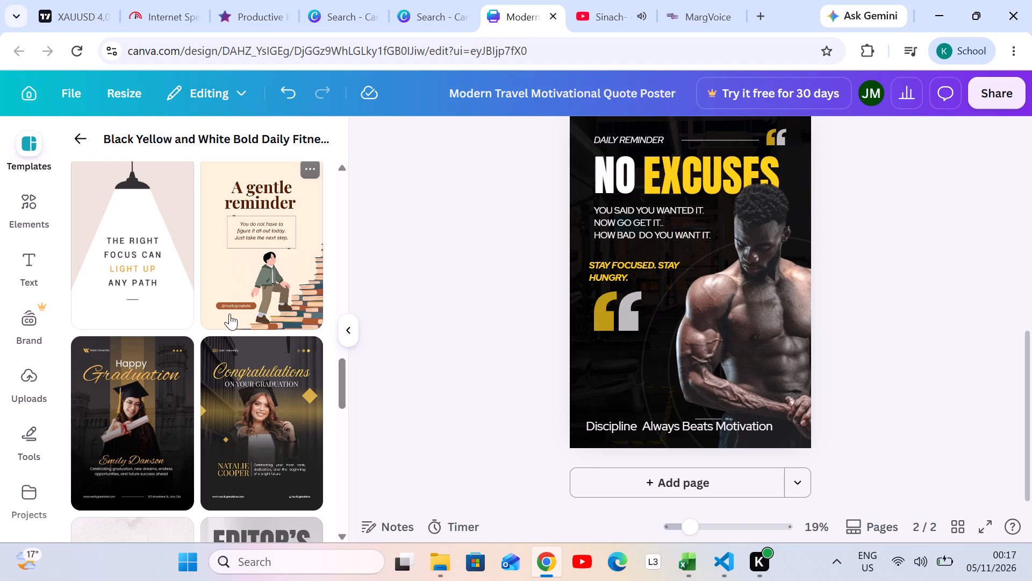
{"action": "scroll", "coordinate": [230, 314], "scroll_direction": "down", "scroll_amount": 2}
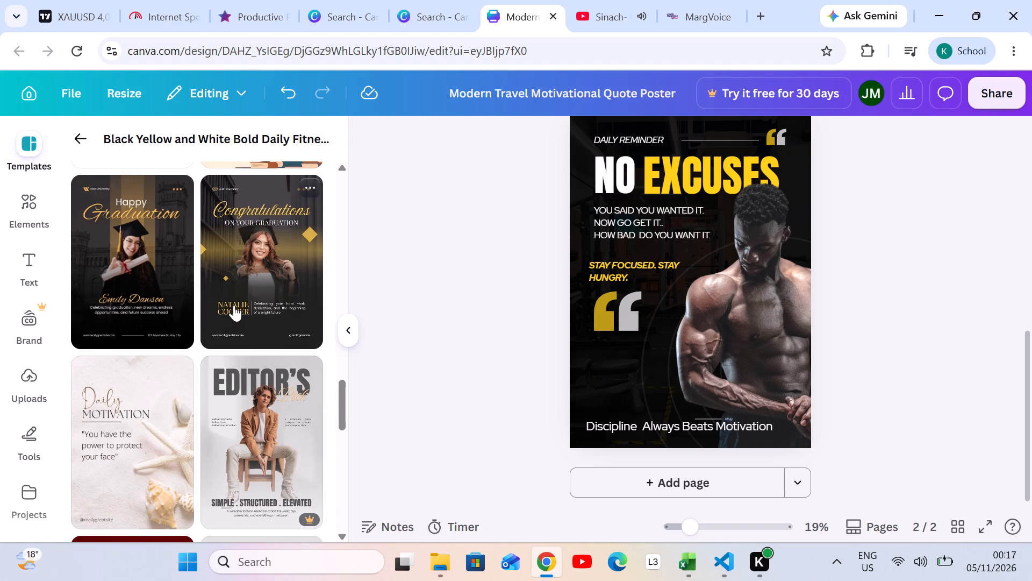
{"action": "scroll", "coordinate": [234, 305], "scroll_direction": "down", "scroll_amount": 1}
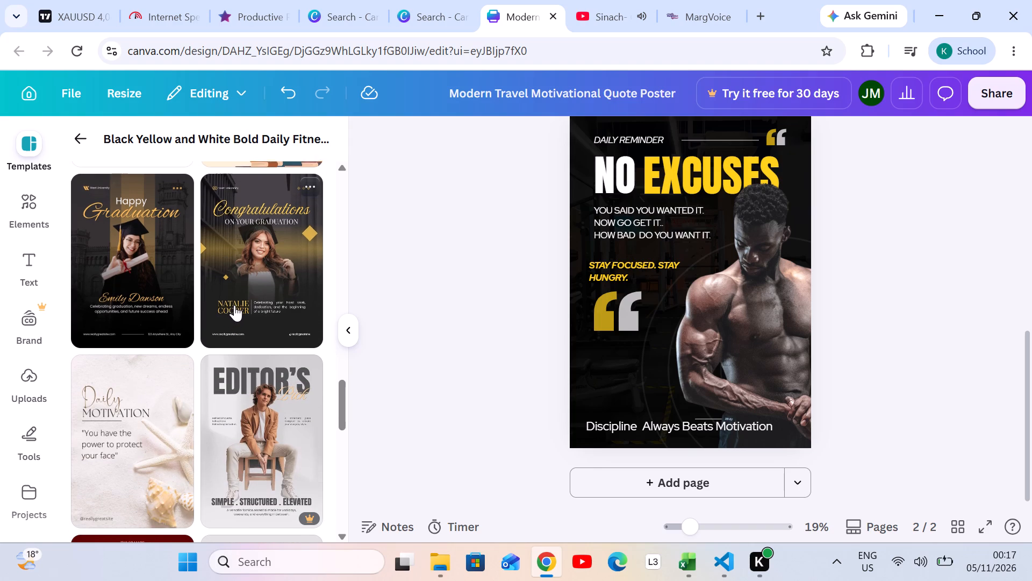
{"action": "scroll", "coordinate": [234, 305], "scroll_direction": "down", "scroll_amount": 5}
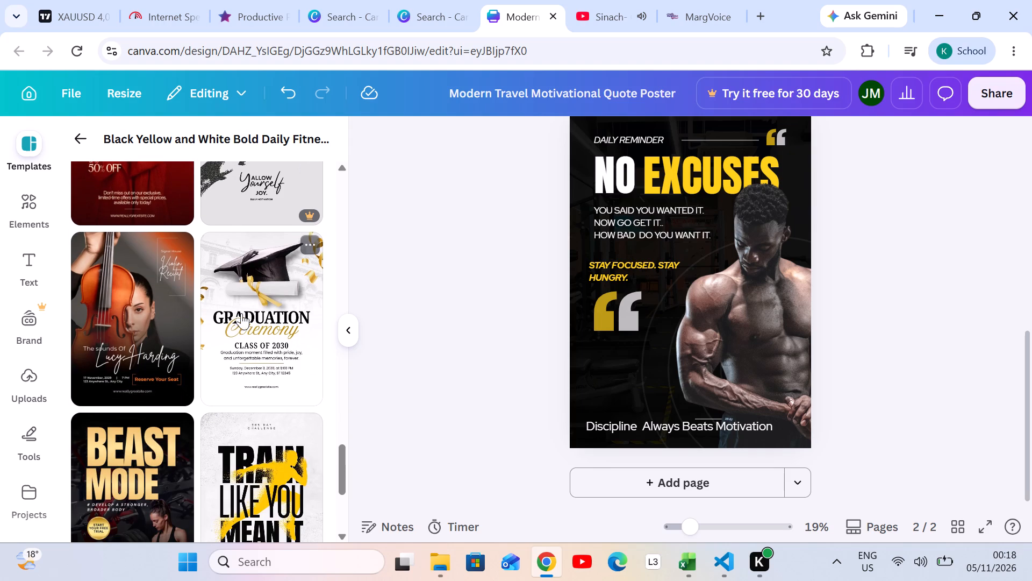
{"action": "scroll", "coordinate": [285, 339], "scroll_direction": "down", "scroll_amount": 2}
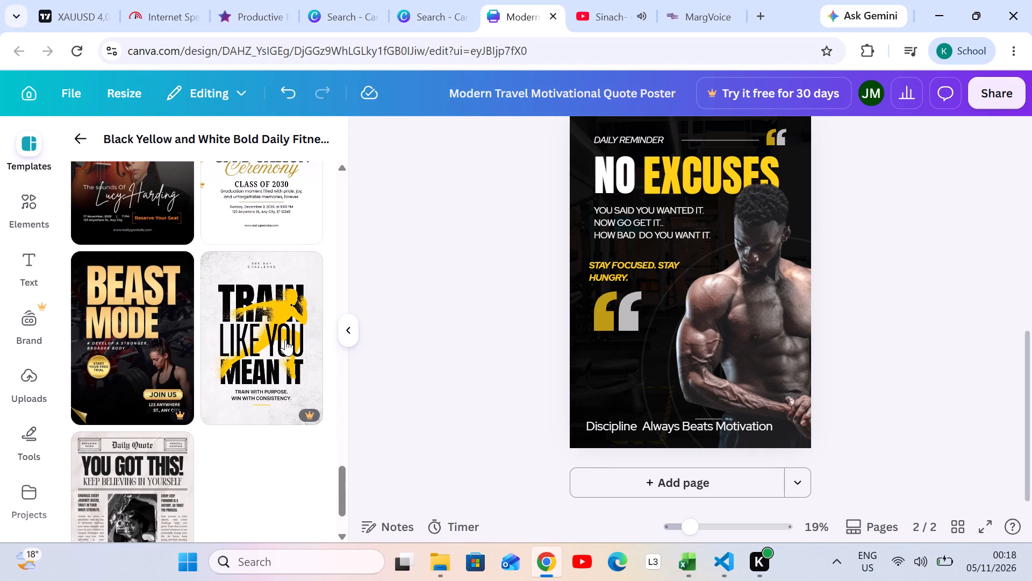
{"action": "scroll", "coordinate": [358, 339], "scroll_direction": "down", "scroll_amount": 2}
{"action": "scroll", "coordinate": [286, 335], "scroll_direction": "down", "scroll_amount": 2}
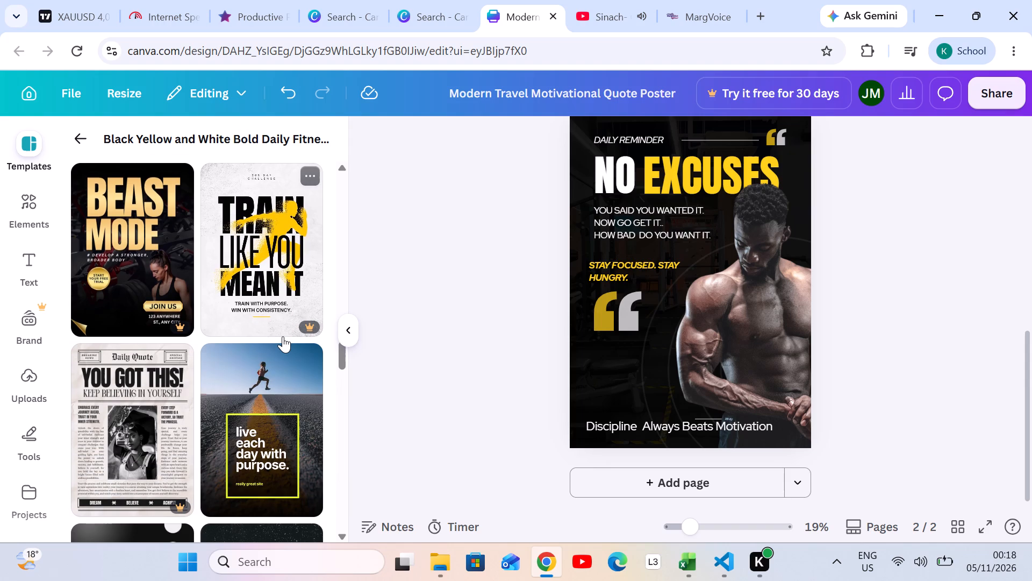
{"action": "scroll", "coordinate": [283, 335], "scroll_direction": "down", "scroll_amount": 2}
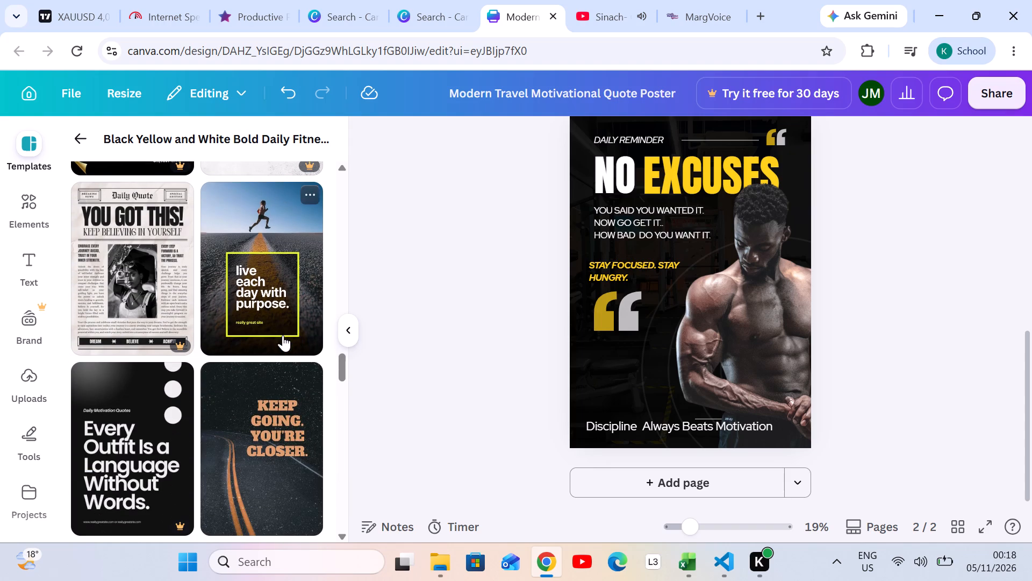
{"action": "scroll", "coordinate": [283, 335], "scroll_direction": "down", "scroll_amount": 1}
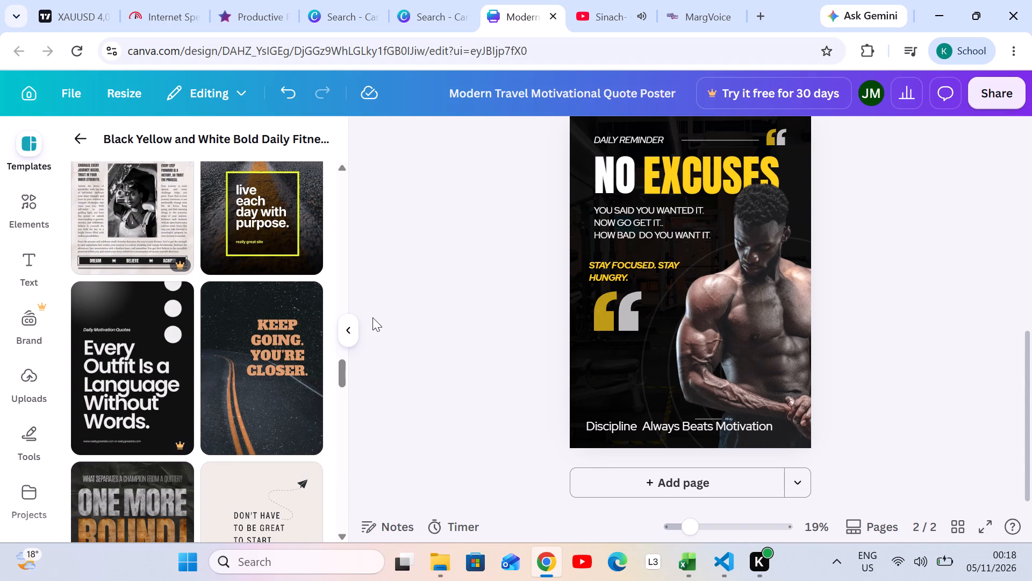
{"action": "scroll", "coordinate": [248, 337], "scroll_direction": "down", "scroll_amount": 2}
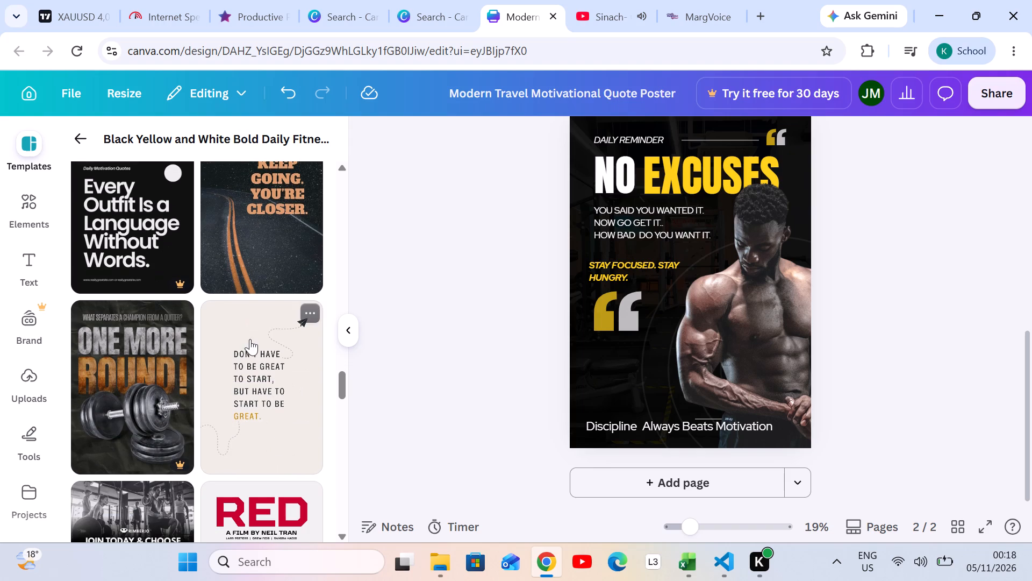
{"action": "scroll", "coordinate": [252, 336], "scroll_direction": "down", "scroll_amount": 2}
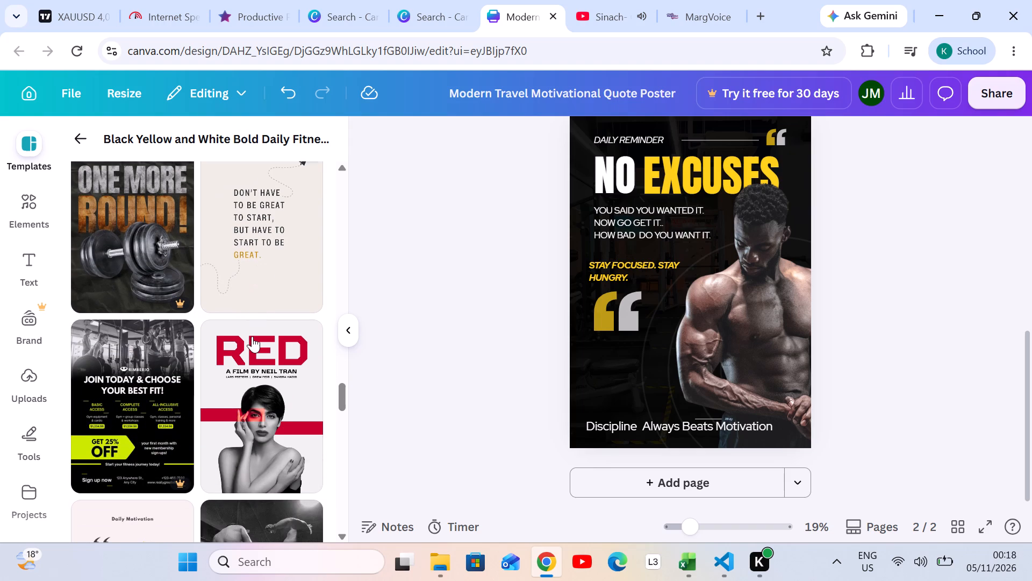
{"action": "scroll", "coordinate": [253, 335], "scroll_direction": "down", "scroll_amount": 1}
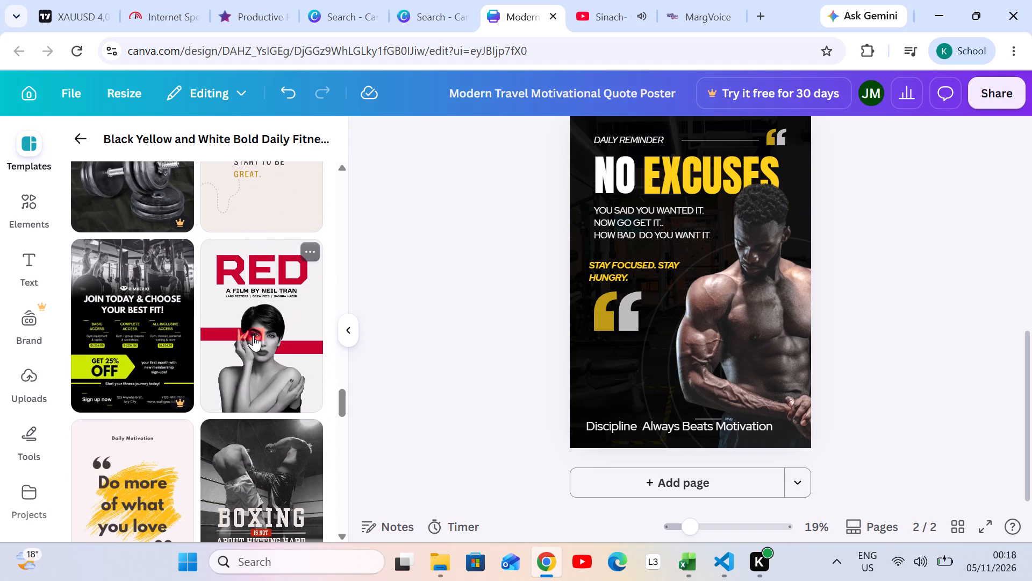
Add a third page and apply the road template reading "KEEP GOING. YOU'RE CLOSER." from the similar fitness poster templates.
{"action": "scroll", "coordinate": [253, 335], "scroll_direction": "up", "scroll_amount": 1}
{"action": "scroll", "coordinate": [253, 335], "scroll_direction": "down", "scroll_amount": 2}
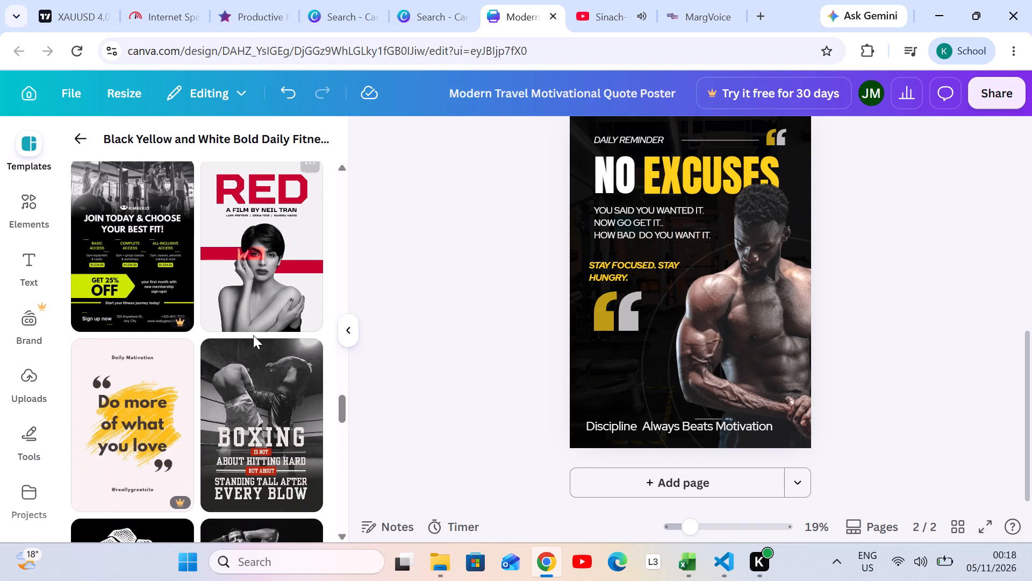
{"action": "scroll", "coordinate": [258, 331], "scroll_direction": "up", "scroll_amount": 3}
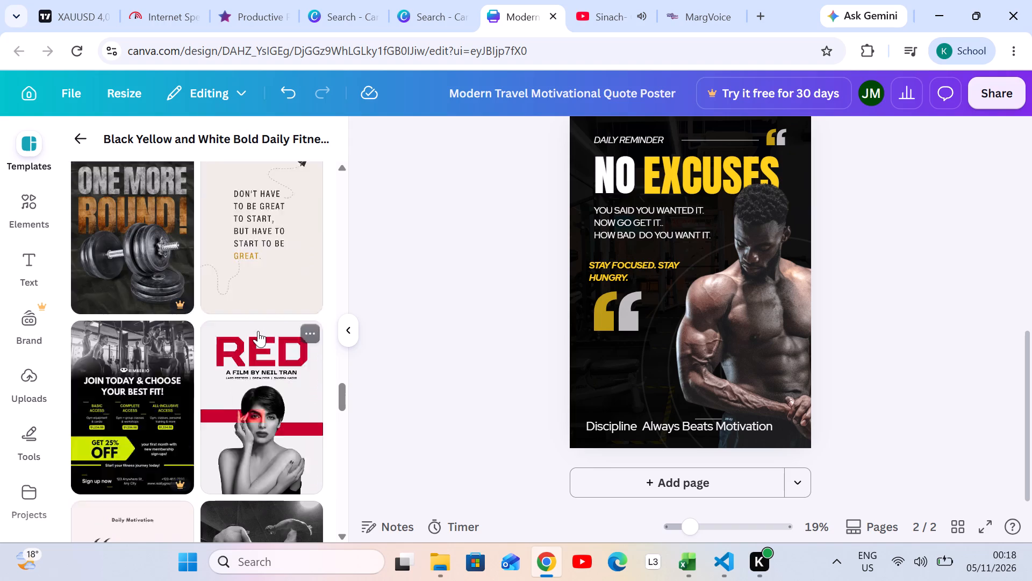
{"action": "scroll", "coordinate": [258, 331], "scroll_direction": "up", "scroll_amount": 2}
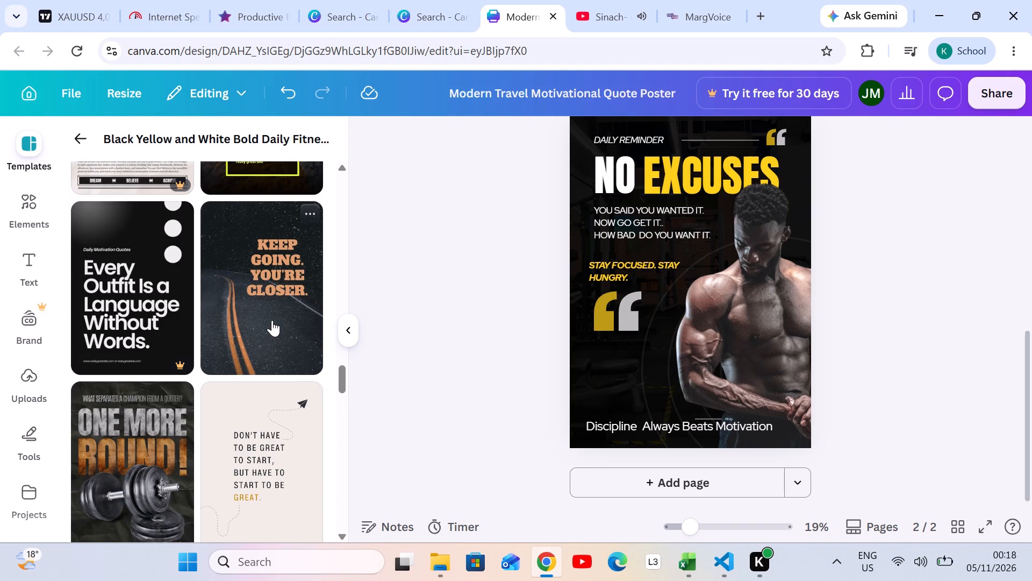
{"action": "scroll", "coordinate": [798, 384], "scroll_direction": "down", "scroll_amount": 1}
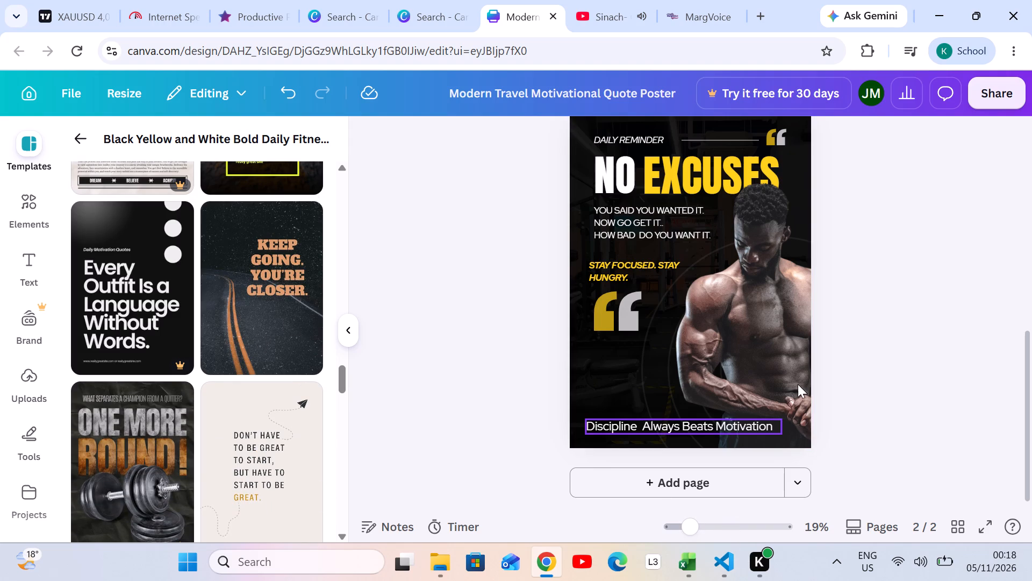
{"action": "scroll", "coordinate": [798, 384], "scroll_direction": "down", "scroll_amount": 1}
{"action": "scroll", "coordinate": [498, 370], "scroll_direction": "down", "scroll_amount": 2}
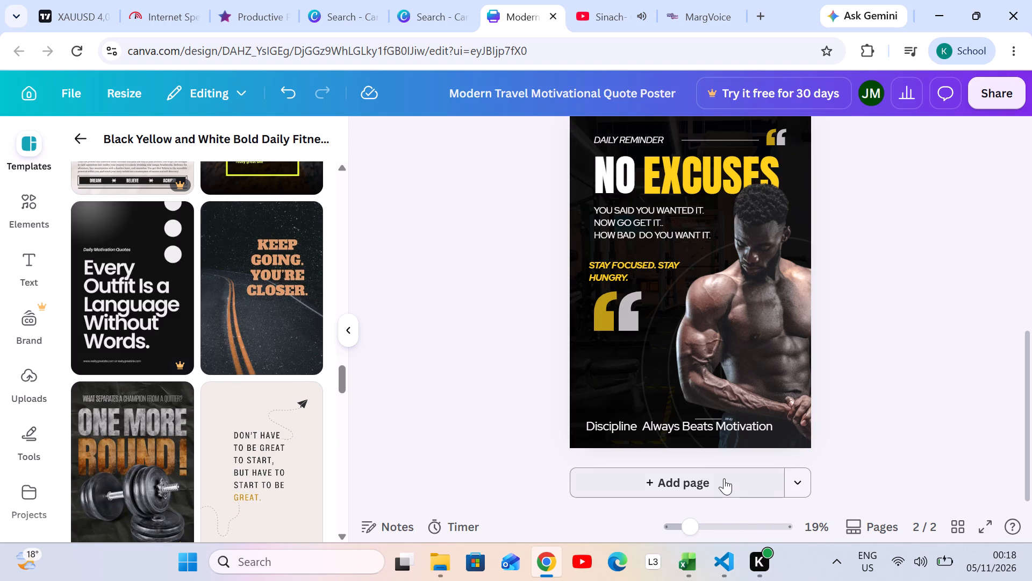
{"action": "left_click", "coordinate": [724, 478]}
{"action": "left_click", "coordinate": [270, 289]}
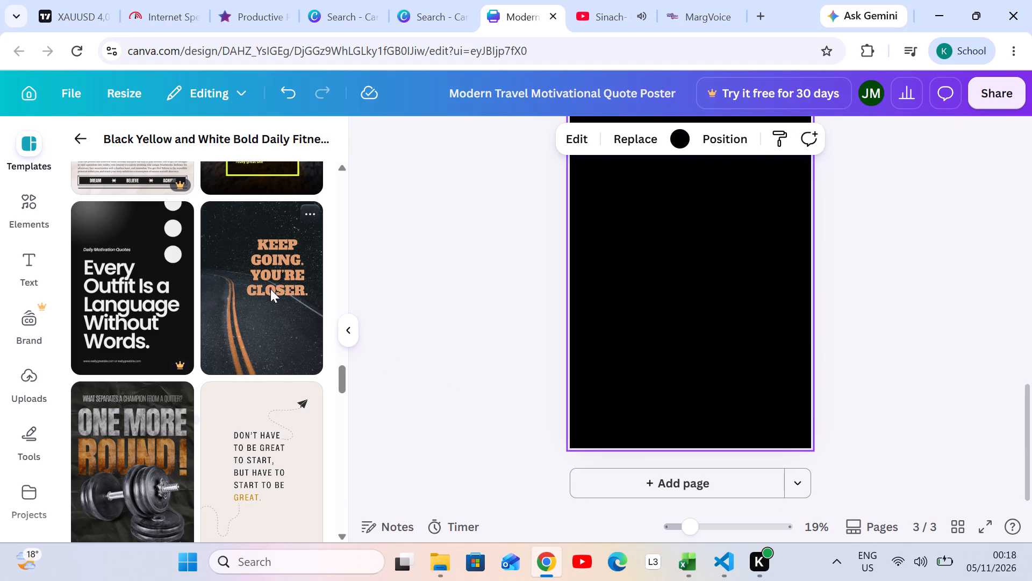
{"action": "scroll", "coordinate": [698, 358], "scroll_direction": "up", "scroll_amount": 1}
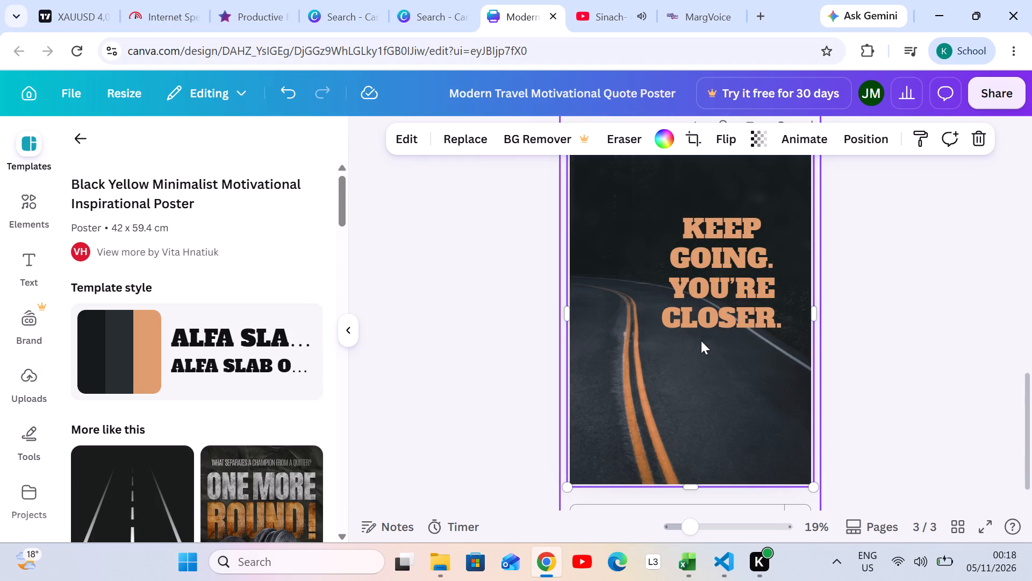
Duplicate the "KEEP GOING. YOU'RE CLOSER." text, place the copy over the lower road, and move the original up, aligned above it.
{"action": "left_click", "coordinate": [664, 358]}
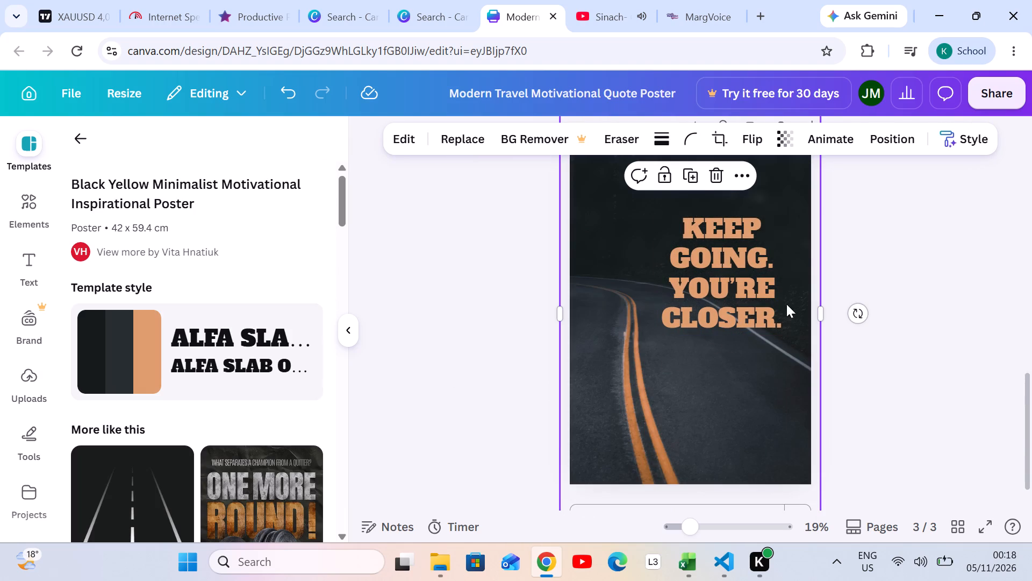
{"action": "left_click", "coordinate": [718, 289]}
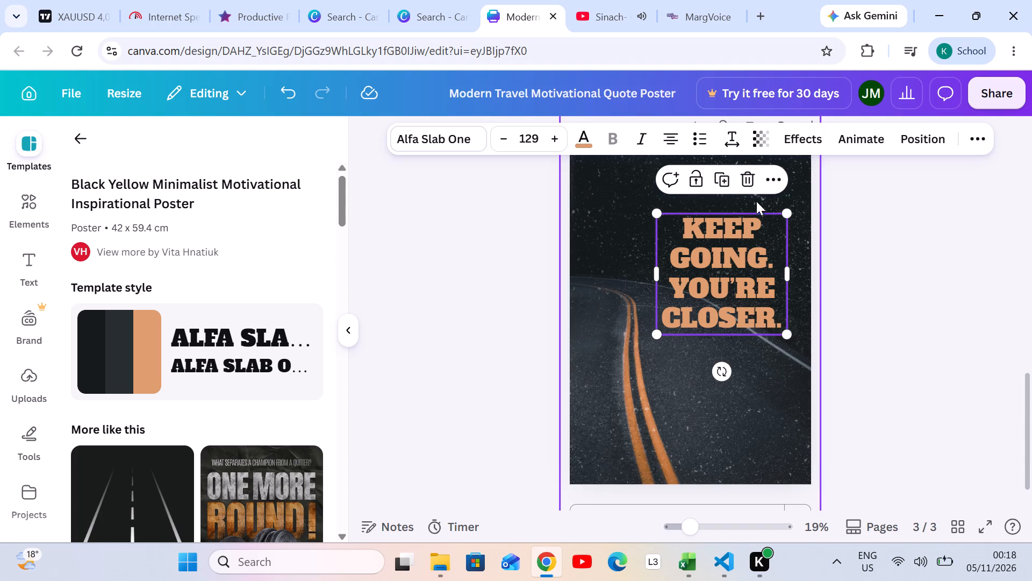
{"action": "left_click", "coordinate": [728, 183]}
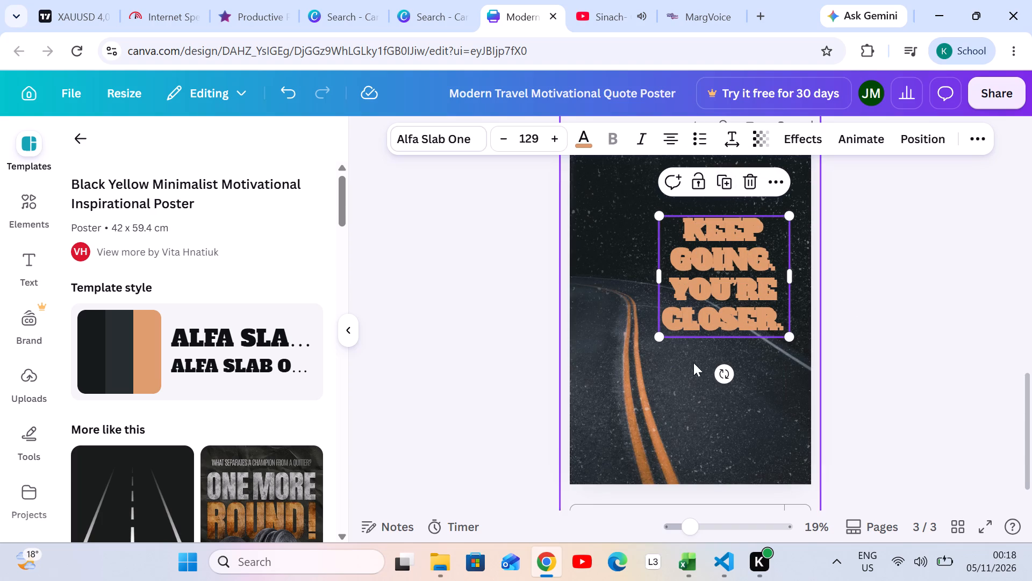
{"action": "left_click_drag", "start_coordinate": [670, 286], "coordinate": [670, 291]}
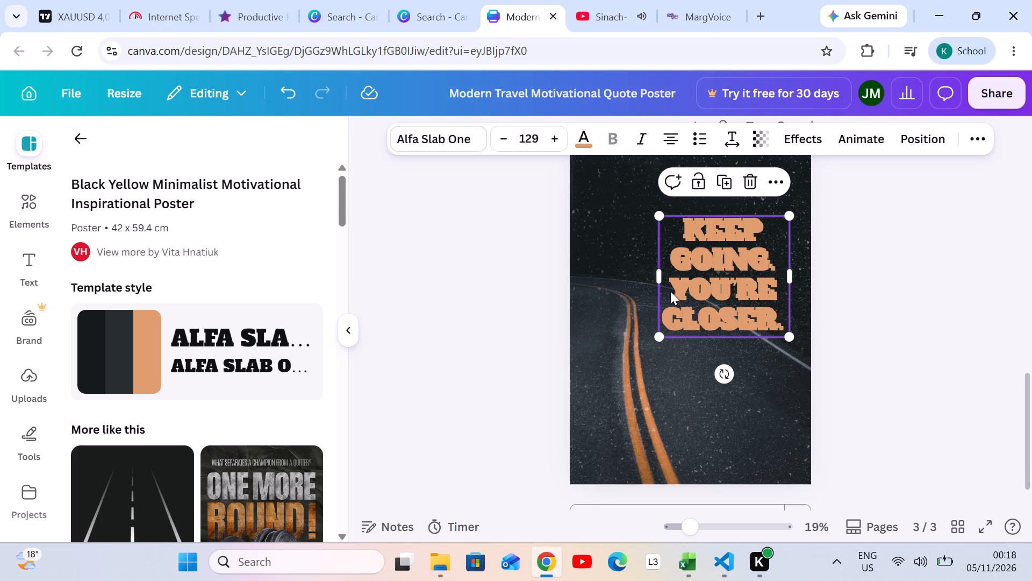
{"action": "left_click_drag", "start_coordinate": [670, 291], "coordinate": [641, 387]}
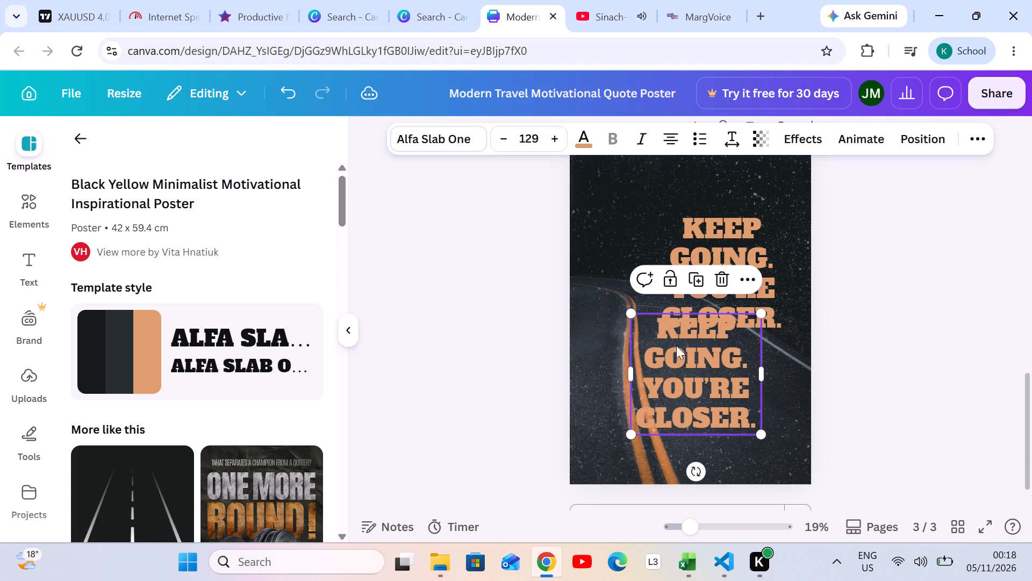
{"action": "left_click_drag", "start_coordinate": [723, 226], "coordinate": [703, 193]}
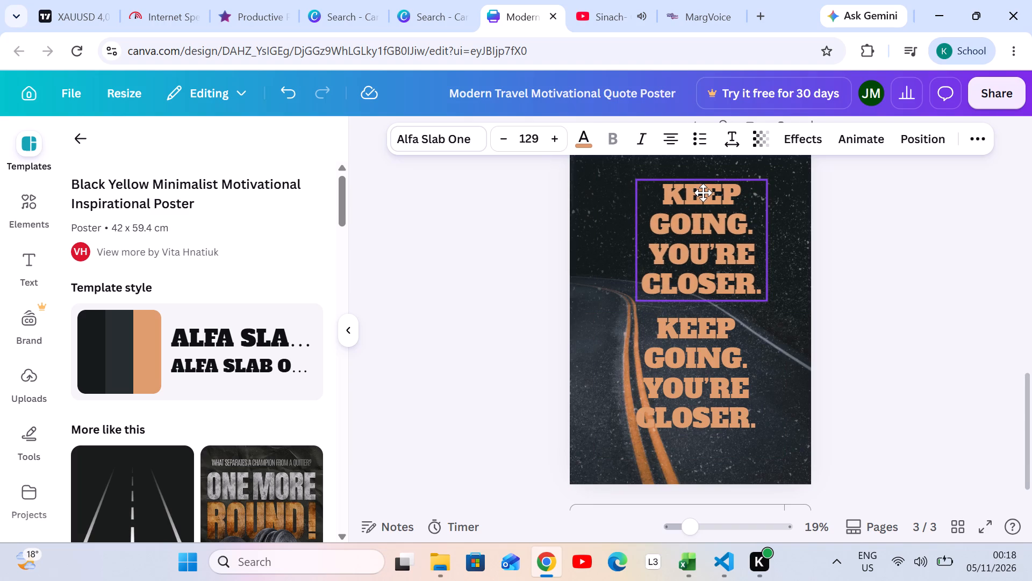
{"action": "left_click_drag", "start_coordinate": [703, 193], "coordinate": [700, 185]}
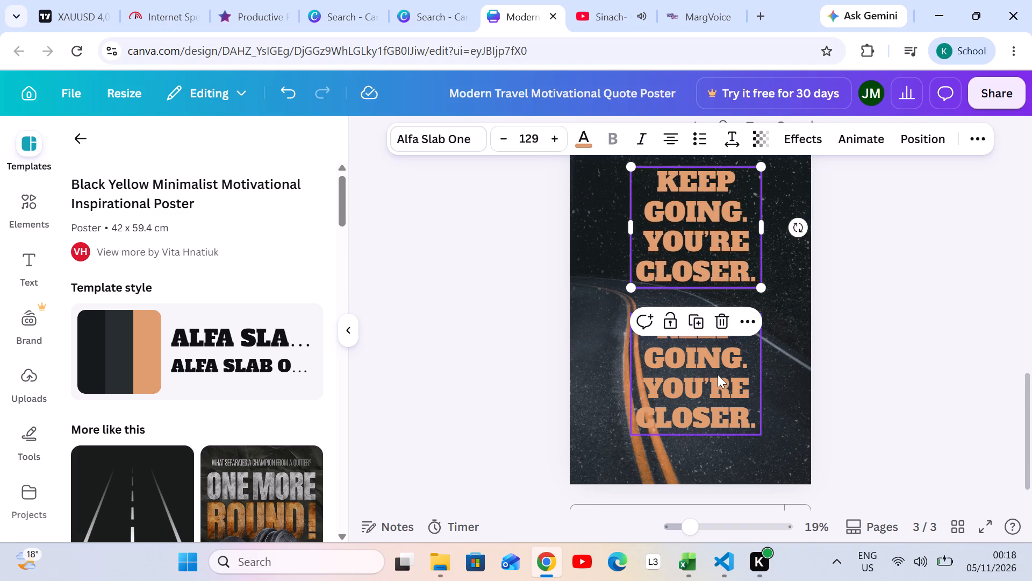
Replace the lower copy's text with "ONE MORE ROUND", putting each word on its own line.
{"action": "left_click", "coordinate": [718, 374]}
{"action": "left_click", "coordinate": [718, 374]}
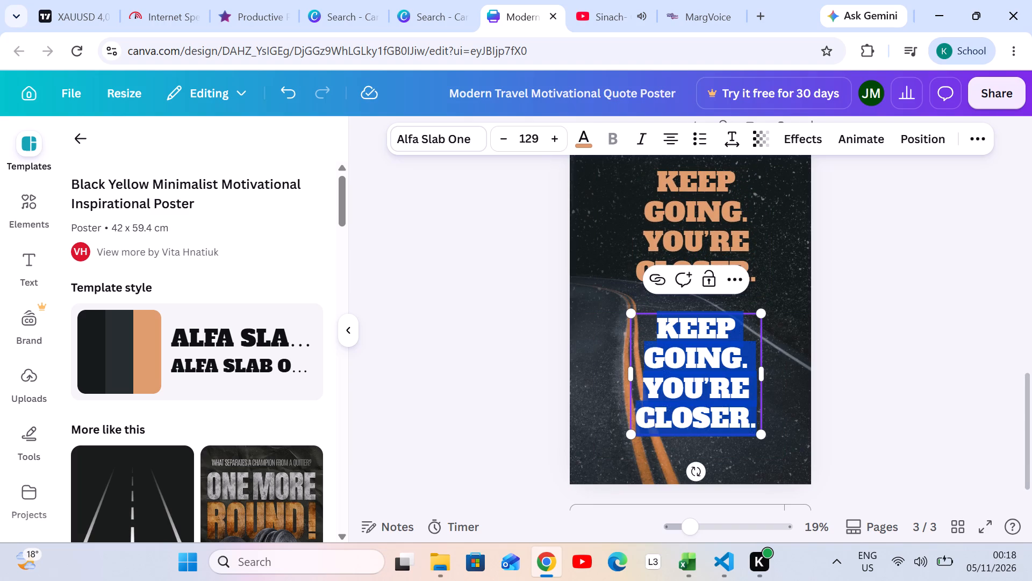
{"action": "key", "text": "o"}
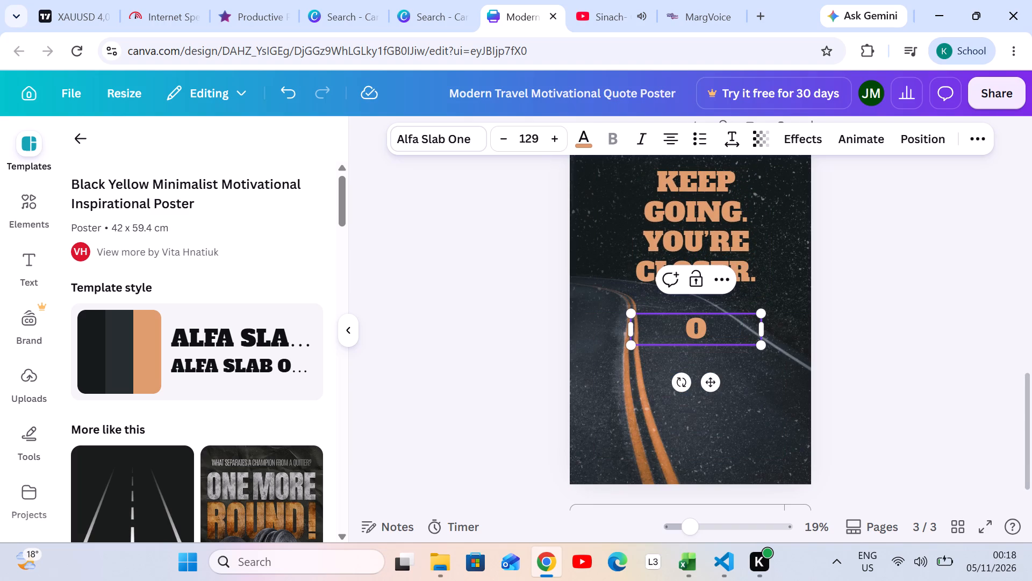
{"action": "key", "text": "BackSpace"}
{"action": "type", "text": "ON"}
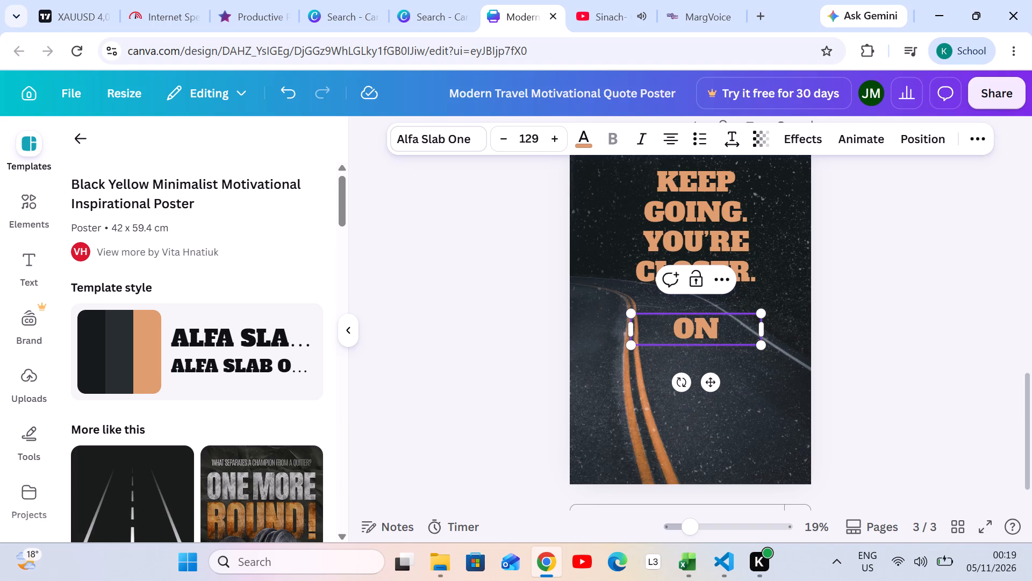
{"action": "key", "text": "e"}
{"action": "key", "text": "space"}
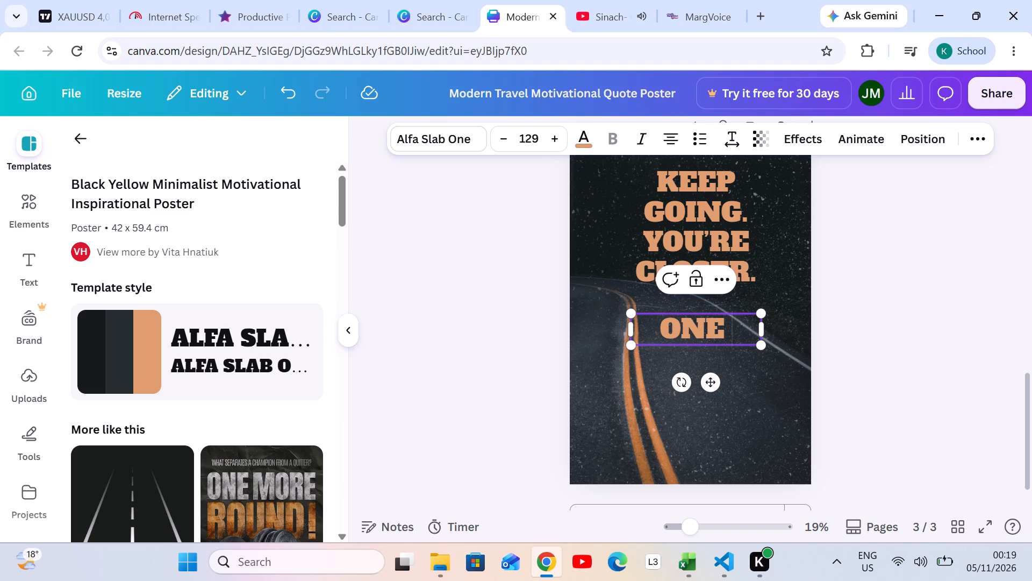
{"action": "key", "text": "Return"}
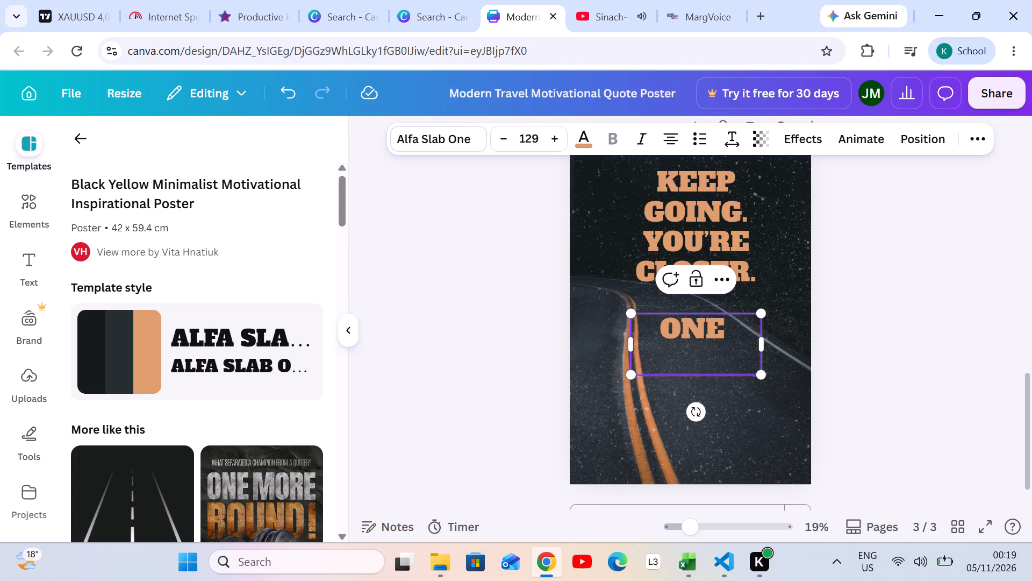
{"action": "type", "text": "MORE"}
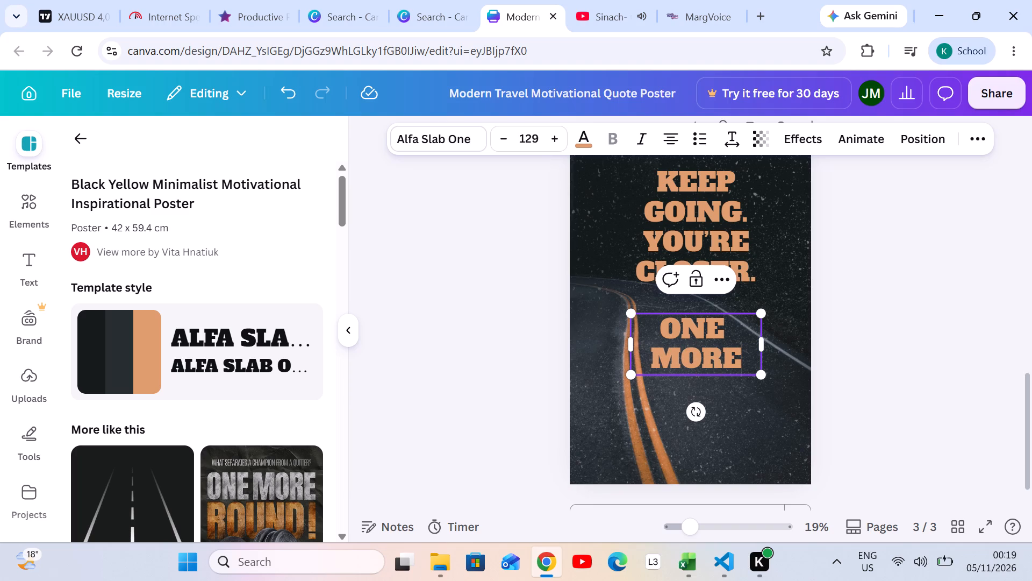
{"action": "key", "text": "Return"}
{"action": "type", "text": "ROUND"}
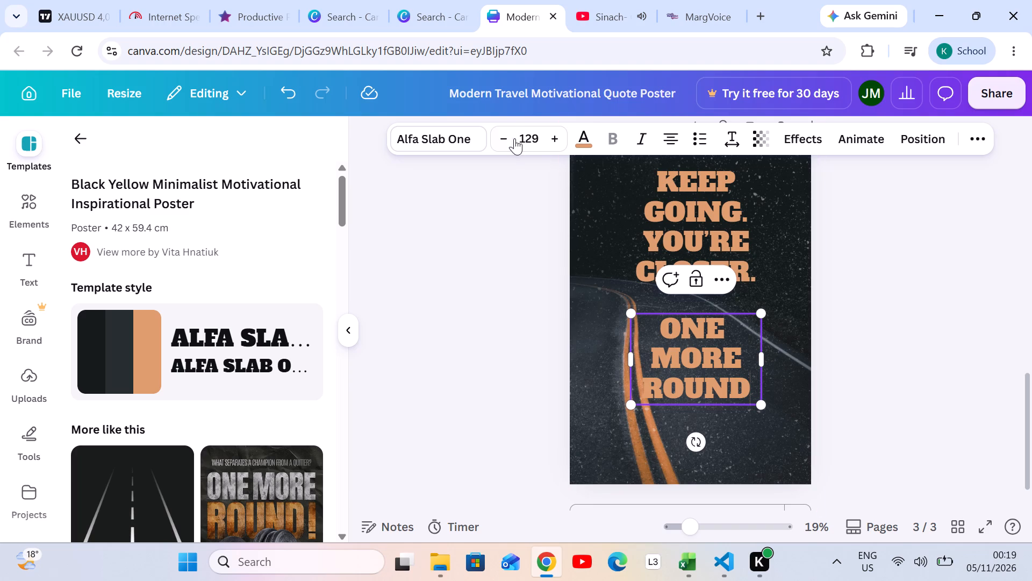
Try solid and gradient colours on the "ONE MORE ROUND" text, including orange #ff751f, and finish with an off-white photo colour.
{"action": "left_click", "coordinate": [588, 137]}
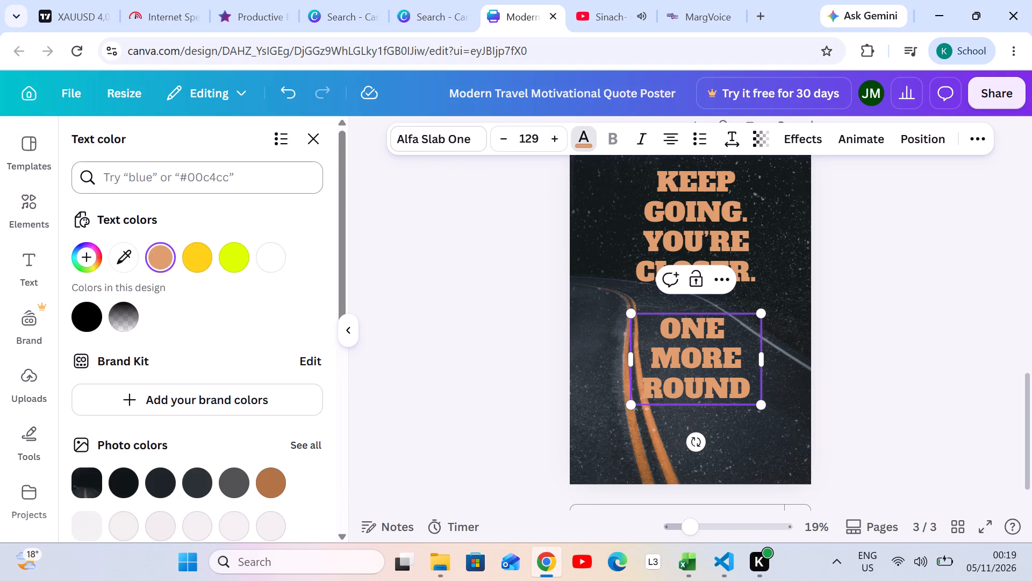
{"action": "left_click", "coordinate": [225, 260]}
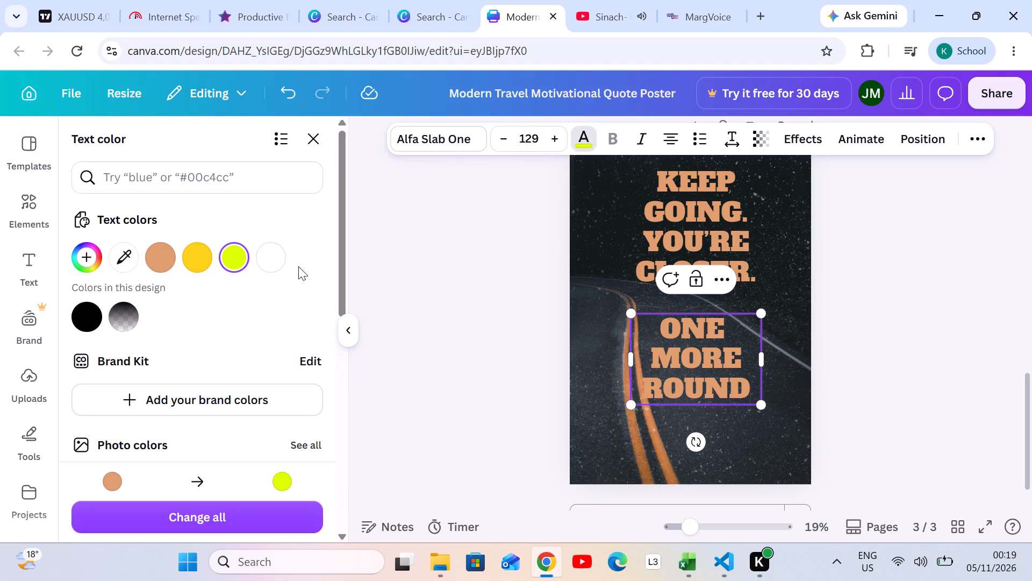
{"action": "scroll", "coordinate": [306, 414], "scroll_direction": "down", "scroll_amount": 3}
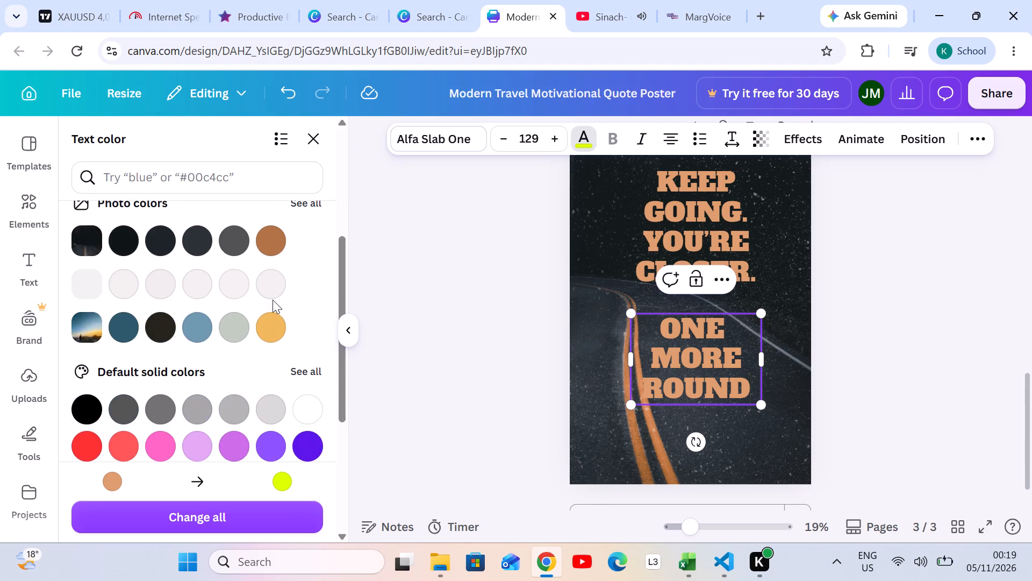
{"action": "left_click", "coordinate": [241, 280]}
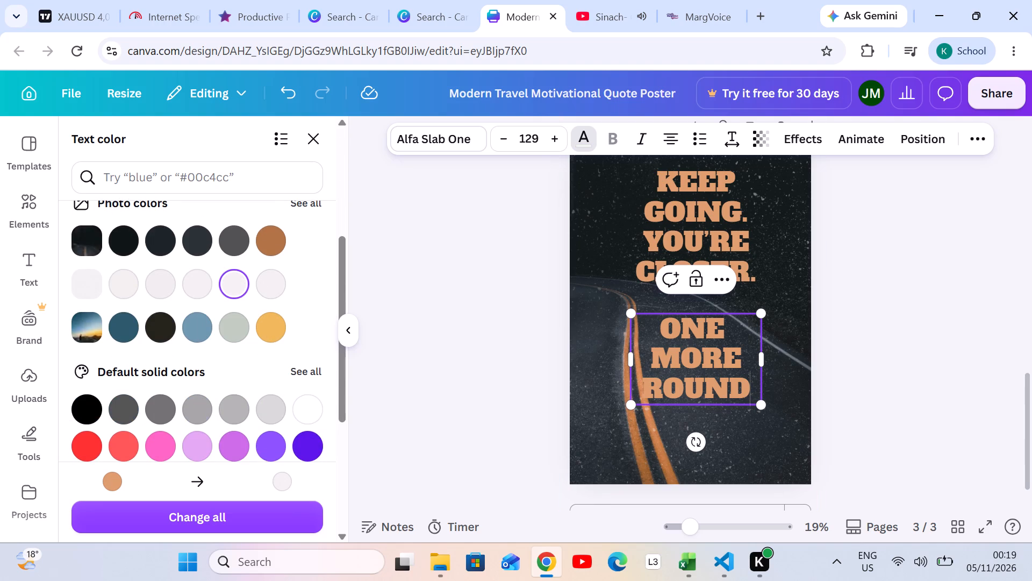
{"action": "left_click_drag", "start_coordinate": [754, 385], "coordinate": [643, 324]}
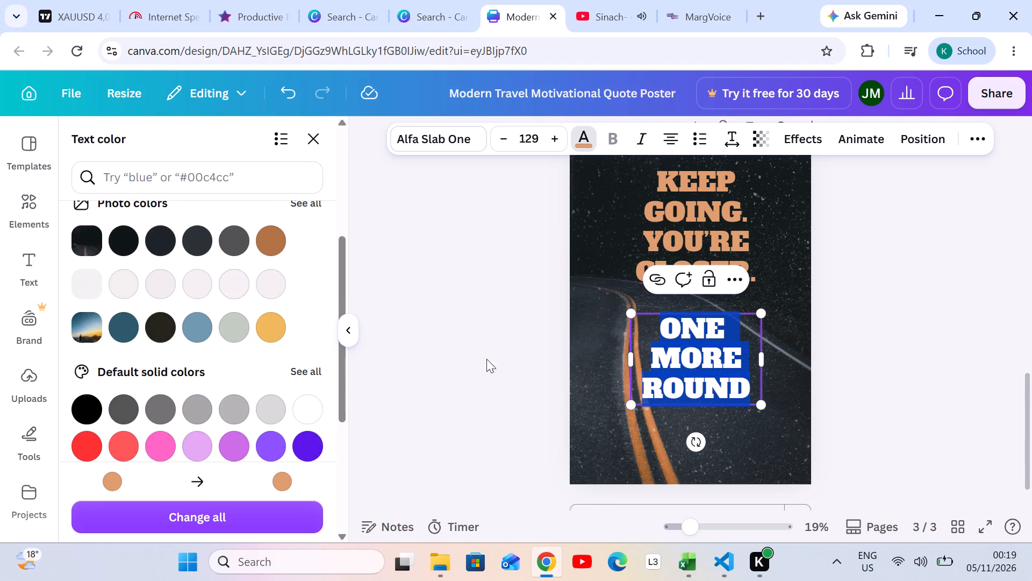
{"action": "scroll", "coordinate": [253, 307], "scroll_direction": "down", "scroll_amount": 4}
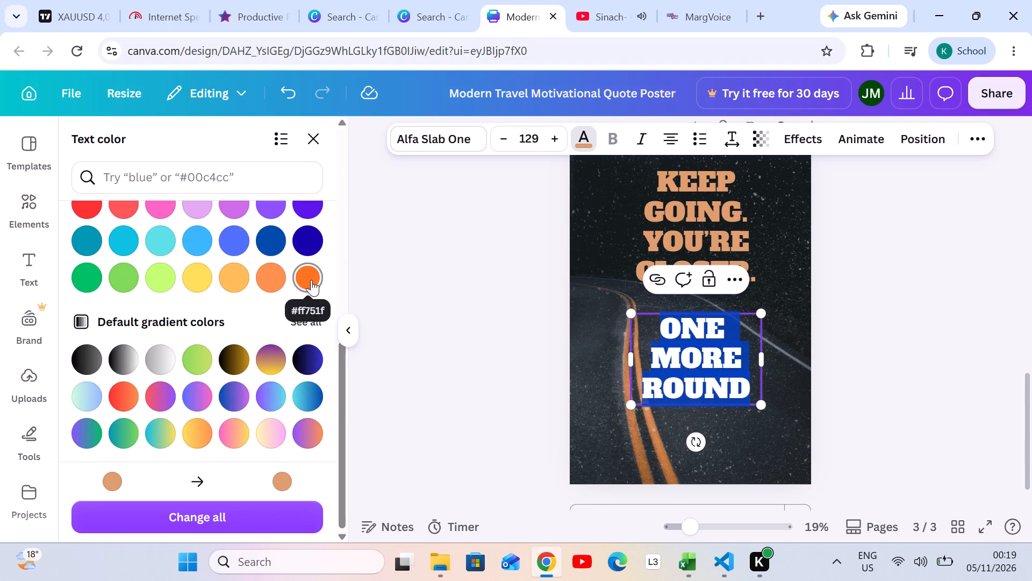
{"action": "left_click", "coordinate": [311, 280]}
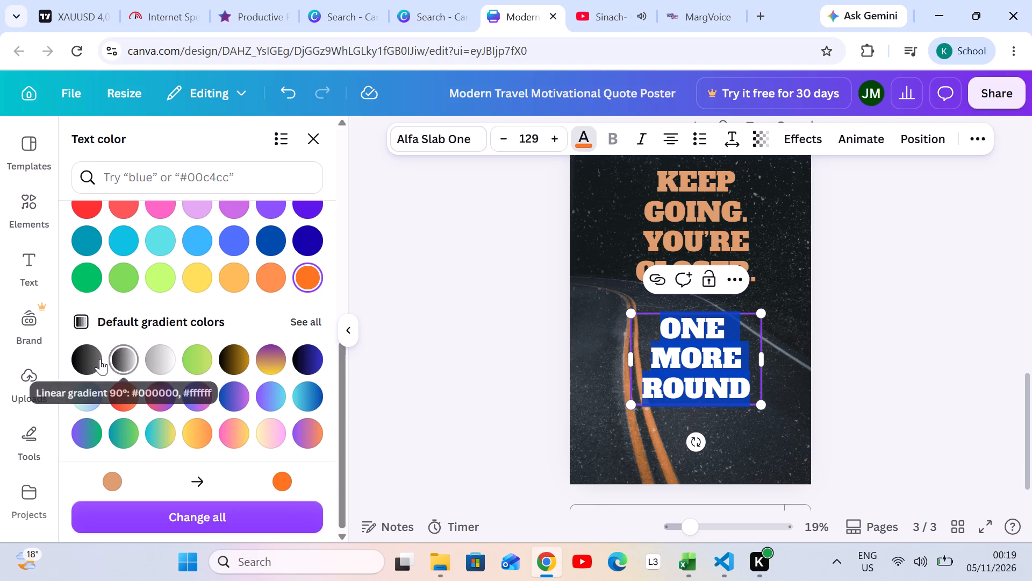
{"action": "left_click", "coordinate": [90, 354]}
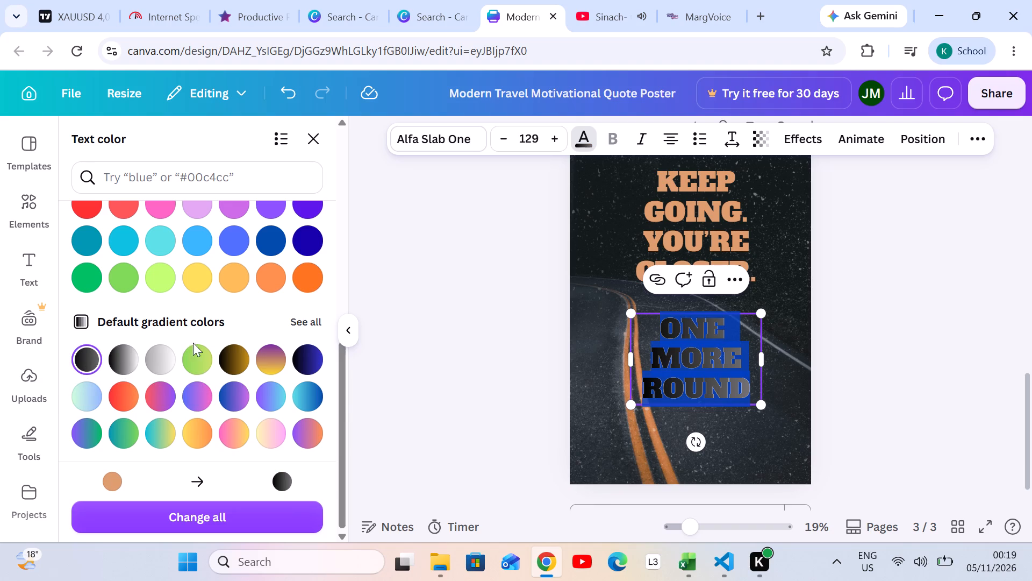
{"action": "left_click", "coordinate": [240, 426]}
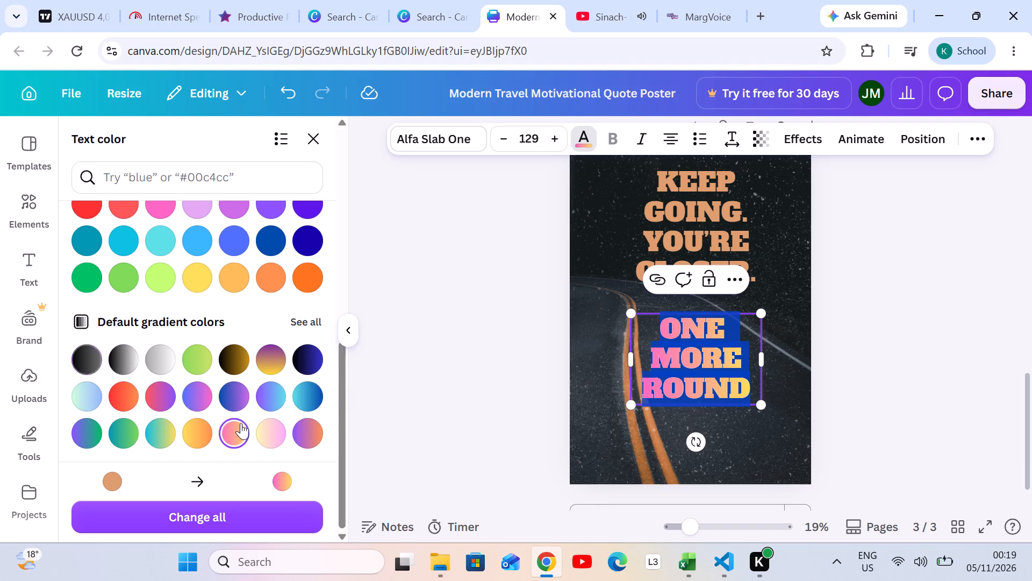
{"action": "scroll", "coordinate": [255, 401], "scroll_direction": "down", "scroll_amount": 2}
{"action": "scroll", "coordinate": [246, 370], "scroll_direction": "up", "scroll_amount": 3}
{"action": "scroll", "coordinate": [211, 300], "scroll_direction": "up", "scroll_amount": 1}
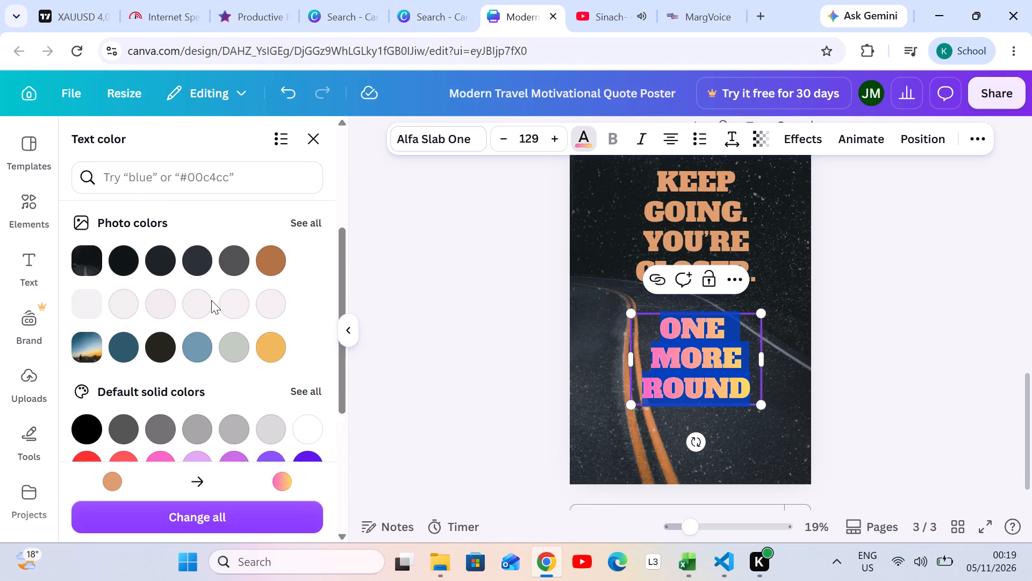
{"action": "left_click", "coordinate": [196, 364]}
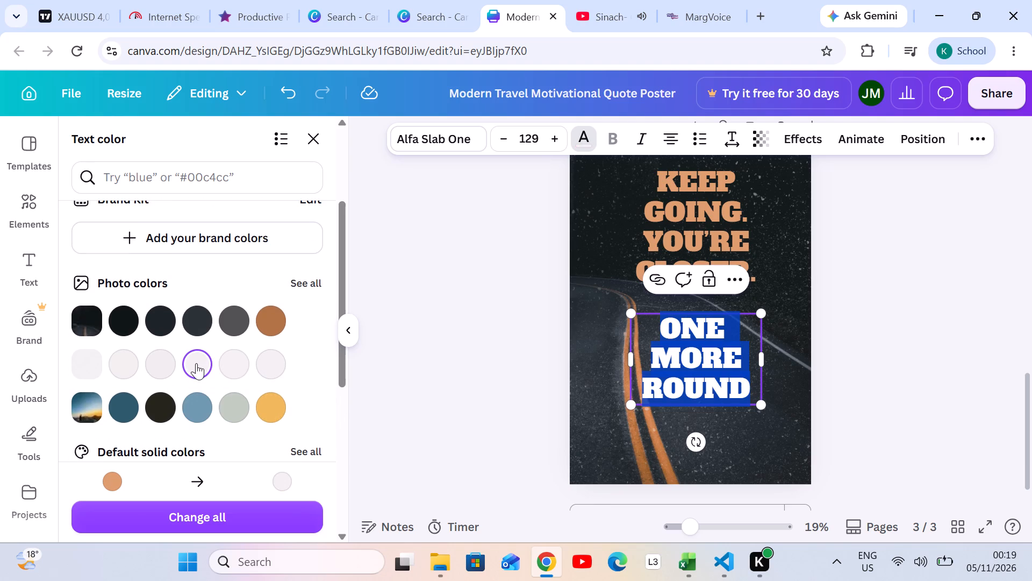
{"action": "left_click", "coordinate": [880, 290]}
{"action": "left_click", "coordinate": [880, 290]}
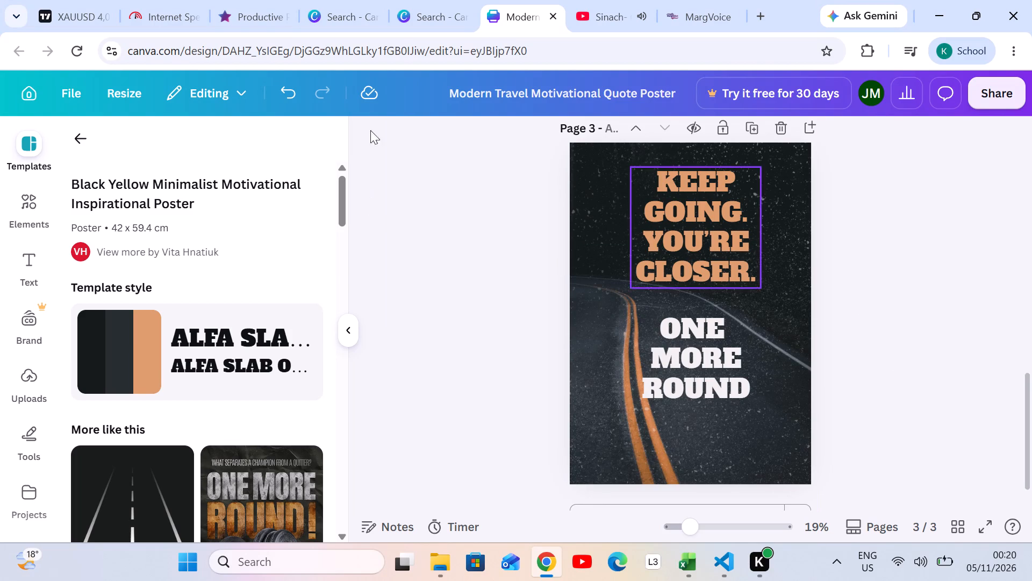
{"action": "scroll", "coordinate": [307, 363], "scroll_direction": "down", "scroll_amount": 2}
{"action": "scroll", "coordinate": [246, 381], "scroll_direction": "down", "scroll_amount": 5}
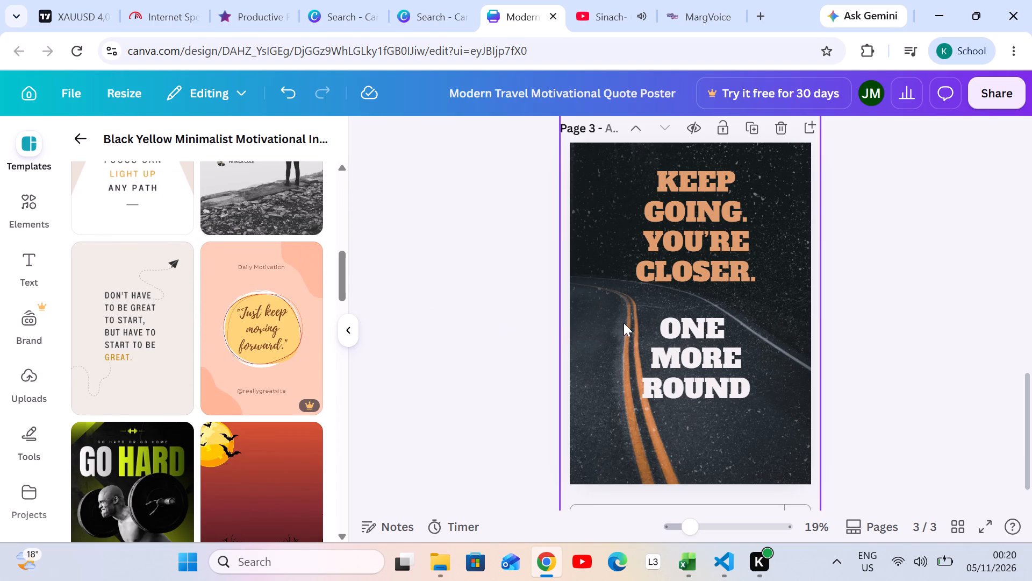
Move the "ONE MORE ROUND" text down to the bottom of the road page, centred horizontally.
{"action": "left_click_drag", "start_coordinate": [704, 359], "coordinate": [694, 332]}
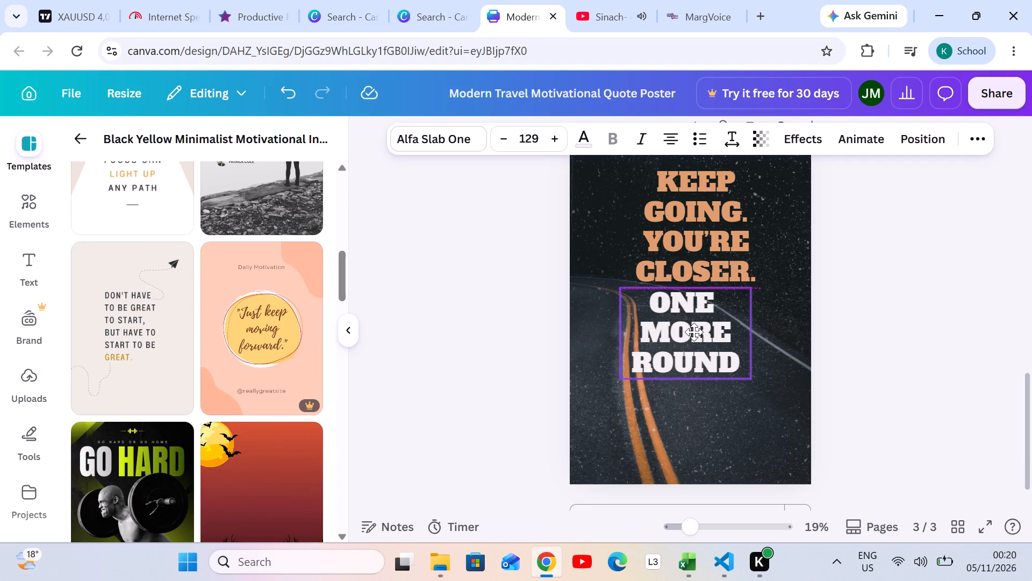
{"action": "left_click_drag", "start_coordinate": [694, 332], "coordinate": [697, 335]}
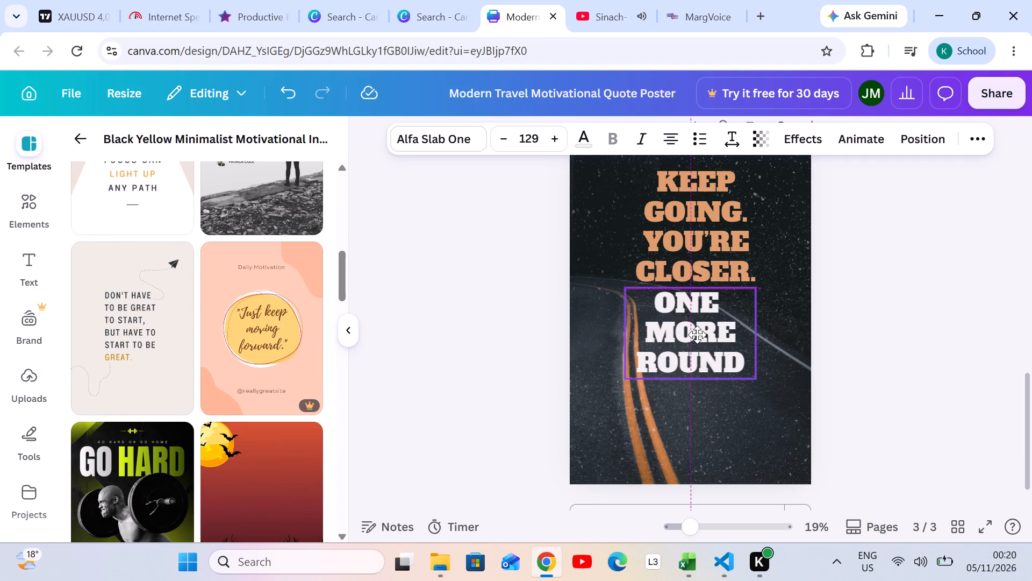
{"action": "left_click_drag", "start_coordinate": [697, 335], "coordinate": [698, 339]}
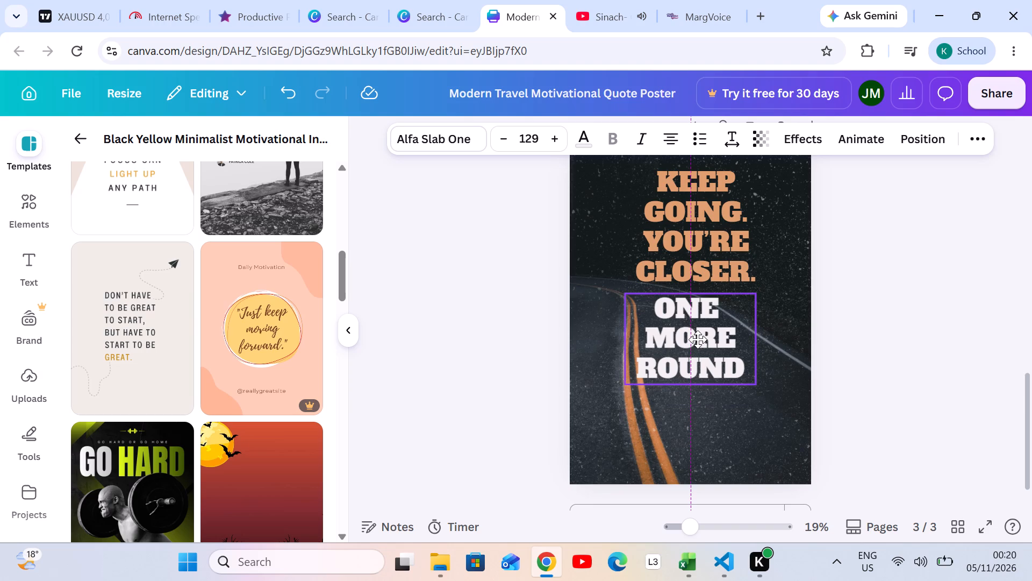
{"action": "left_click_drag", "start_coordinate": [698, 339], "coordinate": [698, 339]}
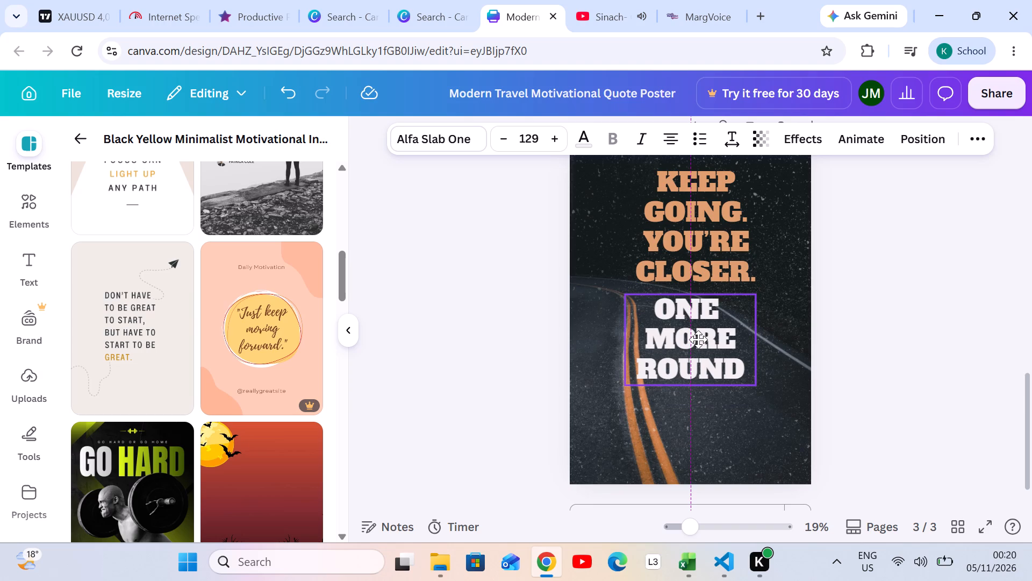
{"action": "left_click_drag", "start_coordinate": [698, 339], "coordinate": [701, 427]}
Duplicate the "KEEP GOING. YOU'RE CLOSER." text twice and place one copy, centred, just above "ONE MORE ROUND".
{"action": "left_click", "coordinate": [682, 258]}
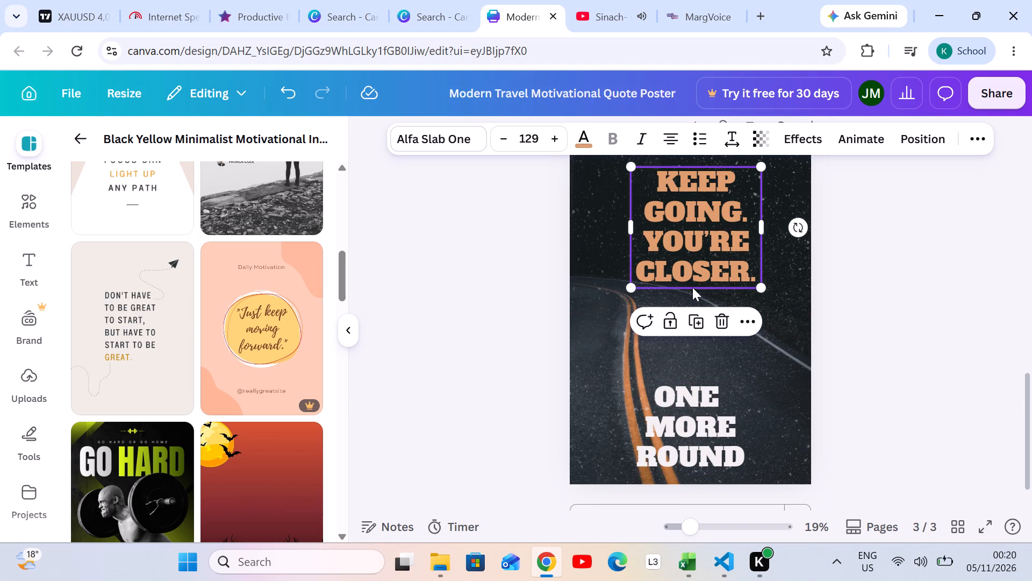
{"action": "left_click", "coordinate": [696, 319]}
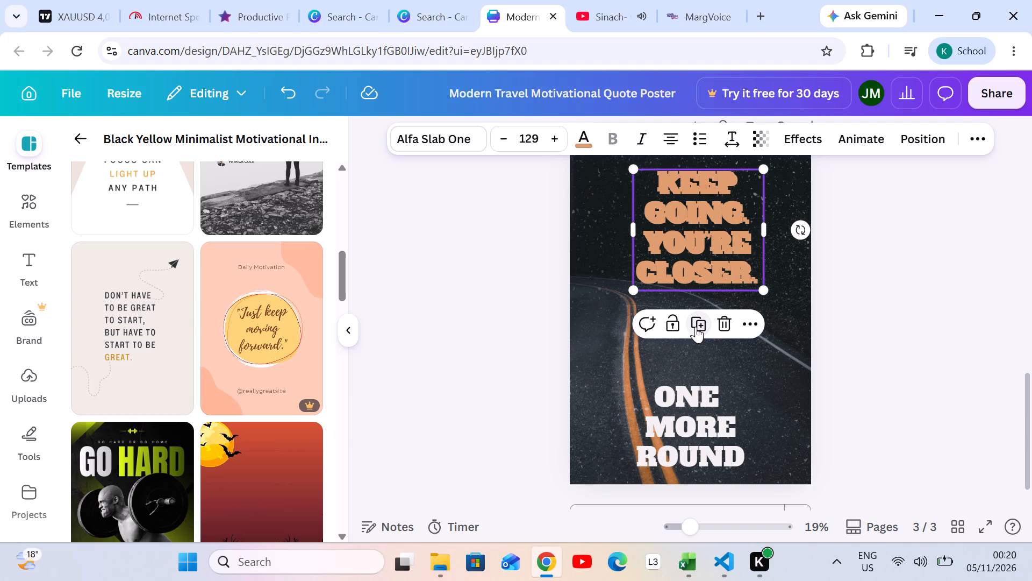
{"action": "left_click", "coordinate": [702, 316]}
{"action": "left_click_drag", "start_coordinate": [675, 244], "coordinate": [663, 342]}
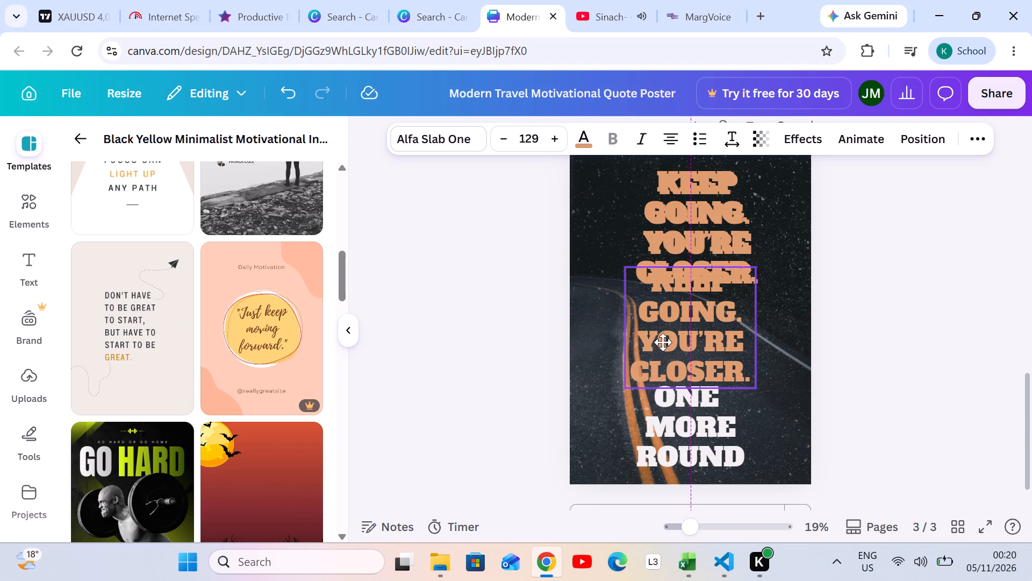
{"action": "left_click_drag", "start_coordinate": [663, 342], "coordinate": [663, 340]}
Replace the middle copy's text with "DONT THINK OF QUITTING", putting each word on its own line.
{"action": "left_click", "coordinate": [690, 330]}
{"action": "left_click", "coordinate": [690, 330]}
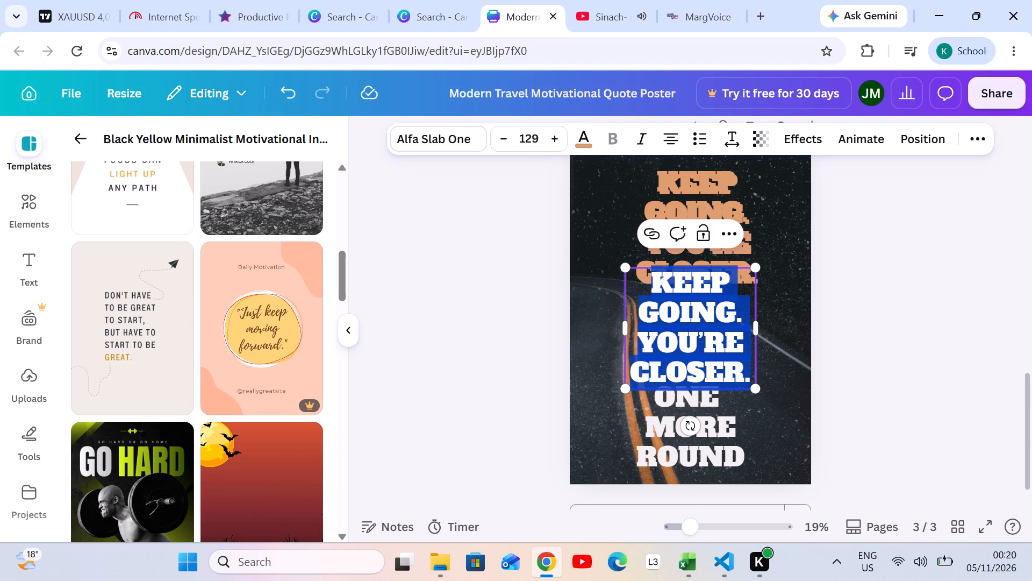
{"action": "key", "text": "d"}
{"action": "type", "text": "ONT"}
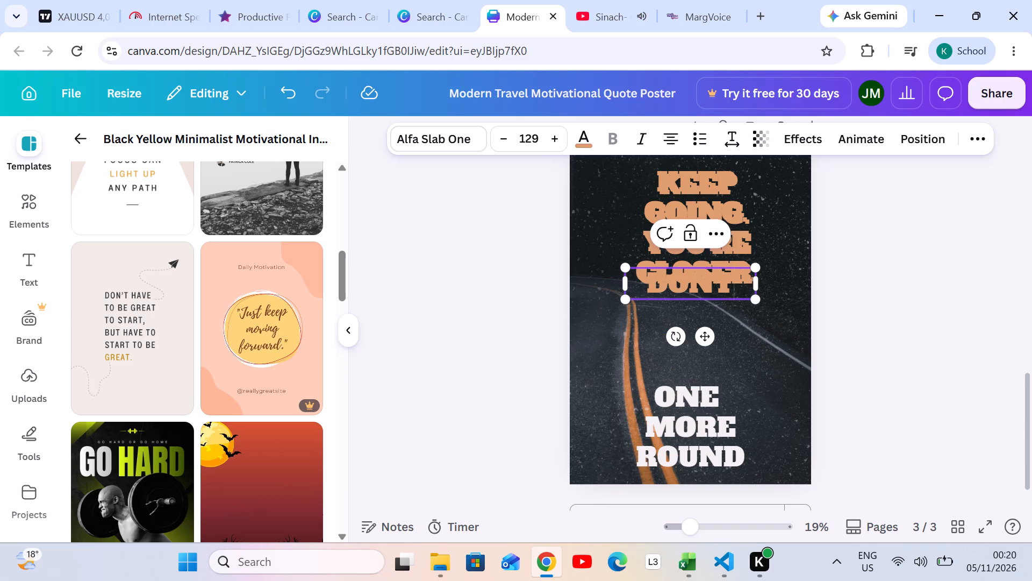
{"action": "key", "text": "space"}
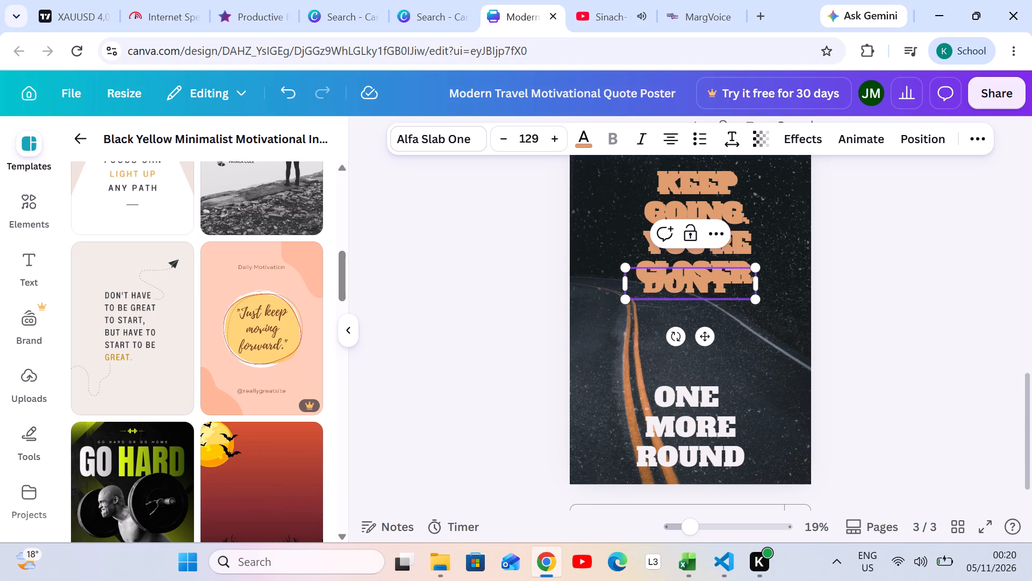
{"action": "key", "text": "Return"}
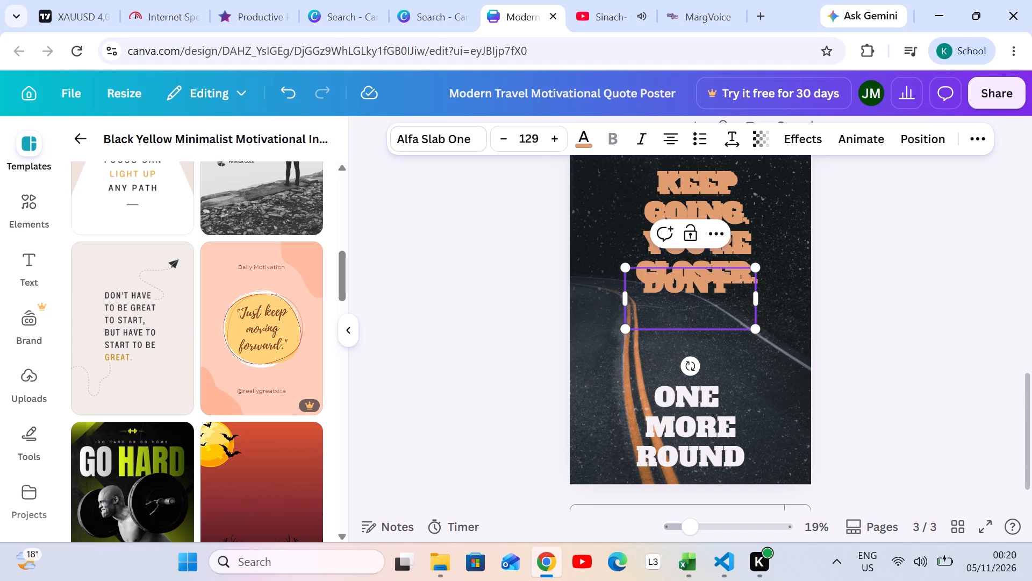
{"action": "key", "text": "t"}
{"action": "type", "text": "HINK"}
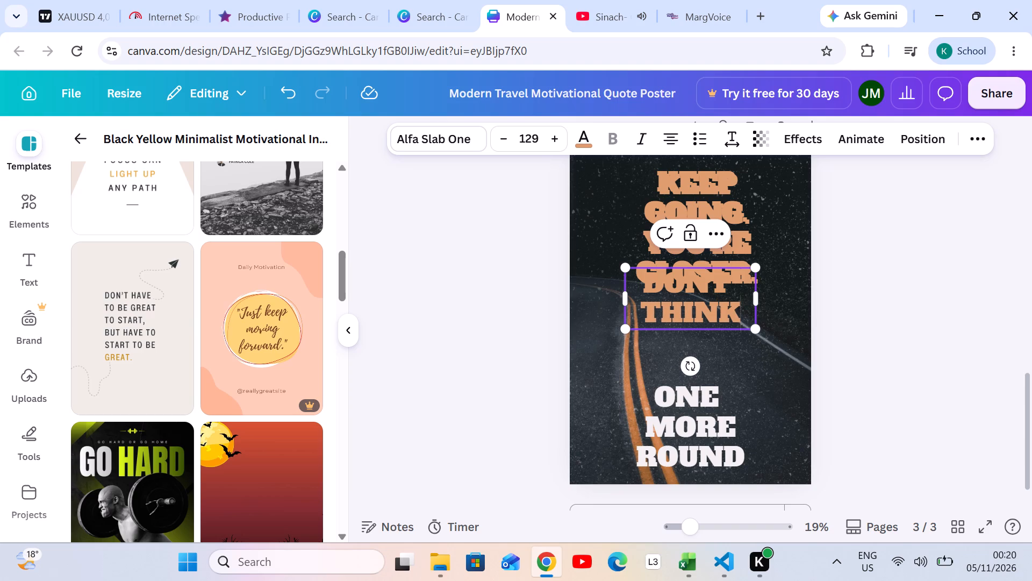
{"action": "key", "text": "Return"}
{"action": "key", "text": "o"}
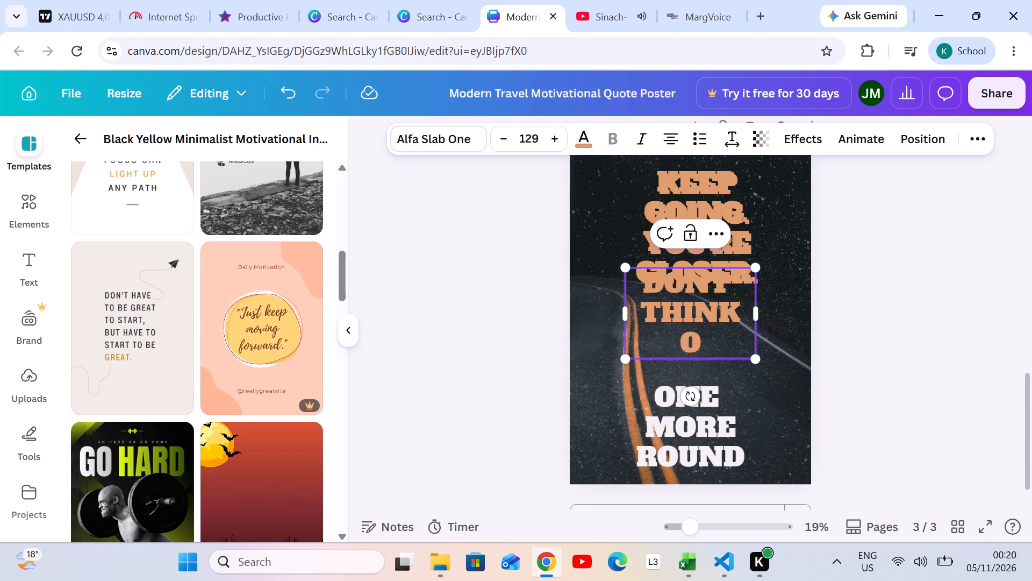
{"action": "key", "text": "f"}
{"action": "key", "text": "Return"}
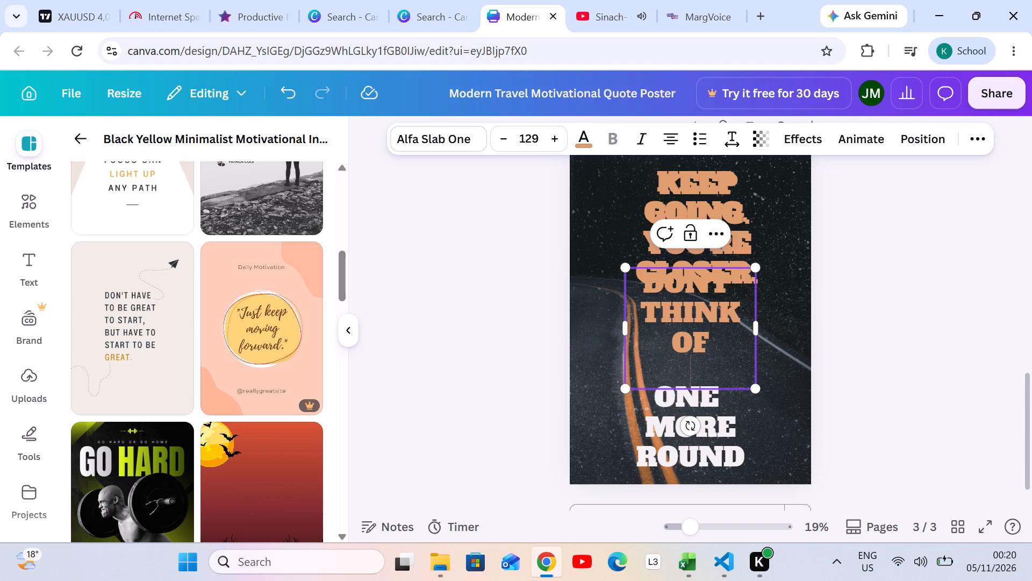
{"action": "type", "text": "QUITT"}
{"action": "type", "text": "ING"}
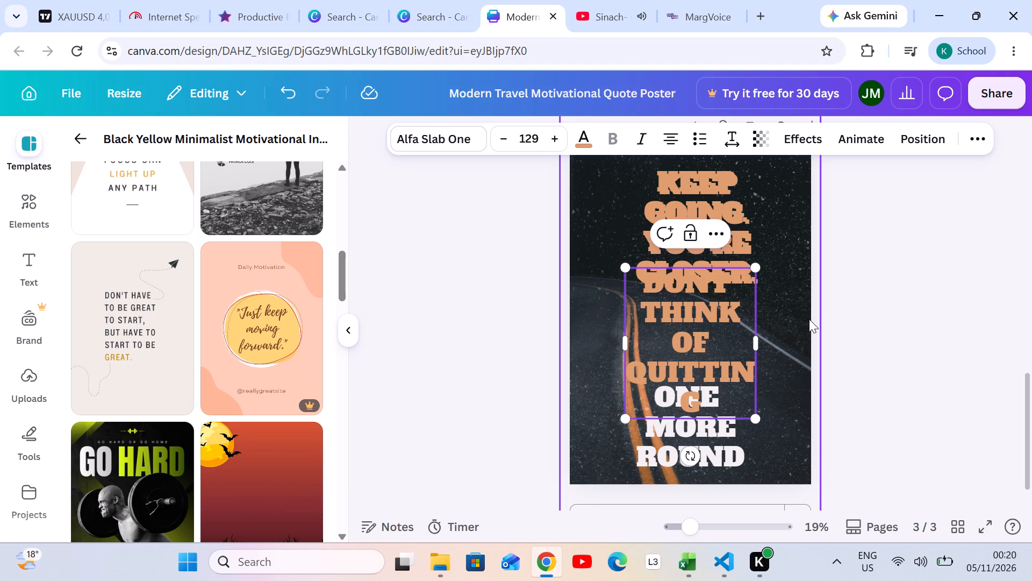
Reduce the font size of "QUITTING" to about 105 and of "THINK" to 112 in the middle text.
{"action": "left_click", "coordinate": [500, 136]}
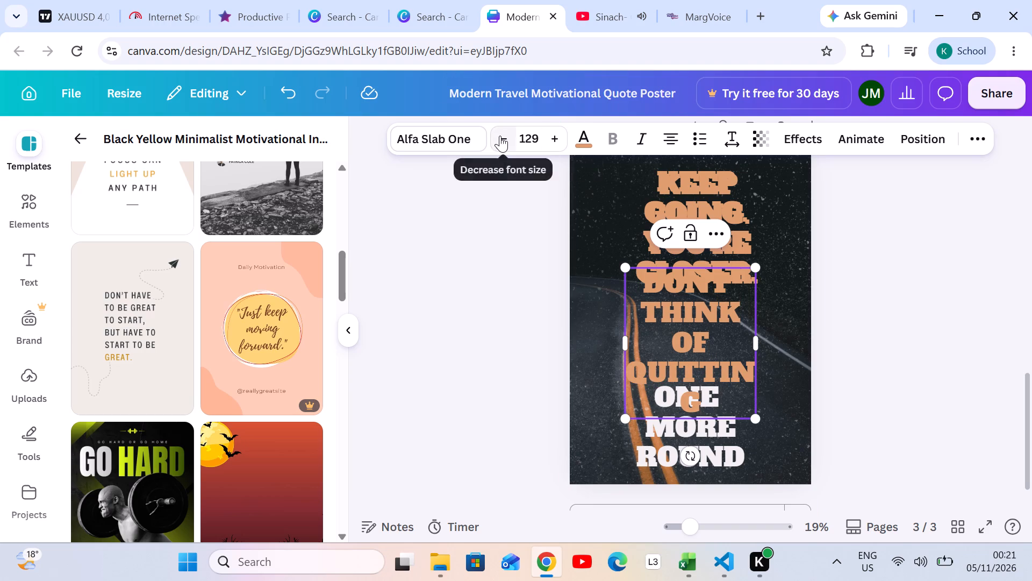
{"action": "double_click", "coordinate": [500, 136]}
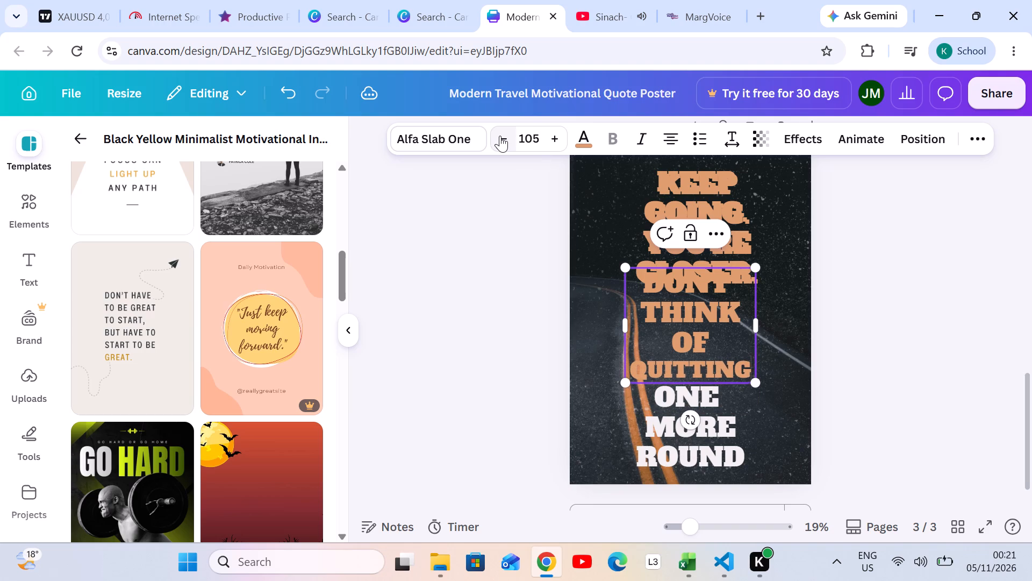
{"action": "left_click", "coordinate": [740, 314]}
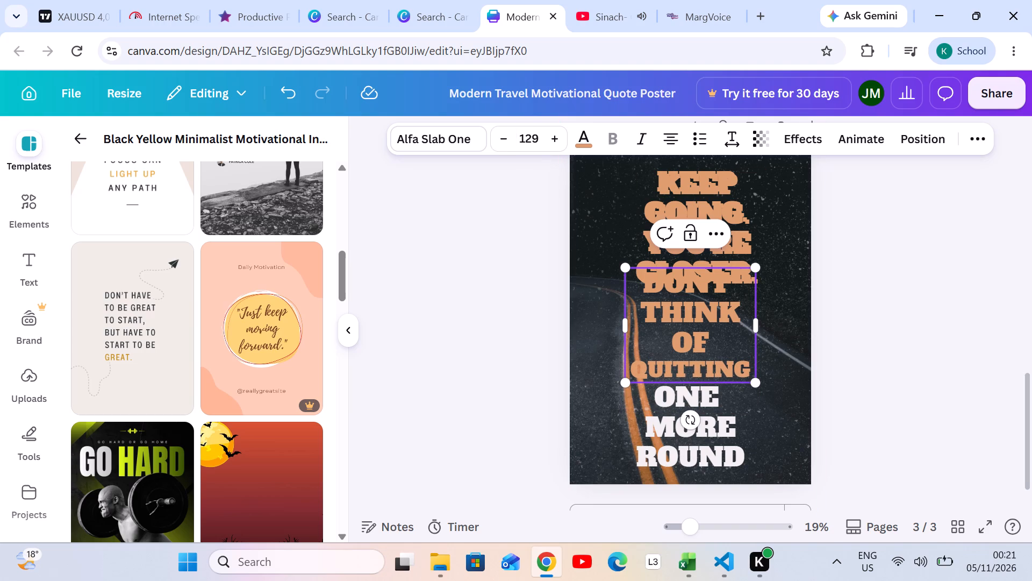
{"action": "double_click", "coordinate": [511, 138]}
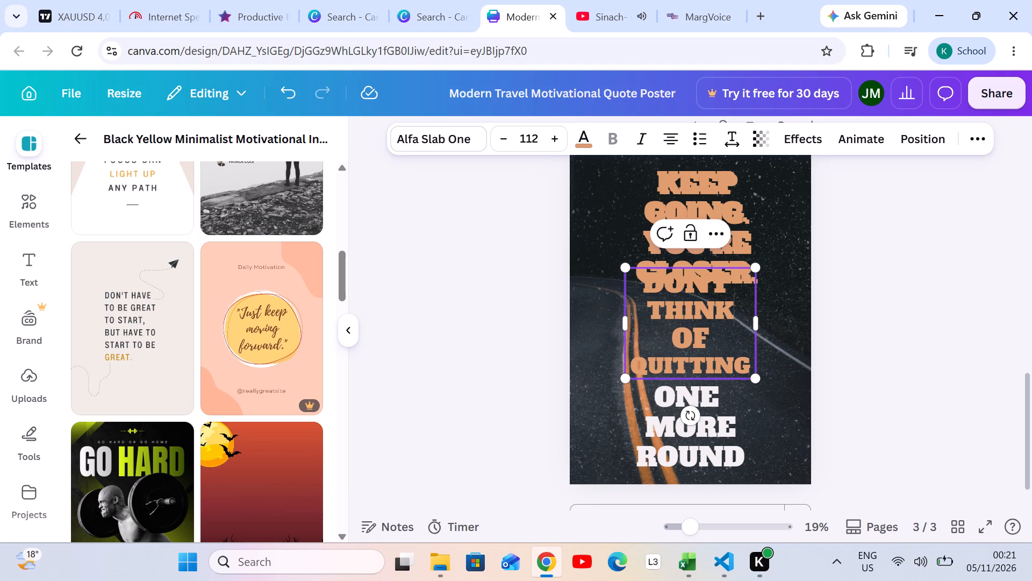
{"action": "left_click_drag", "start_coordinate": [743, 306], "coordinate": [746, 325]}
{"action": "left_click", "coordinate": [852, 314]}
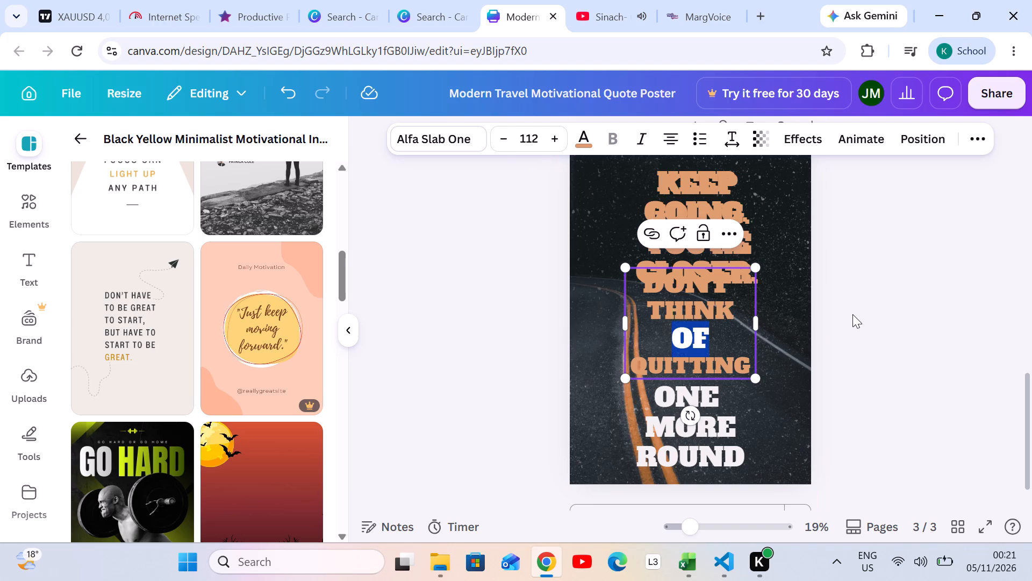
Move the "DONT THINK OF QUITTING" text slightly lower, keeping it centred on the page.
{"action": "left_click_drag", "start_coordinate": [709, 304], "coordinate": [709, 314]}
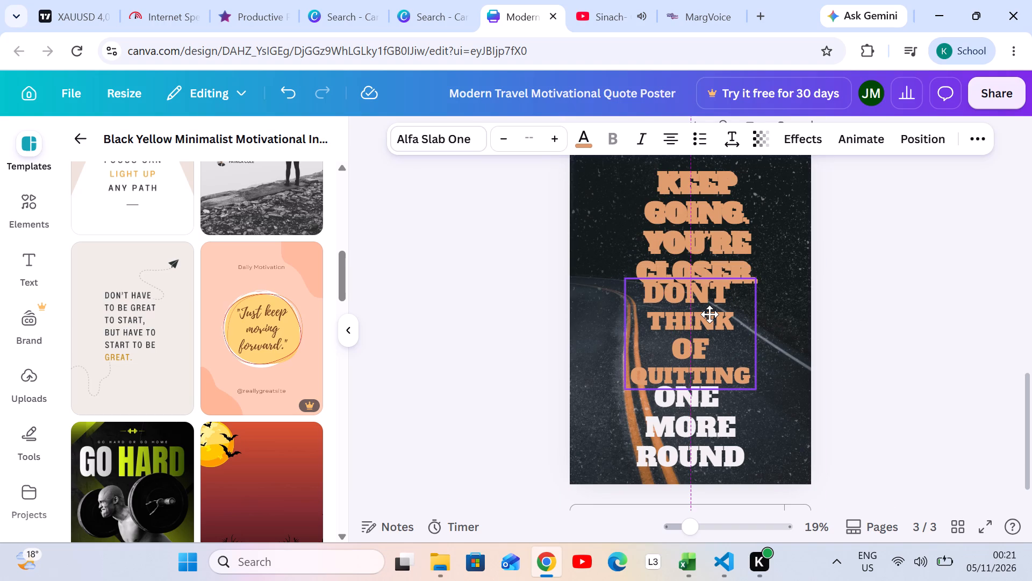
{"action": "left_click_drag", "start_coordinate": [709, 314], "coordinate": [709, 313]}
{"action": "left_click", "coordinate": [789, 343]}
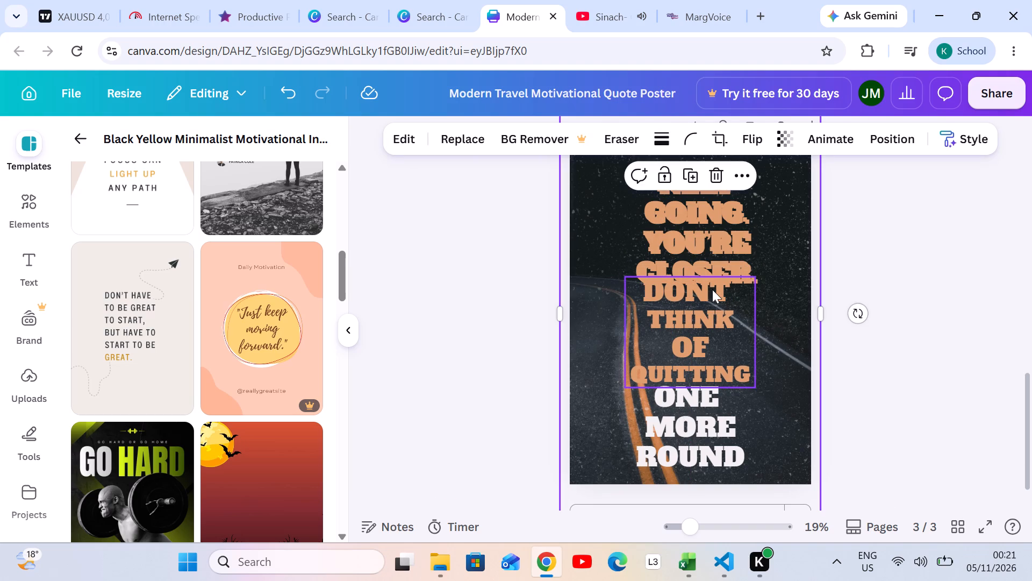
Reduce the font size of "DONT" to 114 and of "OF" to 118 in the middle text.
{"action": "left_click", "coordinate": [712, 289]}
{"action": "left_click", "coordinate": [737, 288]}
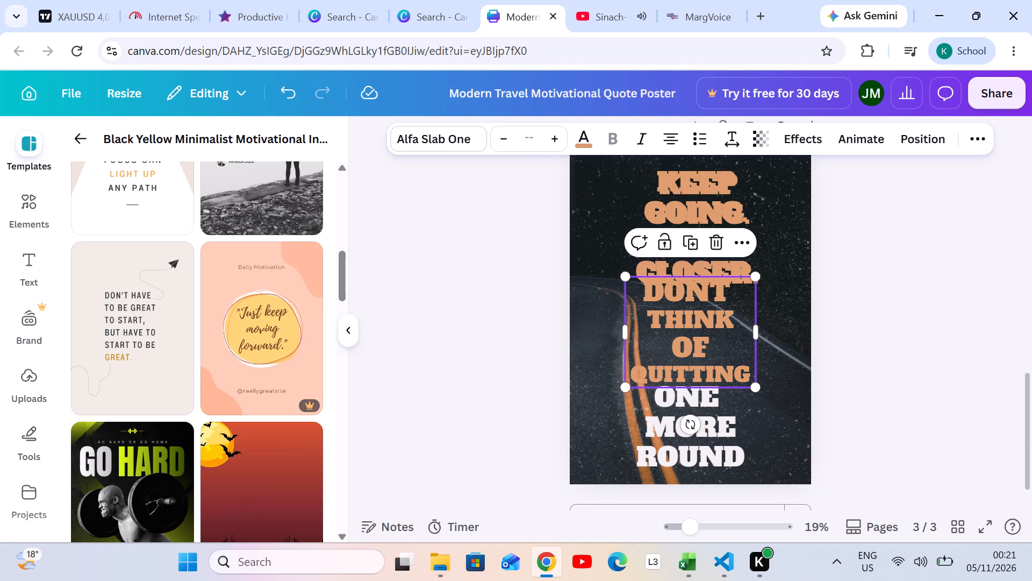
{"action": "double_click", "coordinate": [505, 133]}
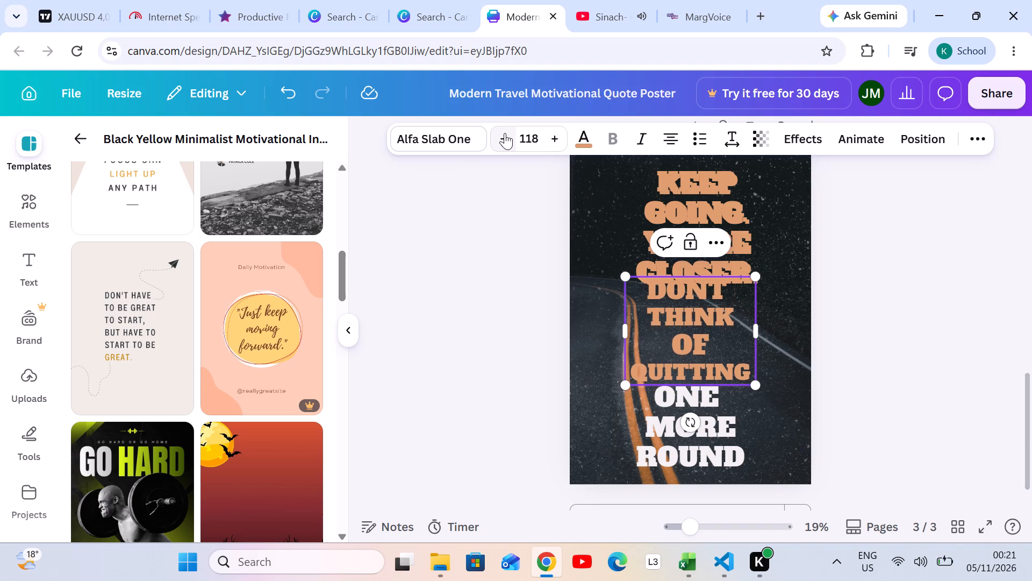
{"action": "double_click", "coordinate": [505, 133]}
{"action": "double_click", "coordinate": [505, 133]}
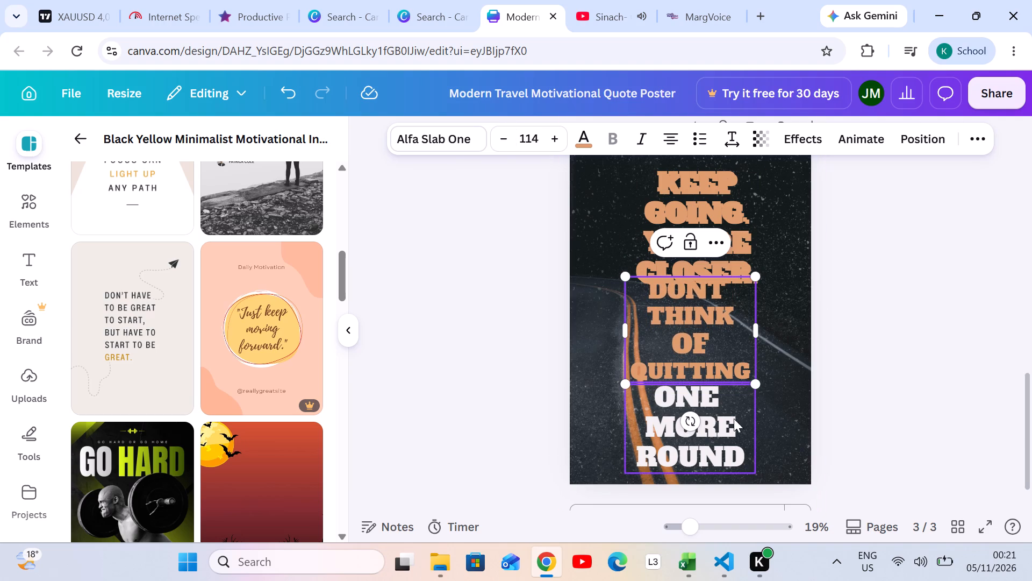
{"action": "left_click", "coordinate": [708, 345]}
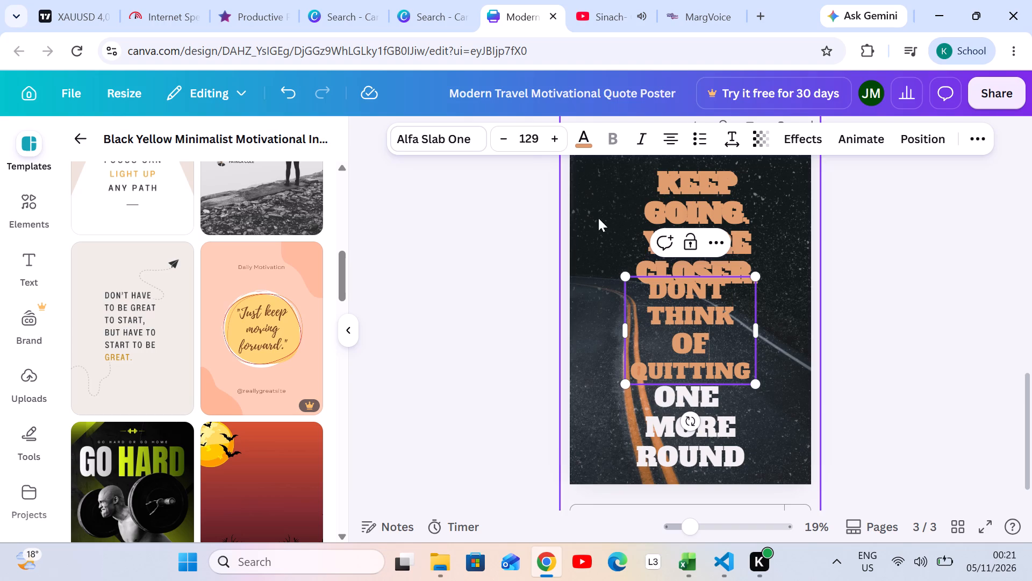
{"action": "triple_click", "coordinate": [511, 132]}
{"action": "triple_click", "coordinate": [511, 132]}
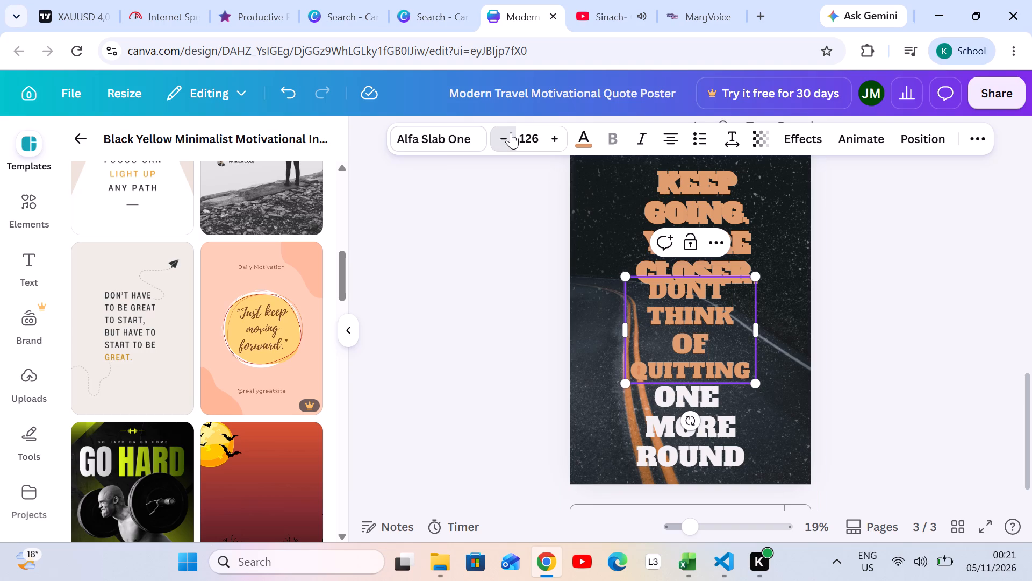
{"action": "triple_click", "coordinate": [511, 132]}
{"action": "triple_click", "coordinate": [511, 132]}
{"action": "double_click", "coordinate": [511, 132]}
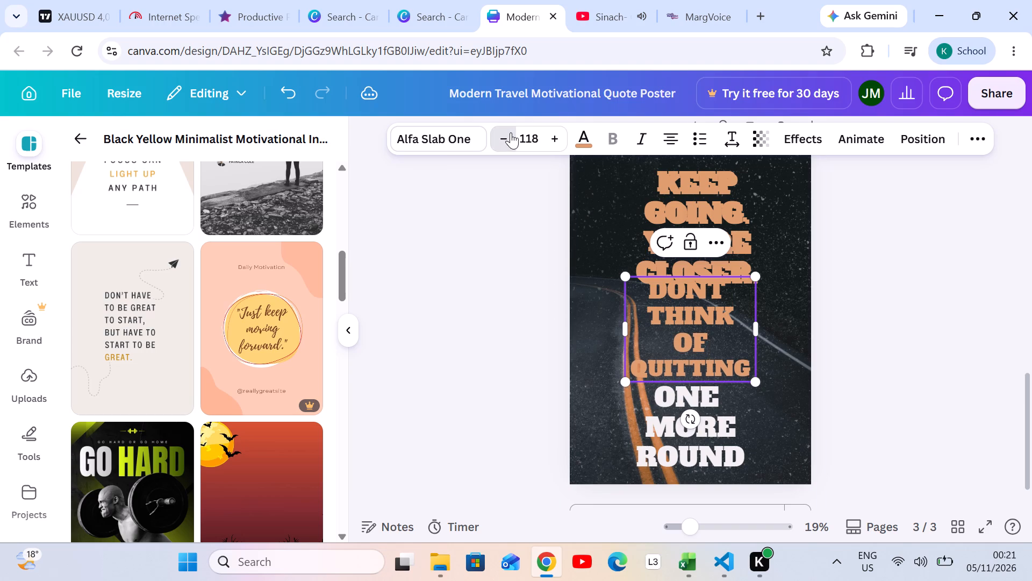
{"action": "left_click", "coordinate": [870, 276]}
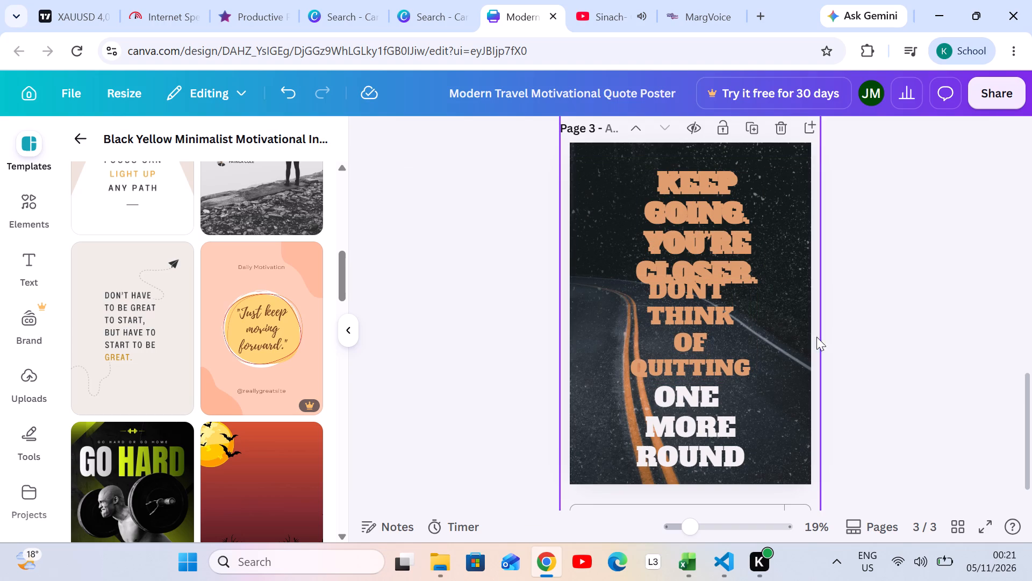
{"action": "left_click", "coordinate": [728, 326]}
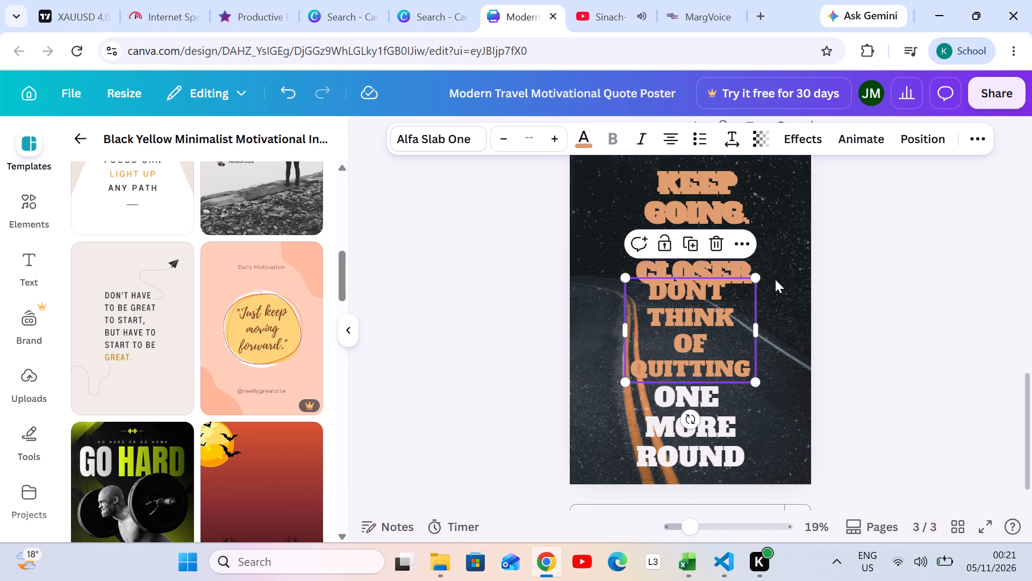
{"action": "left_click", "coordinate": [850, 259]}
Pull the duplicate "KEEP GOING. YOU'RE CLOSER." text off the original it overlaps and delete it.
{"action": "left_click_drag", "start_coordinate": [708, 208], "coordinate": [707, 203]}
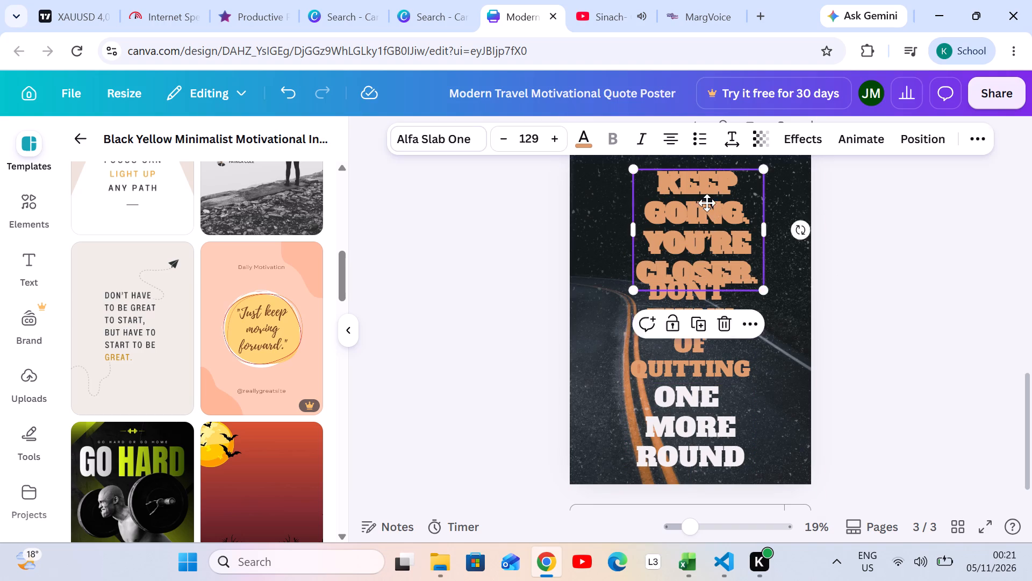
{"action": "left_click_drag", "start_coordinate": [707, 203], "coordinate": [630, 235]}
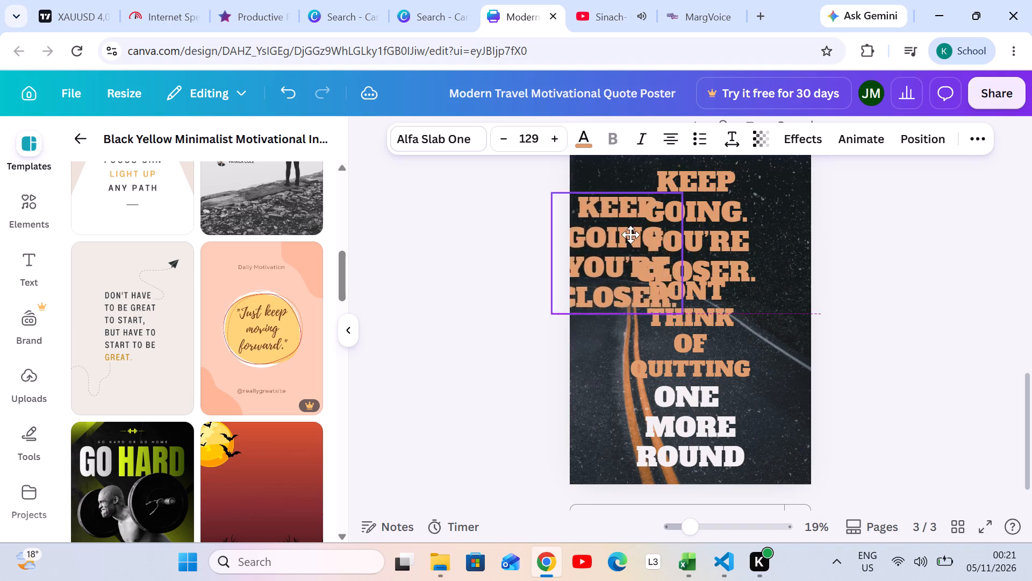
{"action": "left_click_drag", "start_coordinate": [630, 235], "coordinate": [805, 282]}
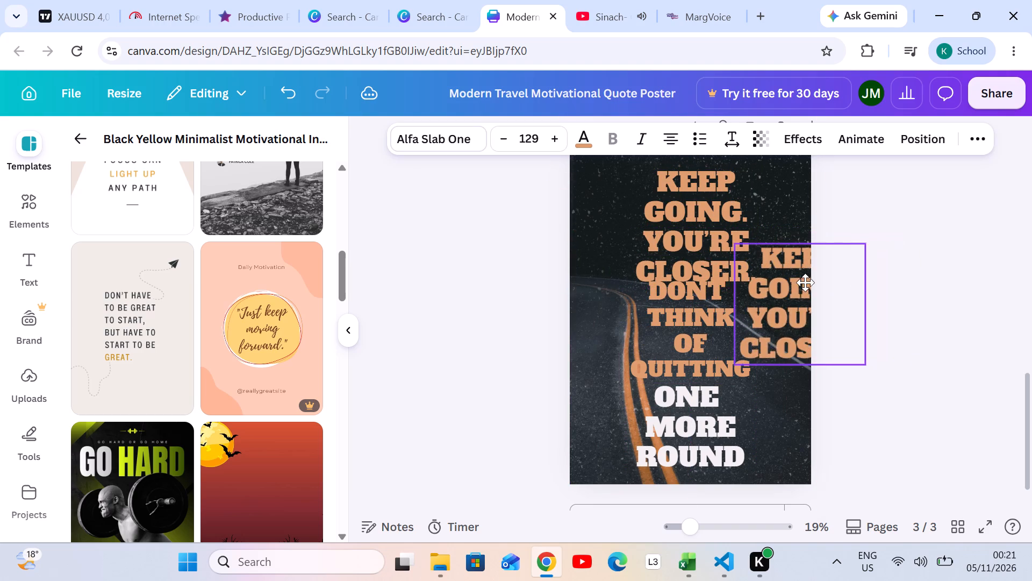
{"action": "left_click_drag", "start_coordinate": [805, 282], "coordinate": [778, 274]}
{"action": "left_click", "coordinate": [798, 196]}
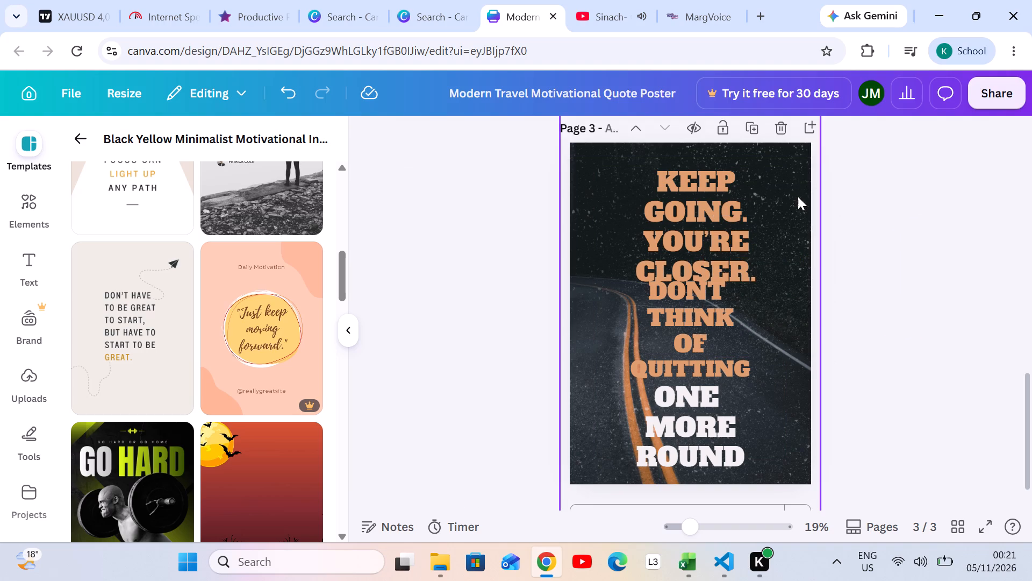
Move the "KEEP GOING. YOU'RE CLOSER." text up, clear of the middle text, and centre it horizontally on the page.
{"action": "left_click", "coordinate": [699, 304]}
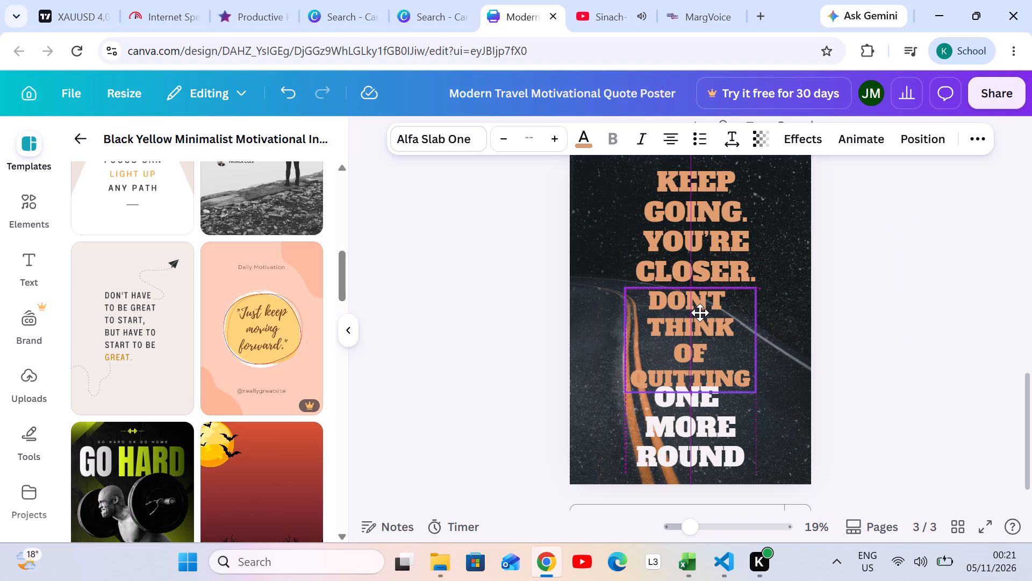
{"action": "left_click_drag", "start_coordinate": [701, 190], "coordinate": [694, 178]}
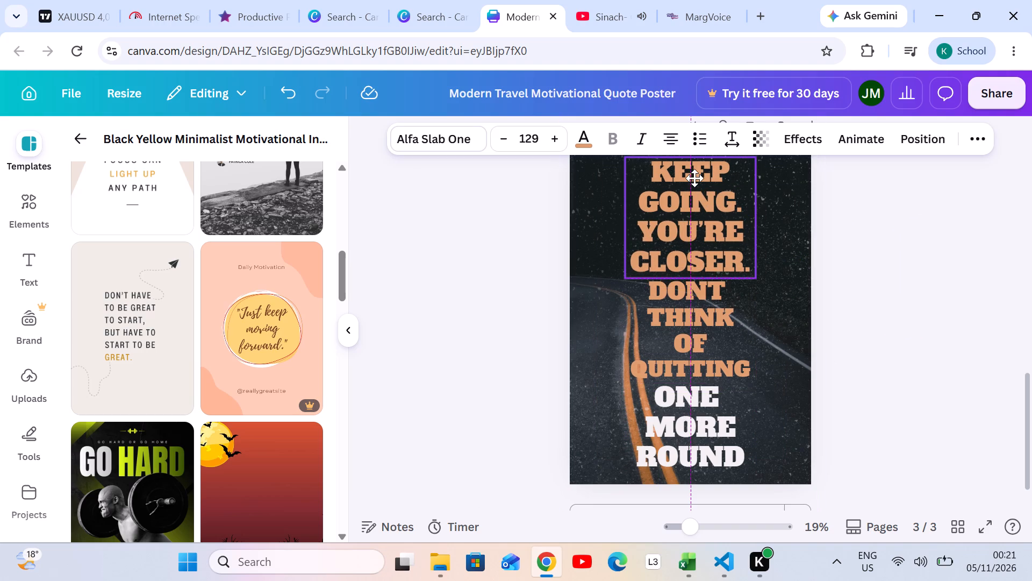
{"action": "left_click_drag", "start_coordinate": [694, 178], "coordinate": [692, 175]}
{"action": "left_click", "coordinate": [863, 301]}
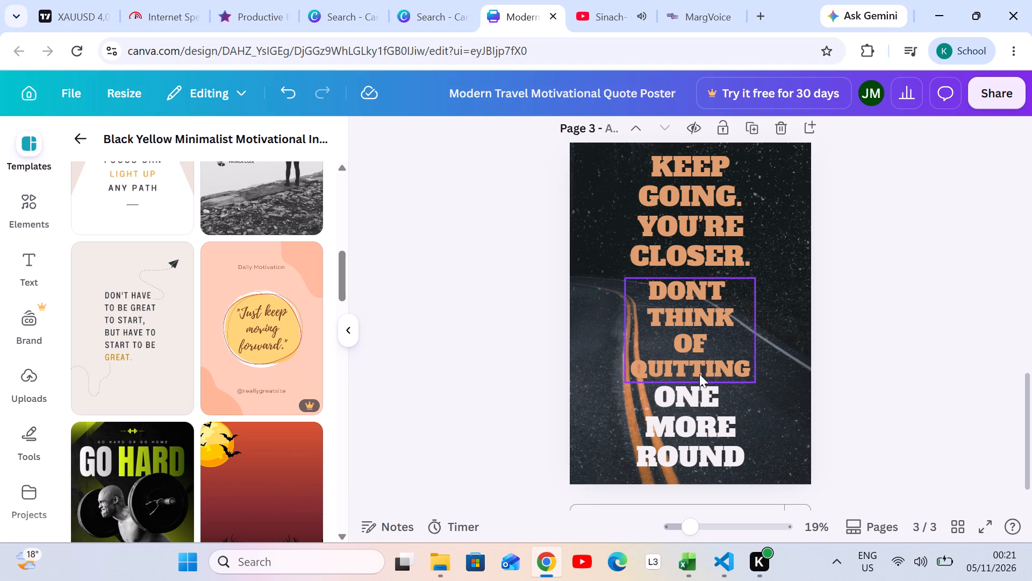
Change the text colour of "DONT THINK OF QUITTING" to white.
{"action": "left_click", "coordinate": [681, 339]}
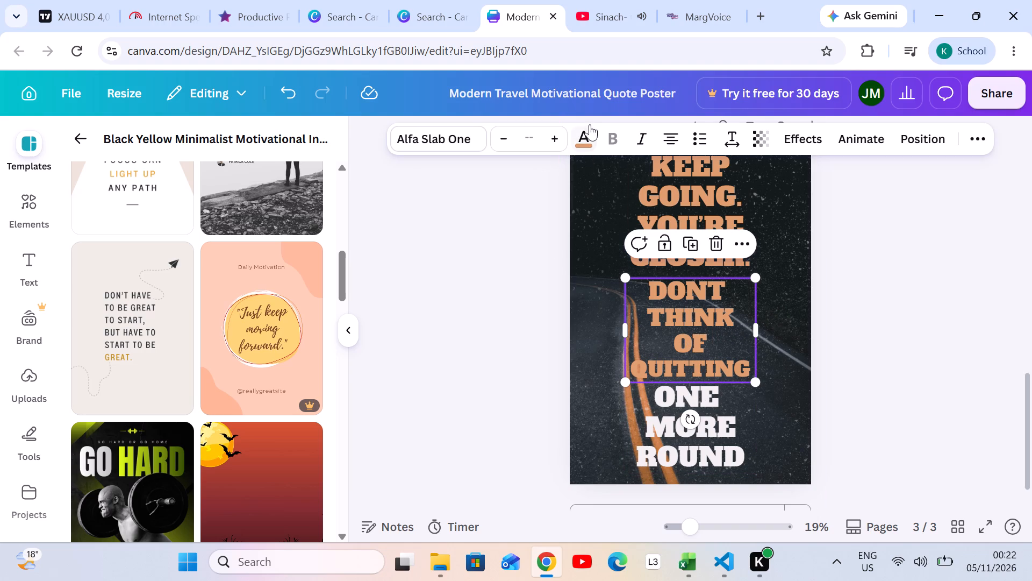
{"action": "left_click", "coordinate": [590, 124]}
{"action": "left_click", "coordinate": [584, 135]}
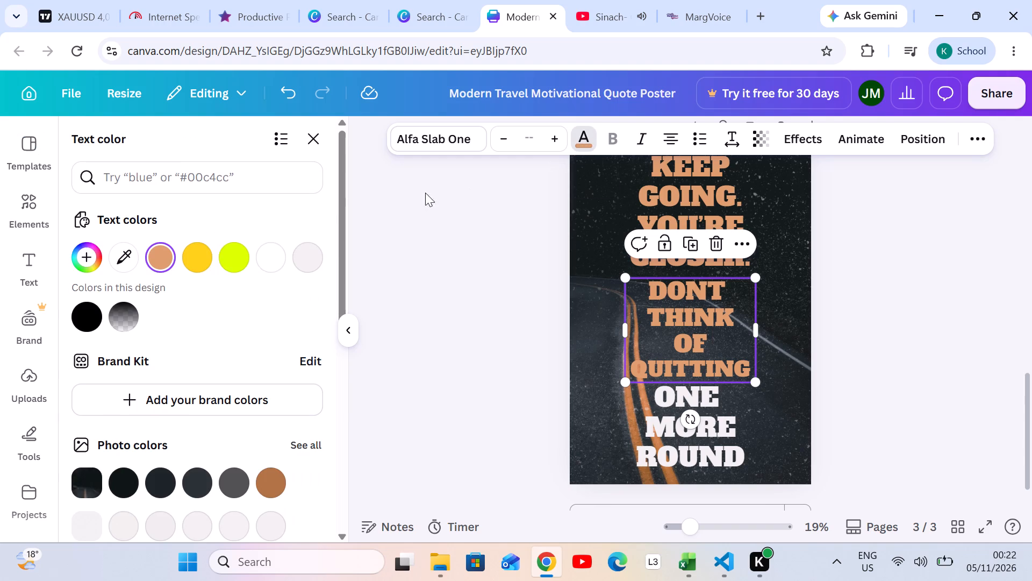
{"action": "left_click", "coordinate": [273, 263]}
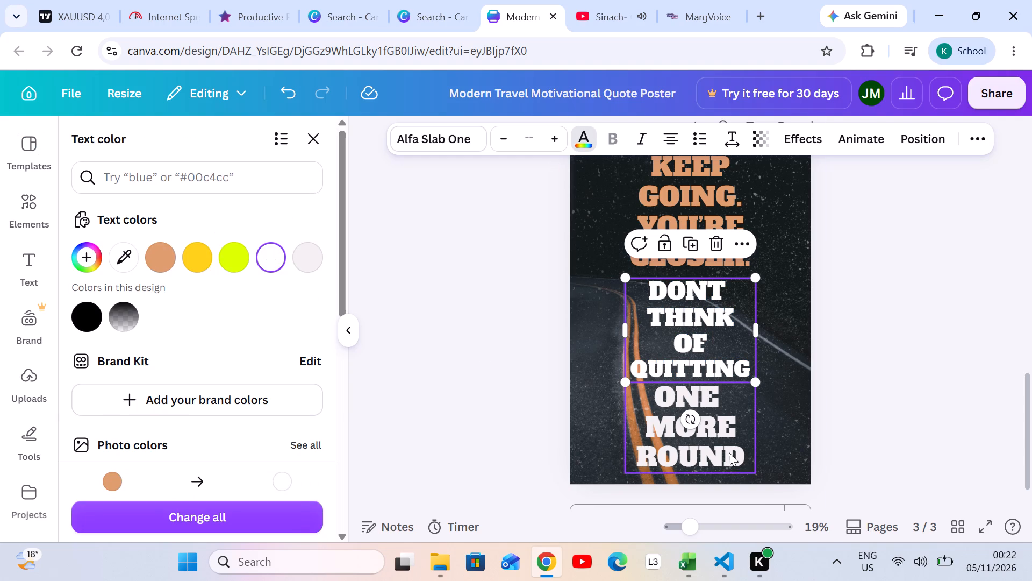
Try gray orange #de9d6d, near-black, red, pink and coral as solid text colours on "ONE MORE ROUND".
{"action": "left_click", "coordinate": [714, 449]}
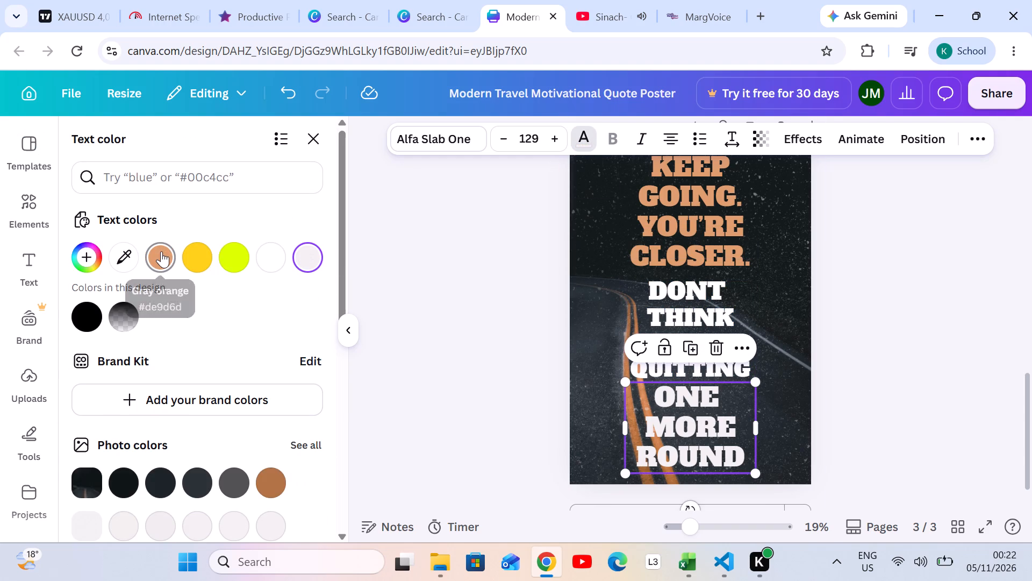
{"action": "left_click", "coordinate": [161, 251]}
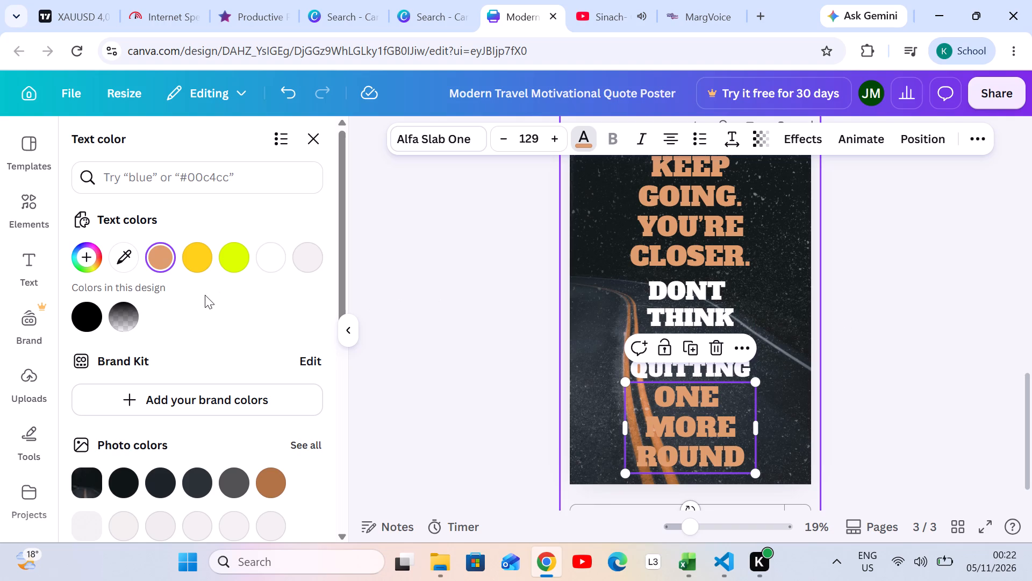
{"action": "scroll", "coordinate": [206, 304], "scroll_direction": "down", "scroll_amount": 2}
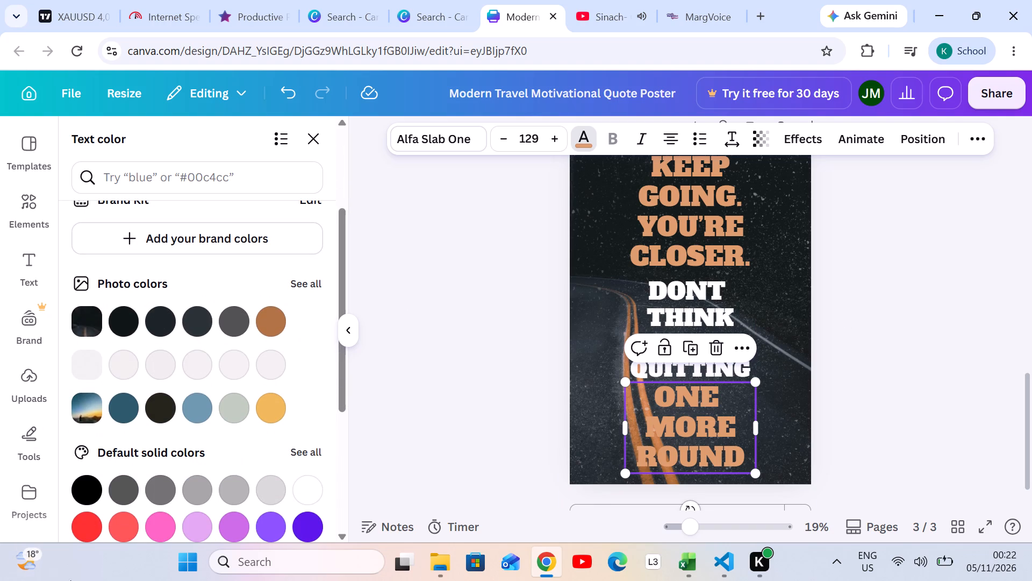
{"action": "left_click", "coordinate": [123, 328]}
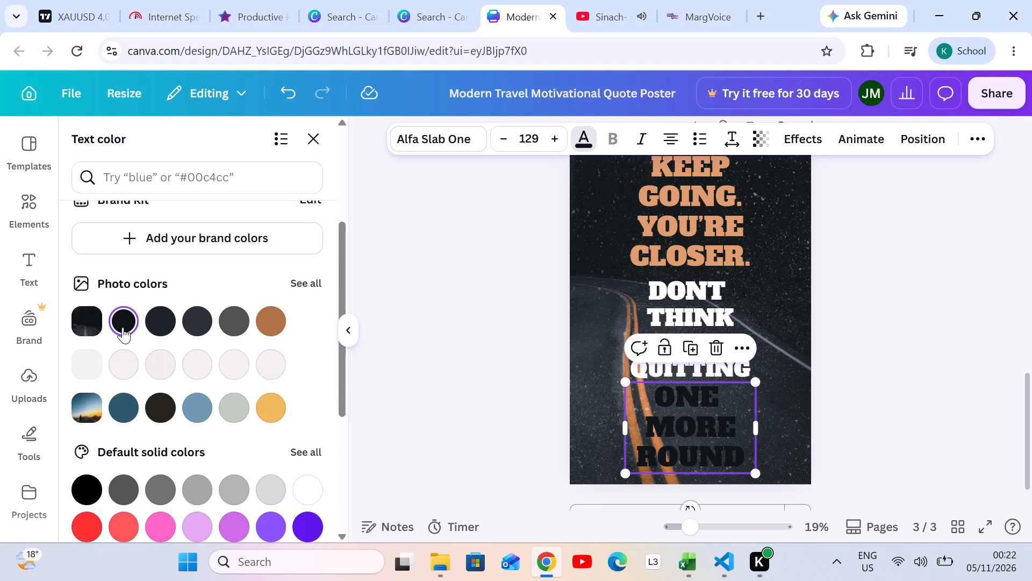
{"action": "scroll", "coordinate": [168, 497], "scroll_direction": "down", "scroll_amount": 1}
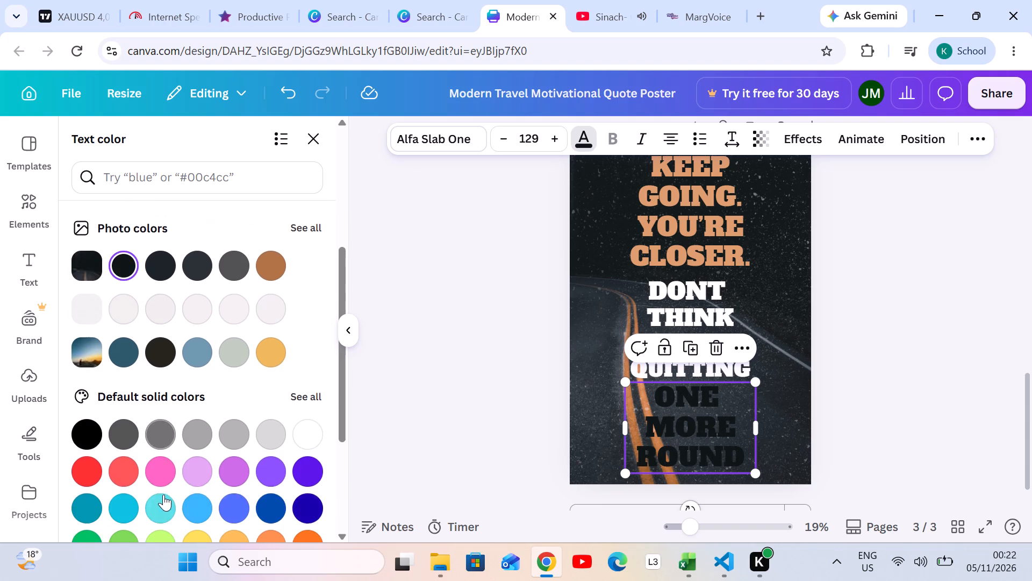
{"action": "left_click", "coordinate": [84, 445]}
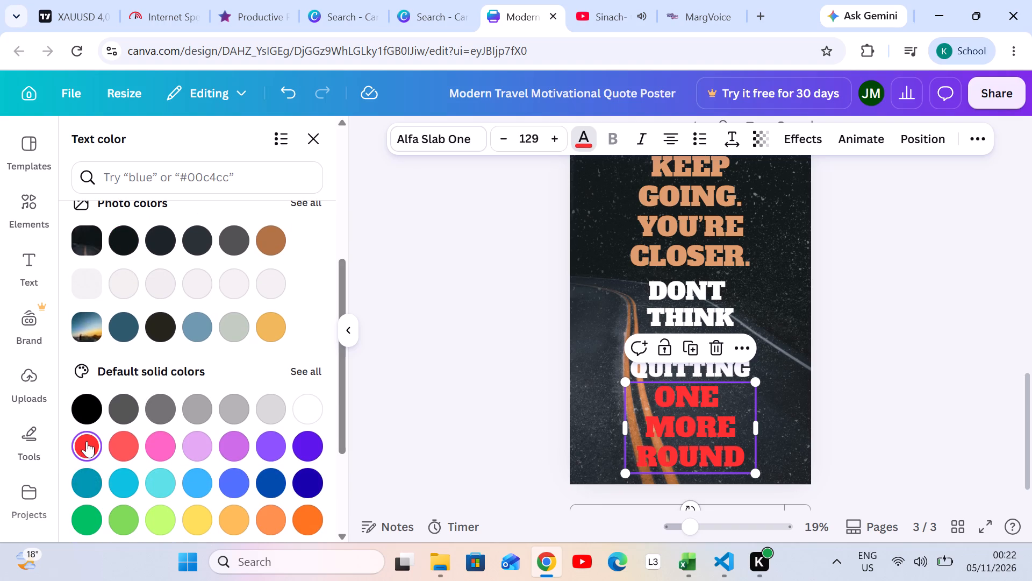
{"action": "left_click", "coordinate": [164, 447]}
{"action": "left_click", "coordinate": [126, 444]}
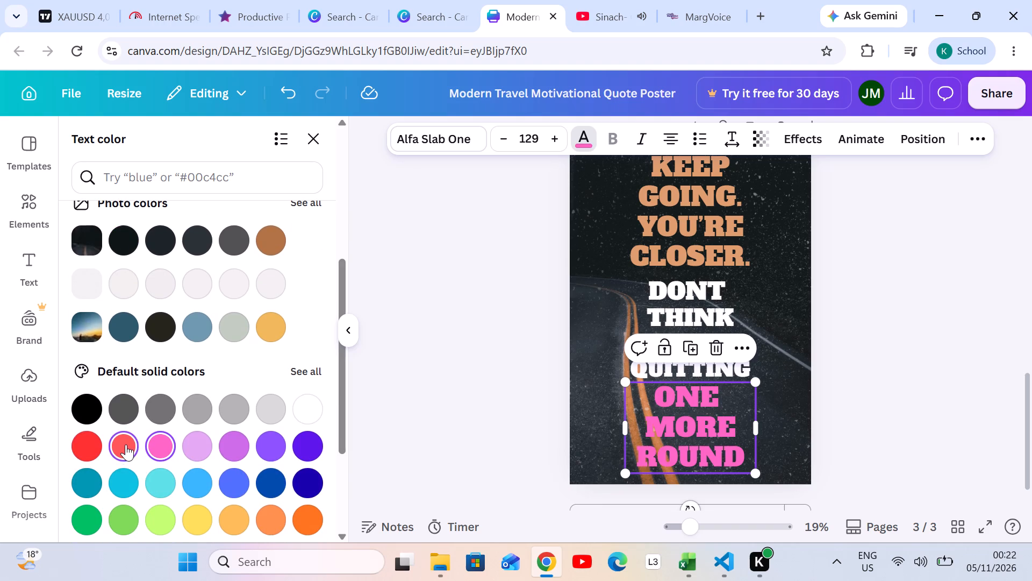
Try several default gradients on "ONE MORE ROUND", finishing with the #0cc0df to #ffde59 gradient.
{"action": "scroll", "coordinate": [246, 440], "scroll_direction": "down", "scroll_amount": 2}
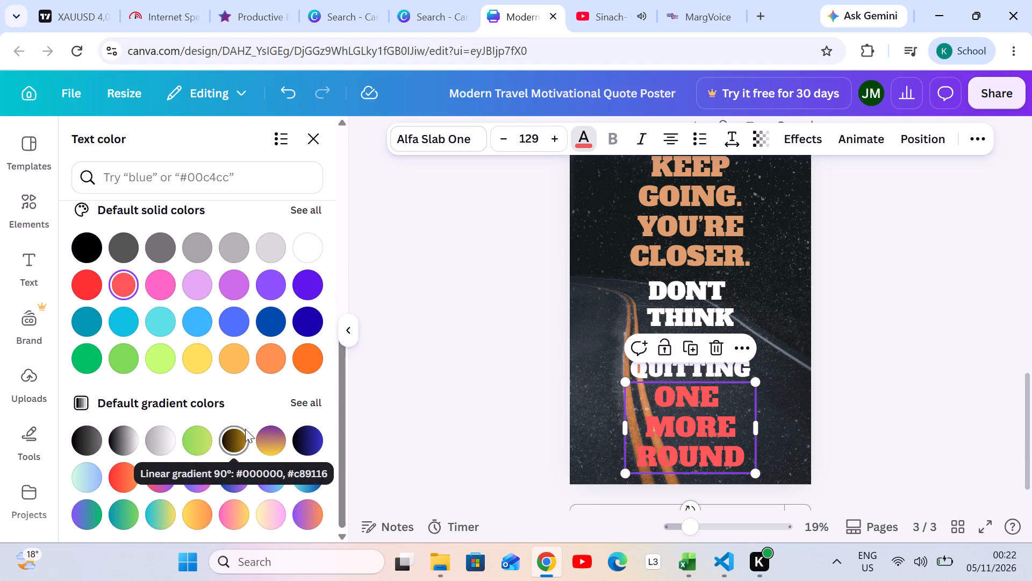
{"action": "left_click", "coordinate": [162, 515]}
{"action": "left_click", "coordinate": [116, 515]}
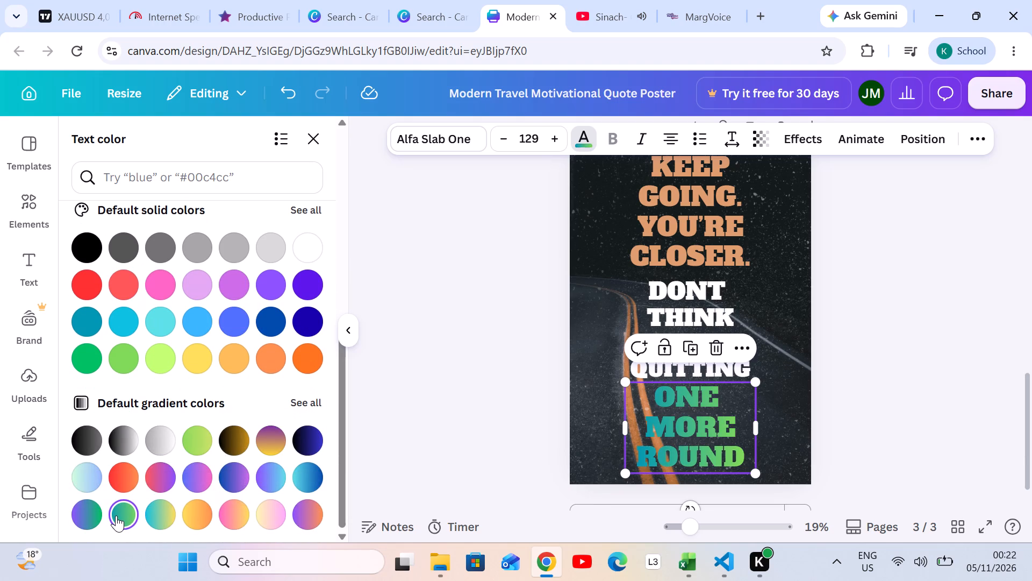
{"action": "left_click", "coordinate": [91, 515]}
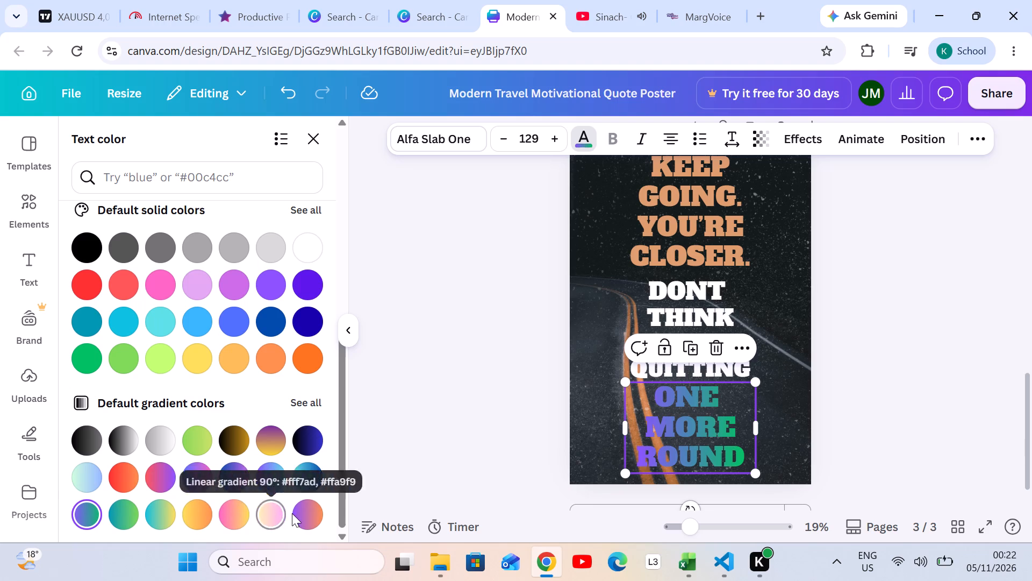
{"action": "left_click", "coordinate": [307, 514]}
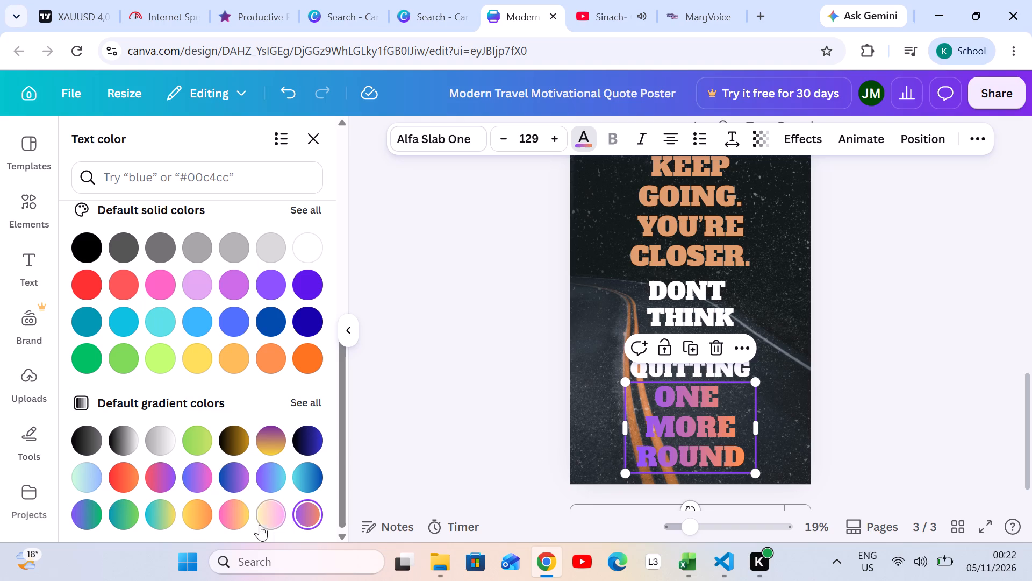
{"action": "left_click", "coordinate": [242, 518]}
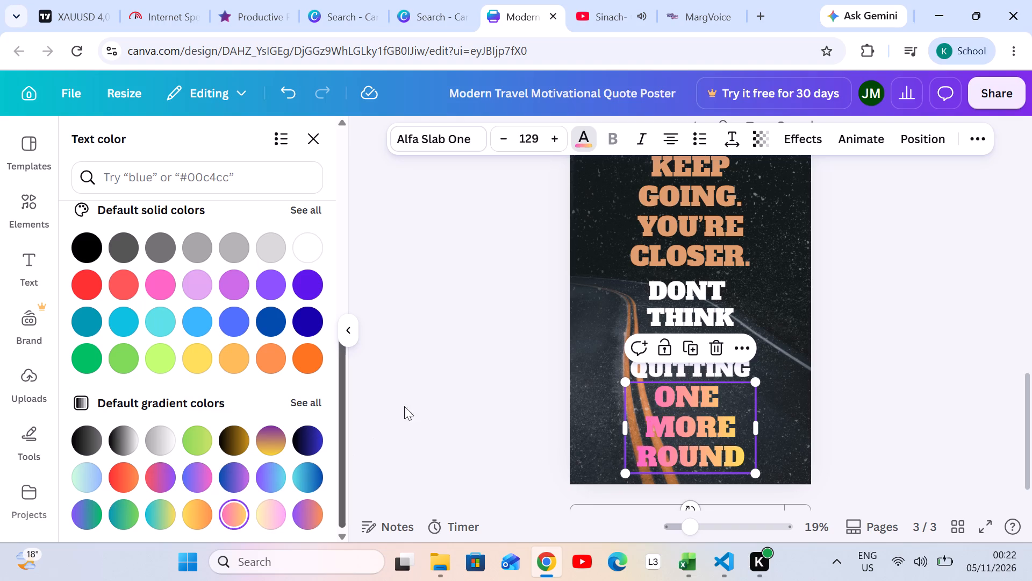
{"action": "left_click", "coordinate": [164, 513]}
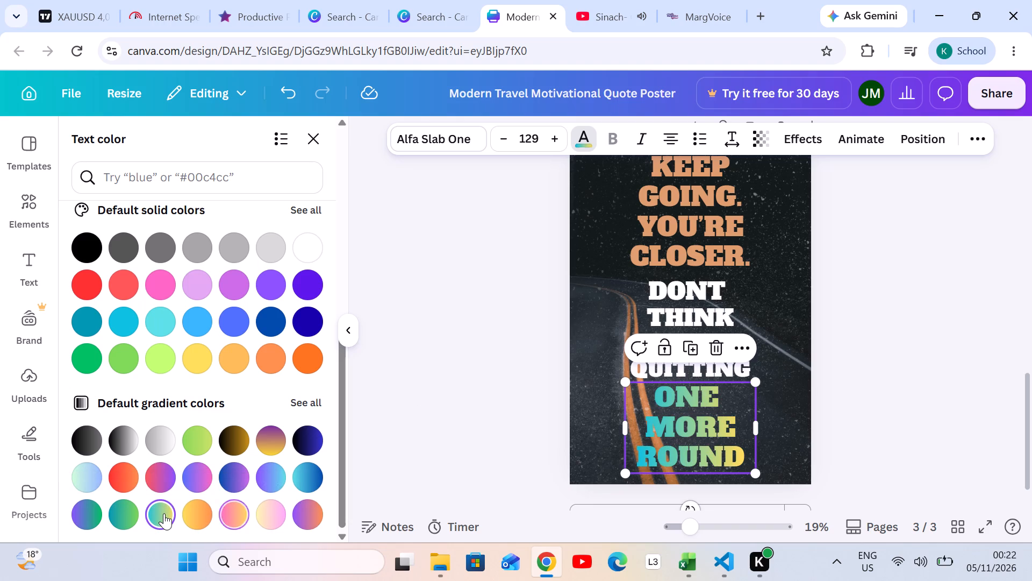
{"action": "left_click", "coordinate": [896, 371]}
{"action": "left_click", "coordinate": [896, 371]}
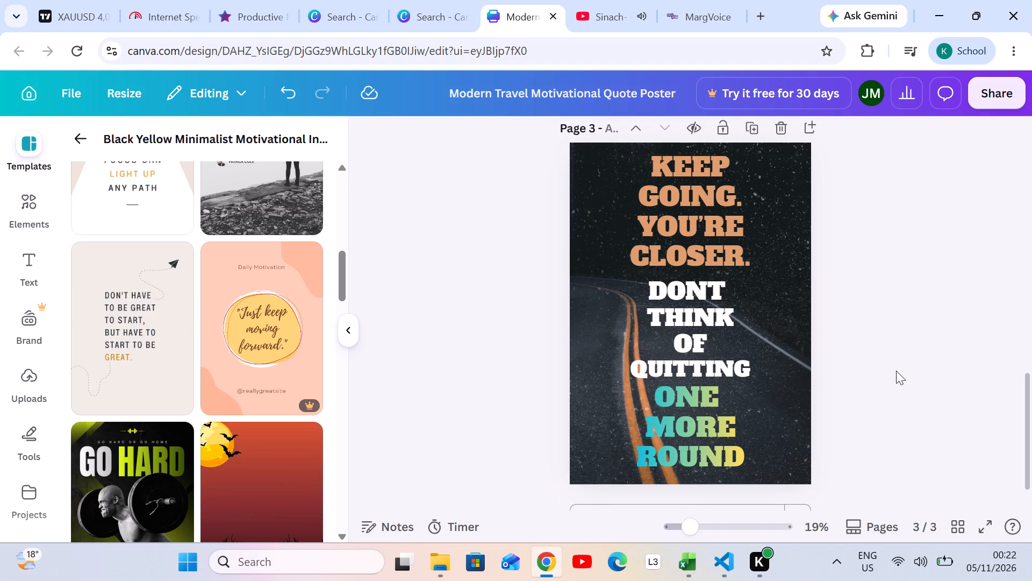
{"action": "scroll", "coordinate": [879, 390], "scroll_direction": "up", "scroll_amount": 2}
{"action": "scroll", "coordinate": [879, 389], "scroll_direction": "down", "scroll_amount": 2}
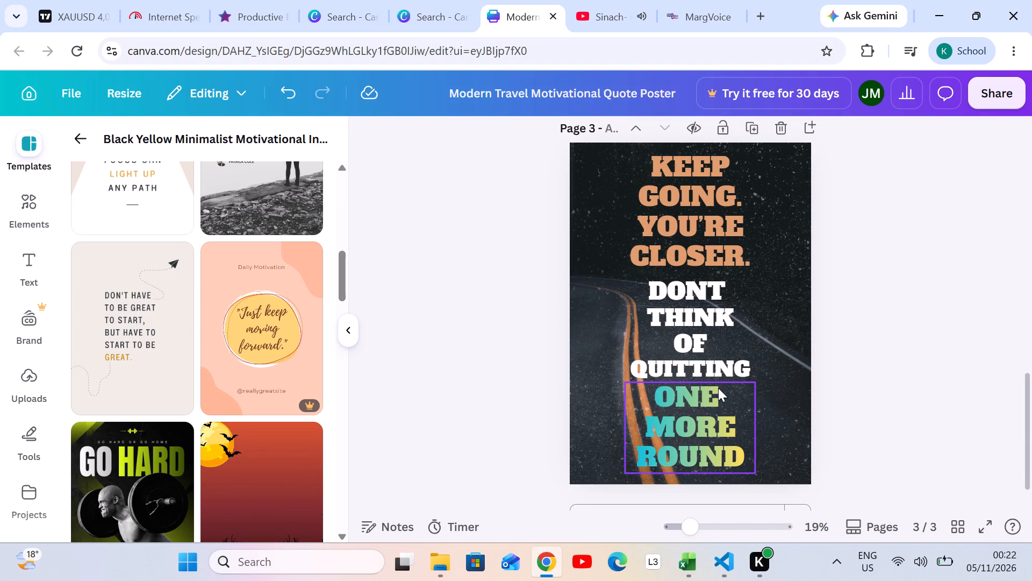
Recolour "ONE MORE ROUND" with the gray orange photo colour #b27345.
{"action": "left_click", "coordinate": [679, 426]}
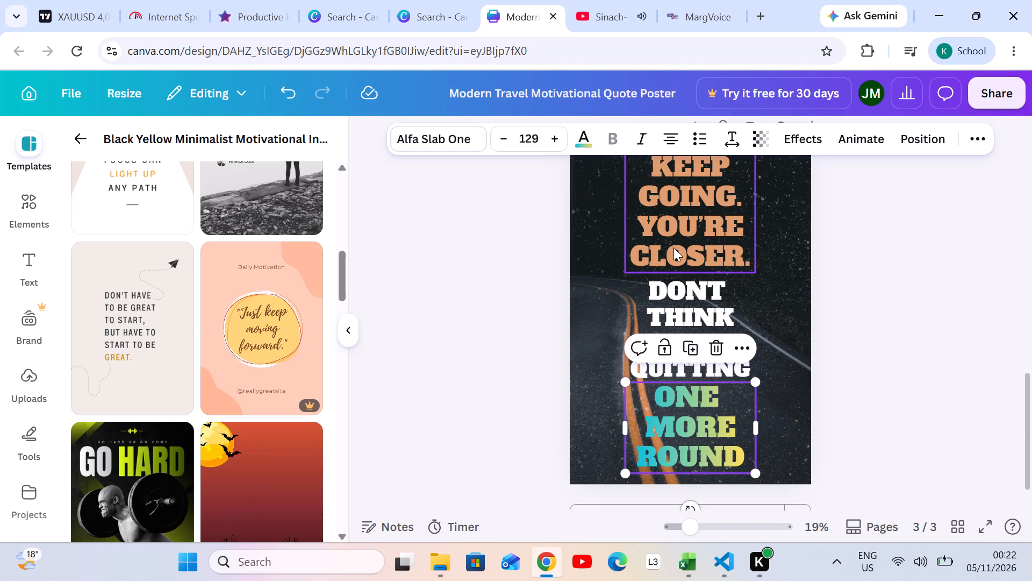
{"action": "left_click", "coordinate": [591, 136]}
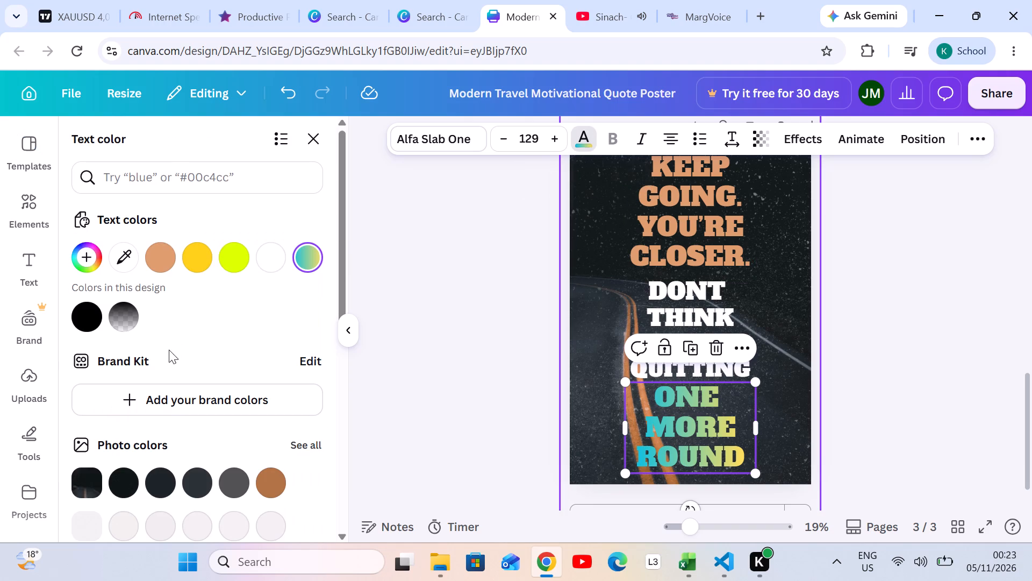
{"action": "left_click", "coordinate": [274, 491]}
{"action": "left_click", "coordinate": [912, 372]}
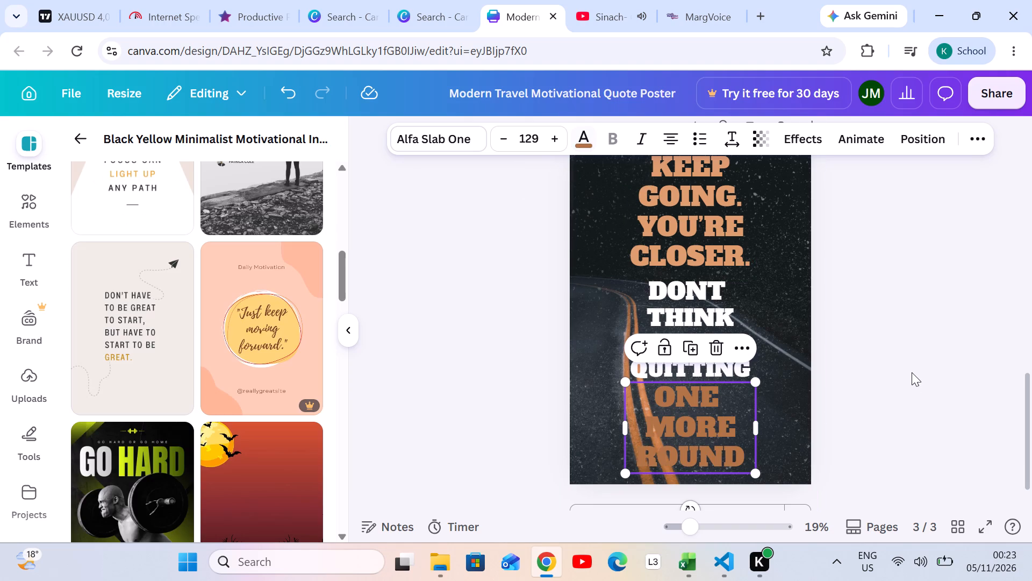
{"action": "left_click", "coordinate": [912, 372]}
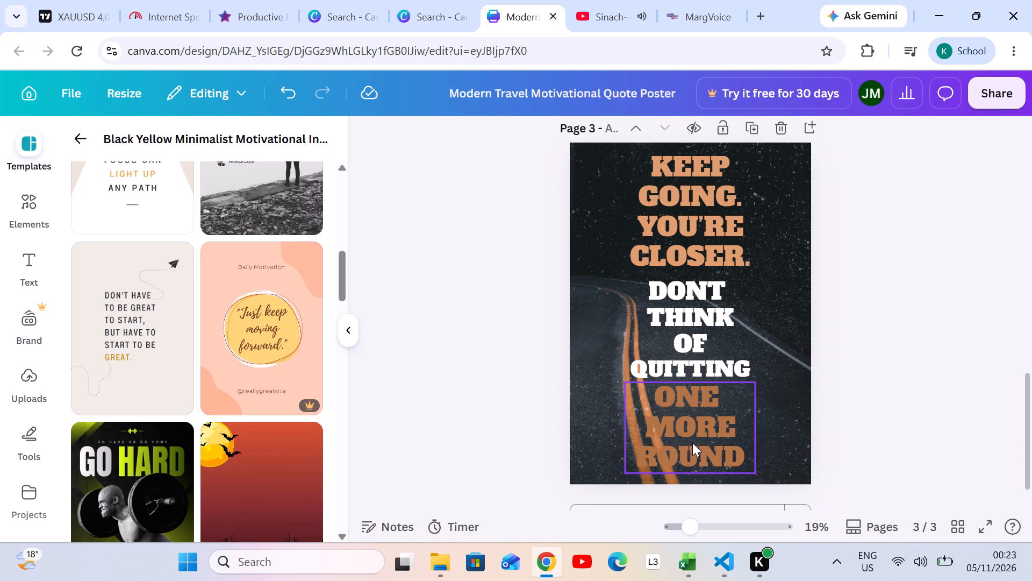
{"action": "left_click", "coordinate": [864, 359]}
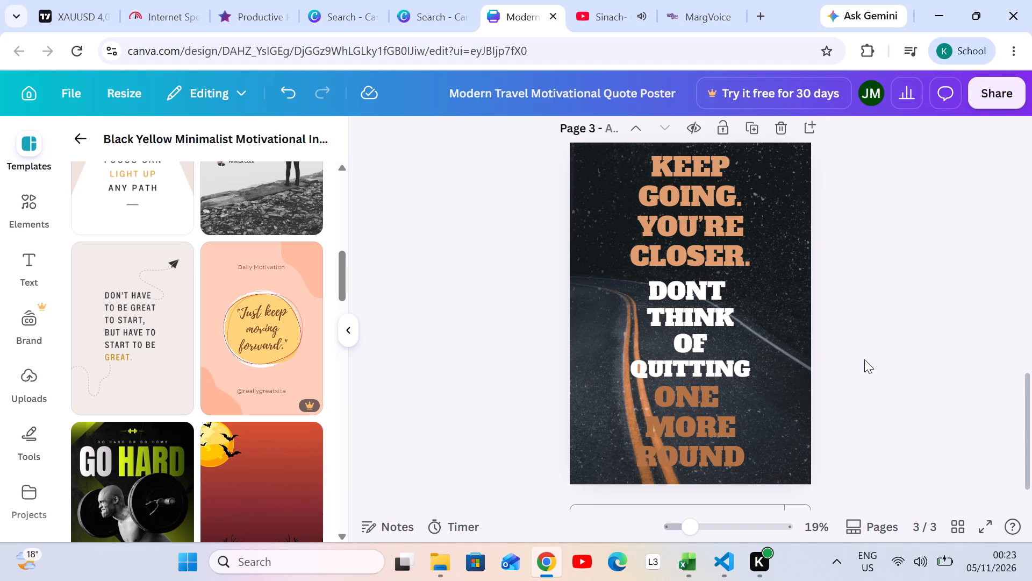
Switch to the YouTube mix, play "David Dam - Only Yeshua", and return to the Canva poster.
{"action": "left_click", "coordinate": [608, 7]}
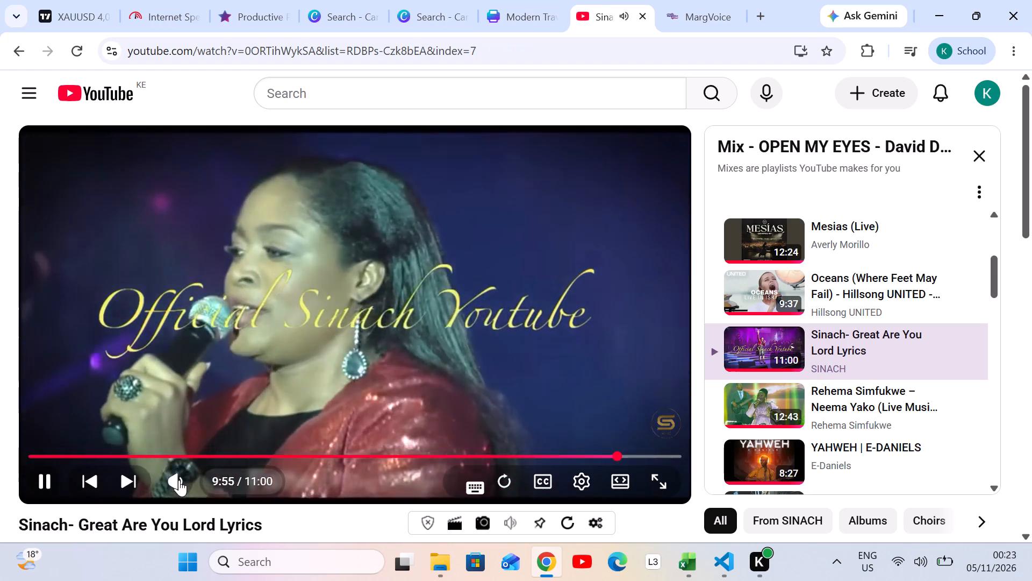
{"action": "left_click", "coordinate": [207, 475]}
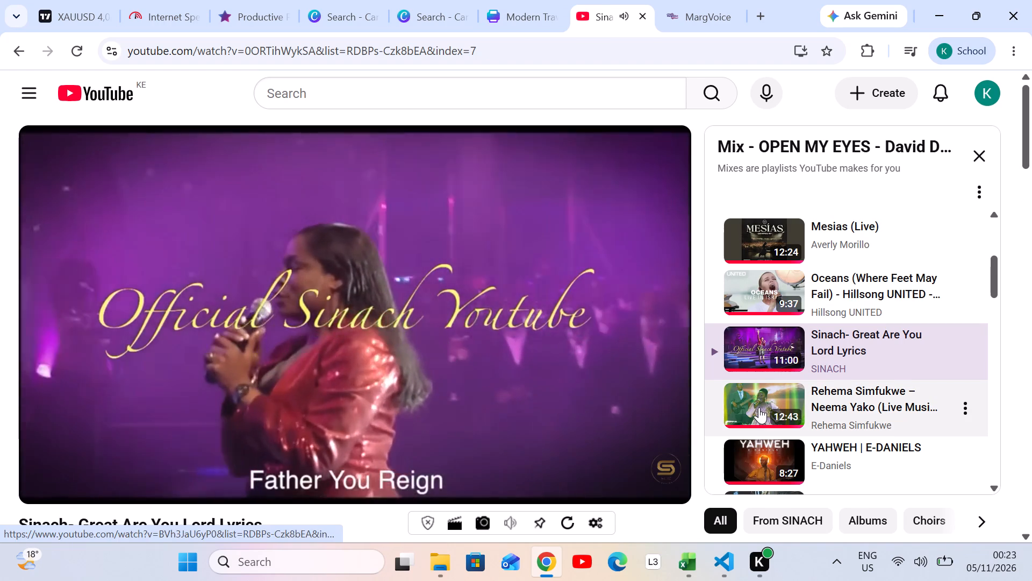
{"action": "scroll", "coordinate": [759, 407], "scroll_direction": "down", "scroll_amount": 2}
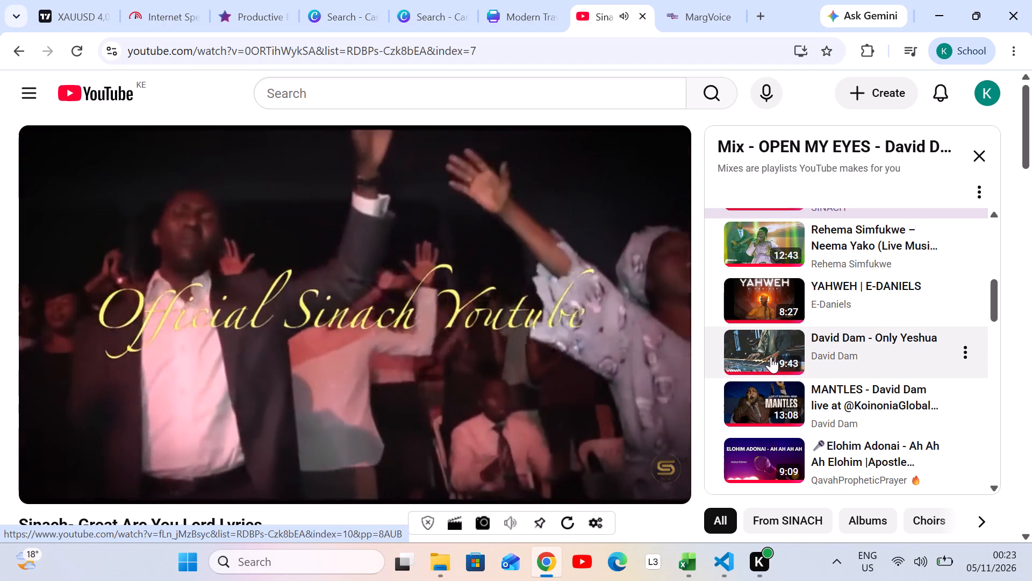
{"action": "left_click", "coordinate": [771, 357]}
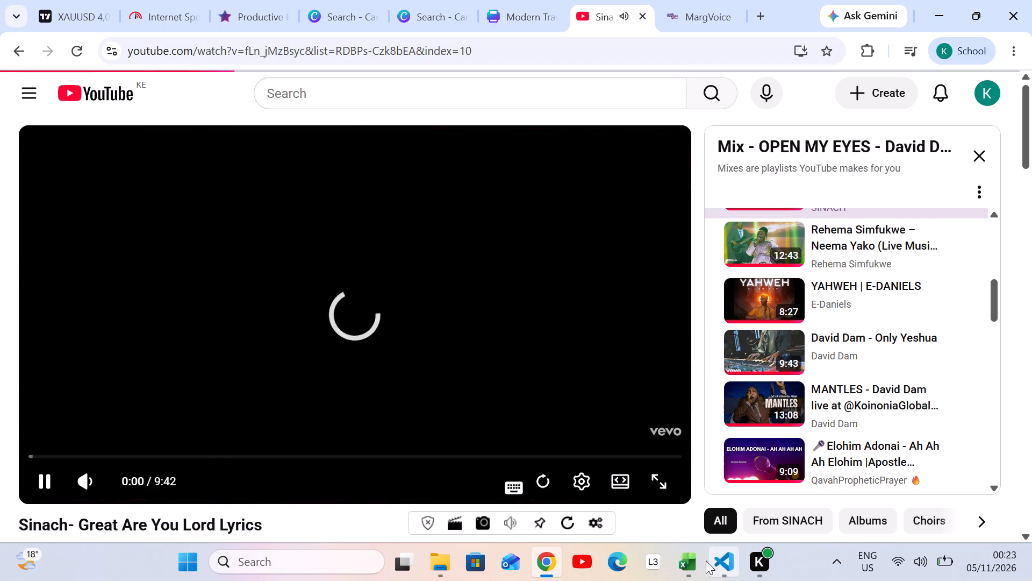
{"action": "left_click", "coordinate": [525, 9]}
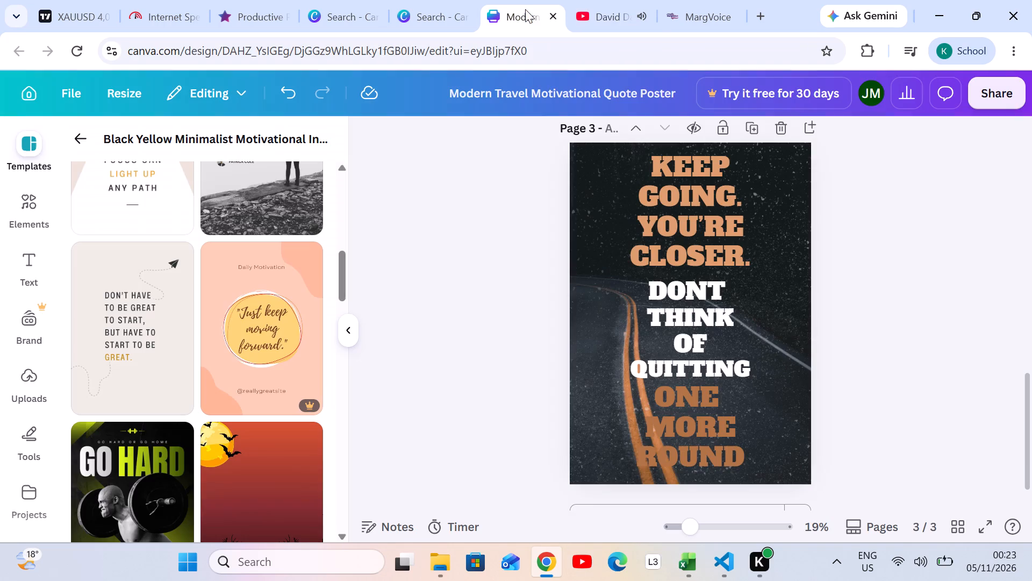
Add a blank fourth page after the road page.
{"action": "scroll", "coordinate": [917, 308], "scroll_direction": "up", "scroll_amount": 2}
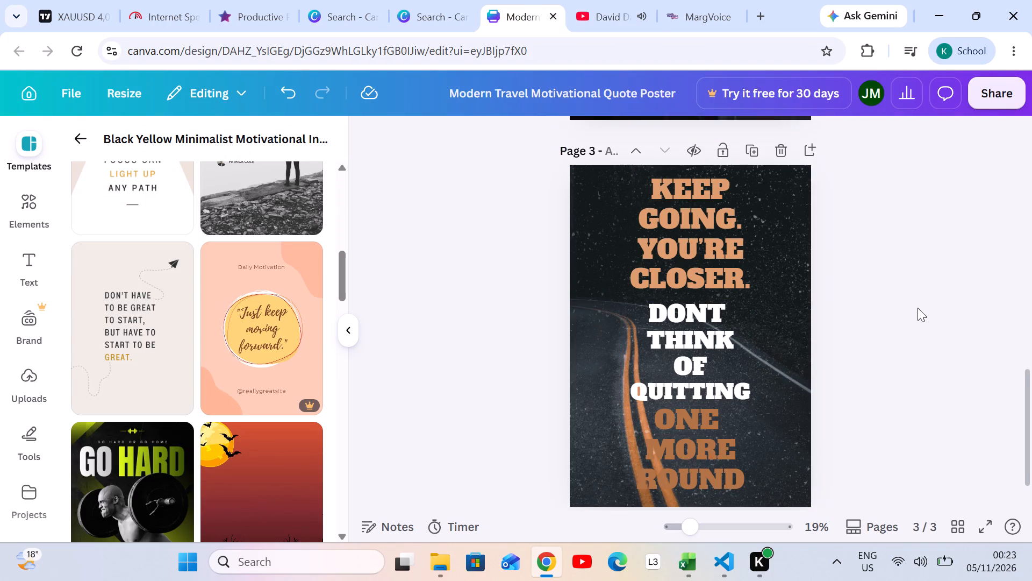
{"action": "scroll", "coordinate": [835, 365], "scroll_direction": "up", "scroll_amount": 3}
{"action": "scroll", "coordinate": [844, 371], "scroll_direction": "down", "scroll_amount": 3}
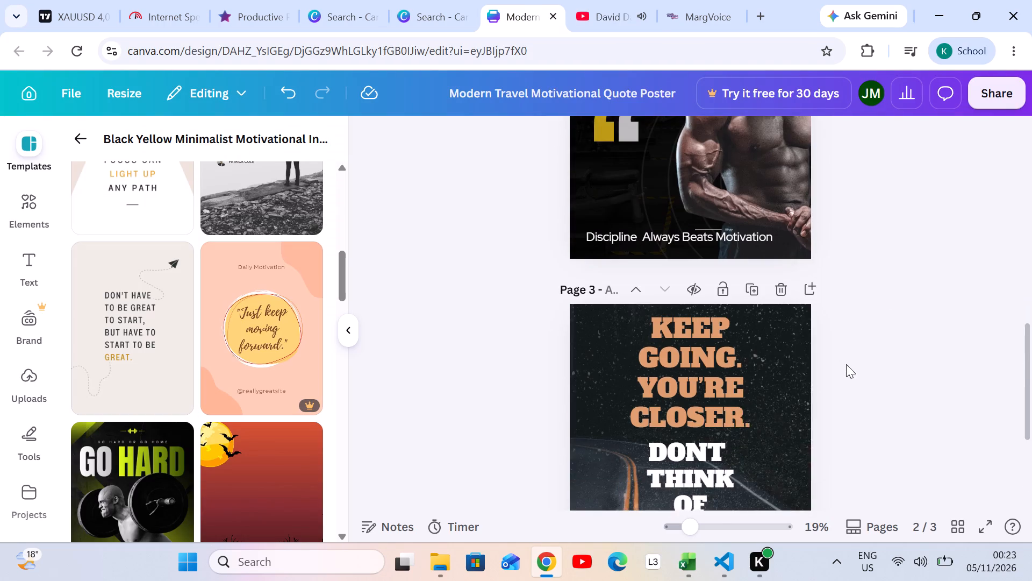
{"action": "scroll", "coordinate": [850, 355], "scroll_direction": "down", "scroll_amount": 8}
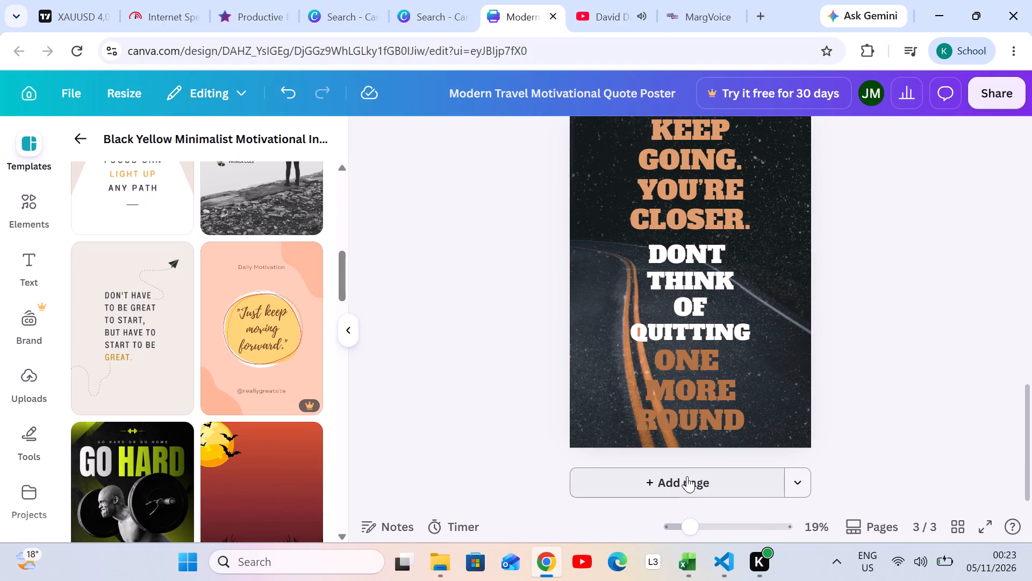
{"action": "left_click", "coordinate": [687, 476]}
Browse the suggested motivational poster templates for a design to use on the blank fourth page.
{"action": "scroll", "coordinate": [239, 385], "scroll_direction": "down", "scroll_amount": 3}
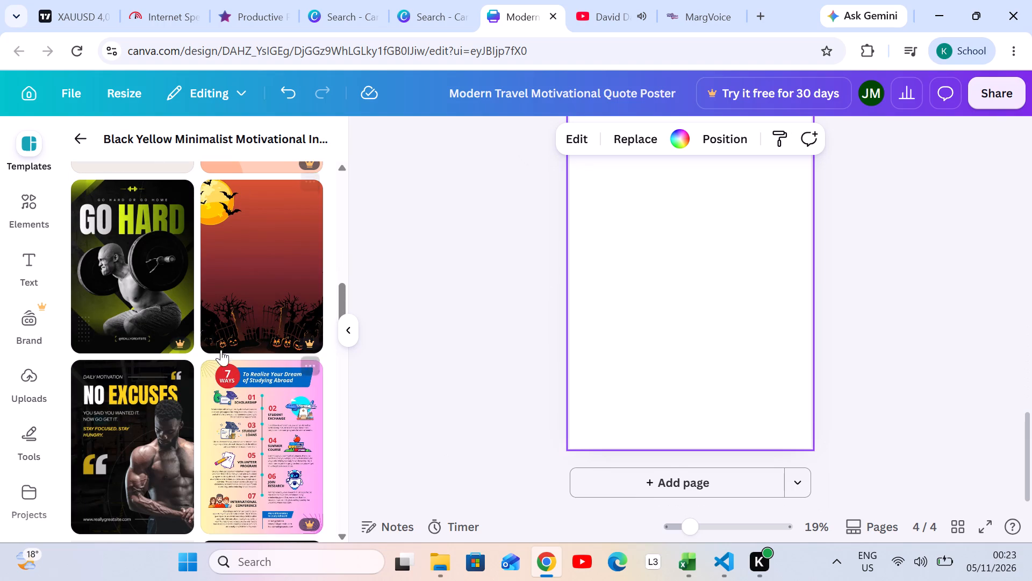
{"action": "scroll", "coordinate": [197, 339], "scroll_direction": "down", "scroll_amount": 4}
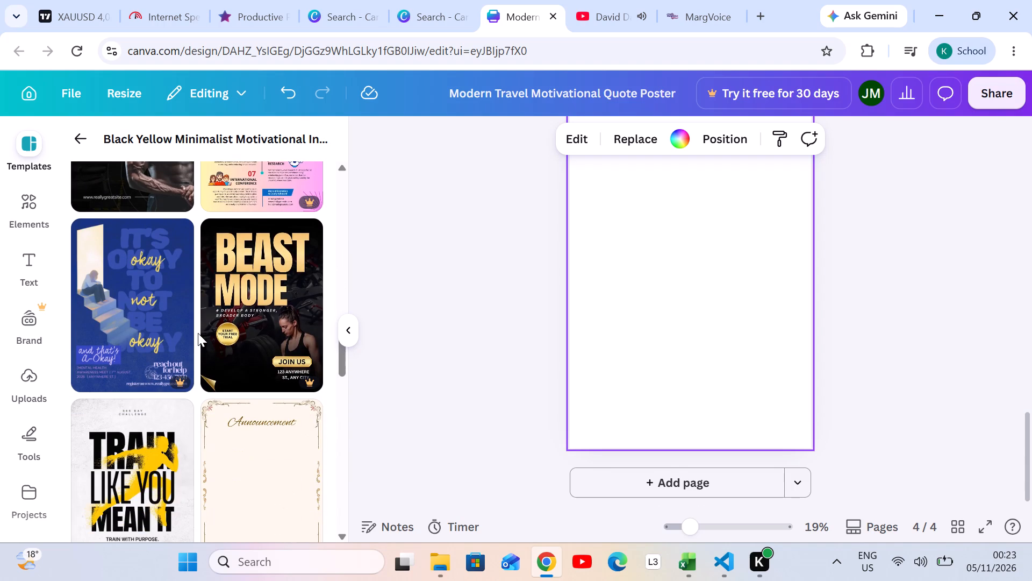
{"action": "scroll", "coordinate": [198, 328], "scroll_direction": "down", "scroll_amount": 2}
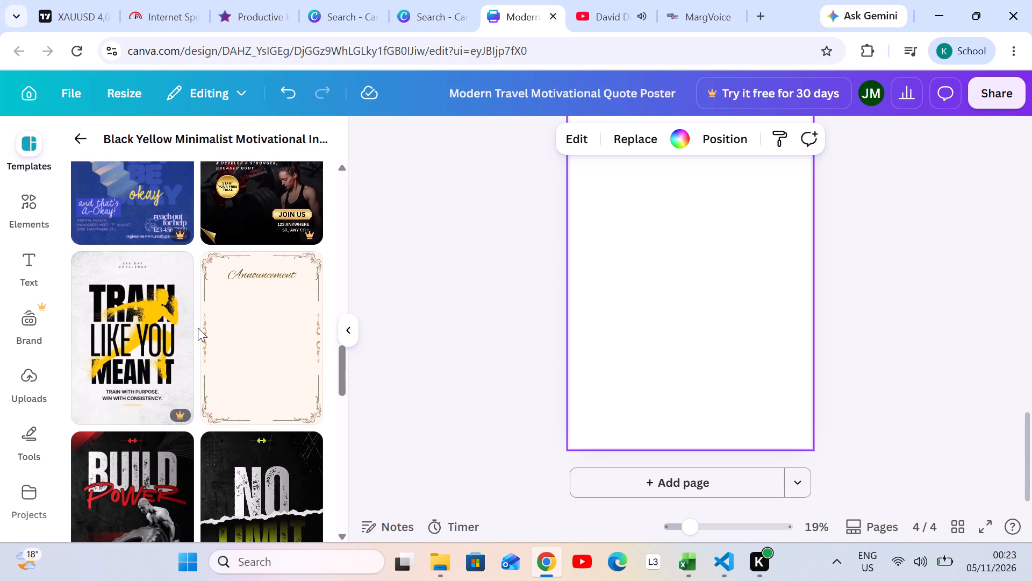
{"action": "scroll", "coordinate": [198, 327], "scroll_direction": "down", "scroll_amount": 4}
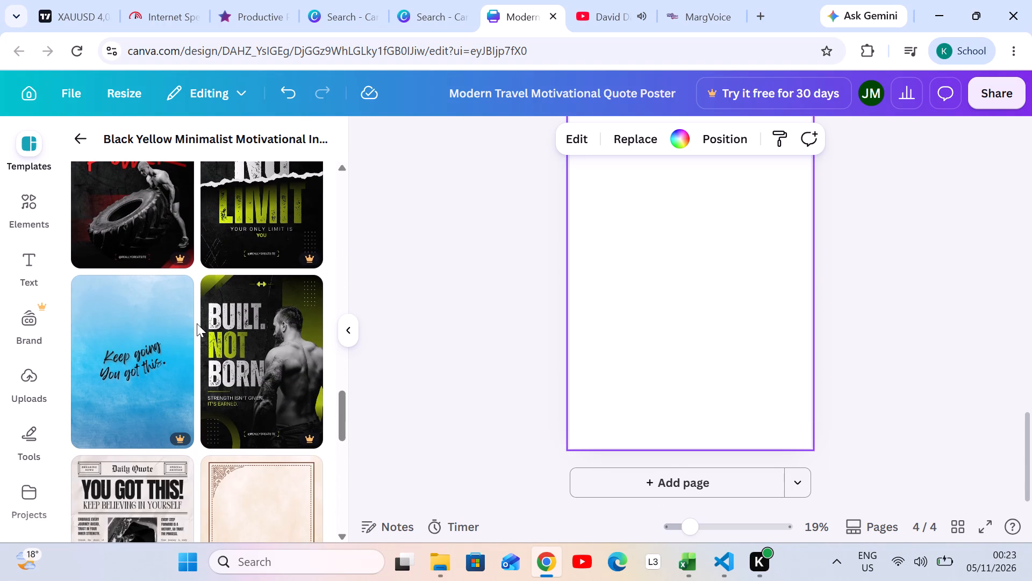
{"action": "scroll", "coordinate": [197, 317], "scroll_direction": "down", "scroll_amount": 4}
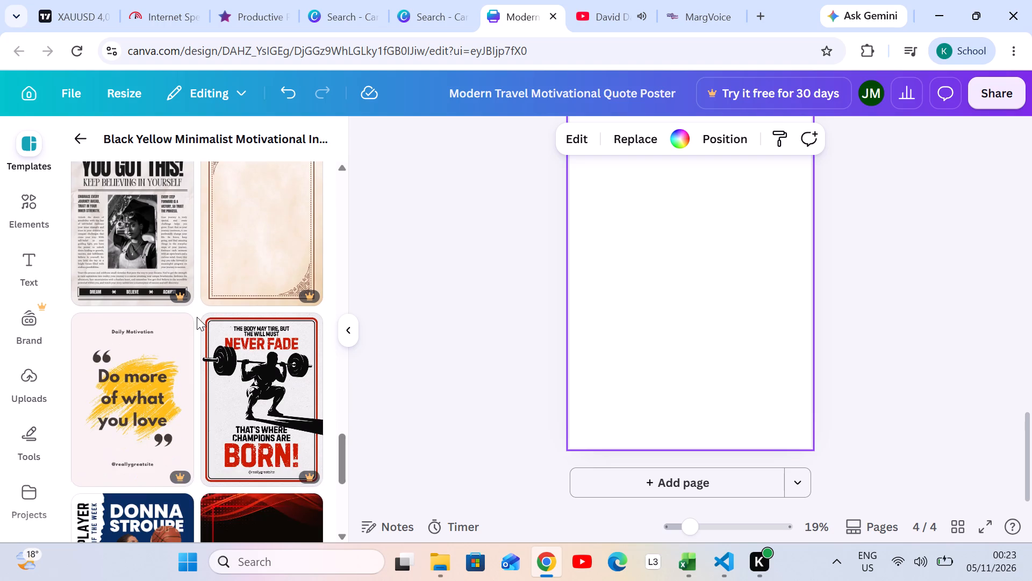
{"action": "scroll", "coordinate": [197, 317], "scroll_direction": "down", "scroll_amount": 5}
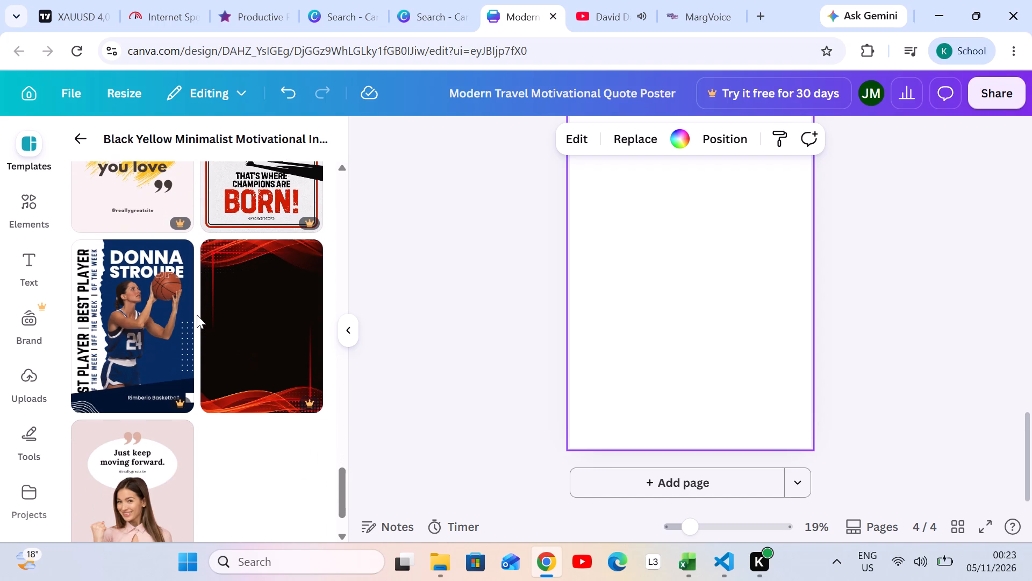
{"action": "scroll", "coordinate": [197, 315], "scroll_direction": "down", "scroll_amount": 1}
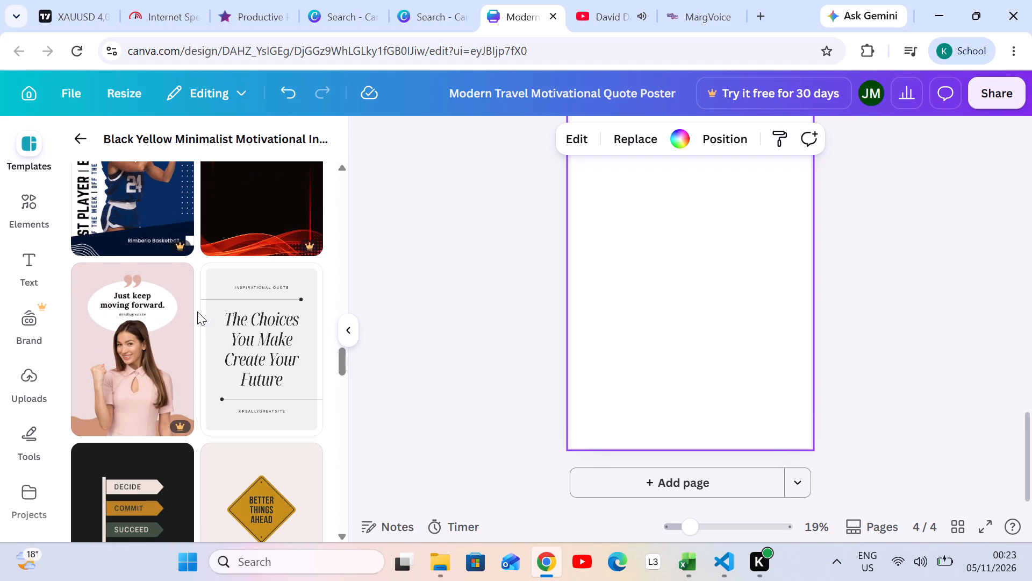
{"action": "scroll", "coordinate": [198, 311], "scroll_direction": "down", "scroll_amount": 3}
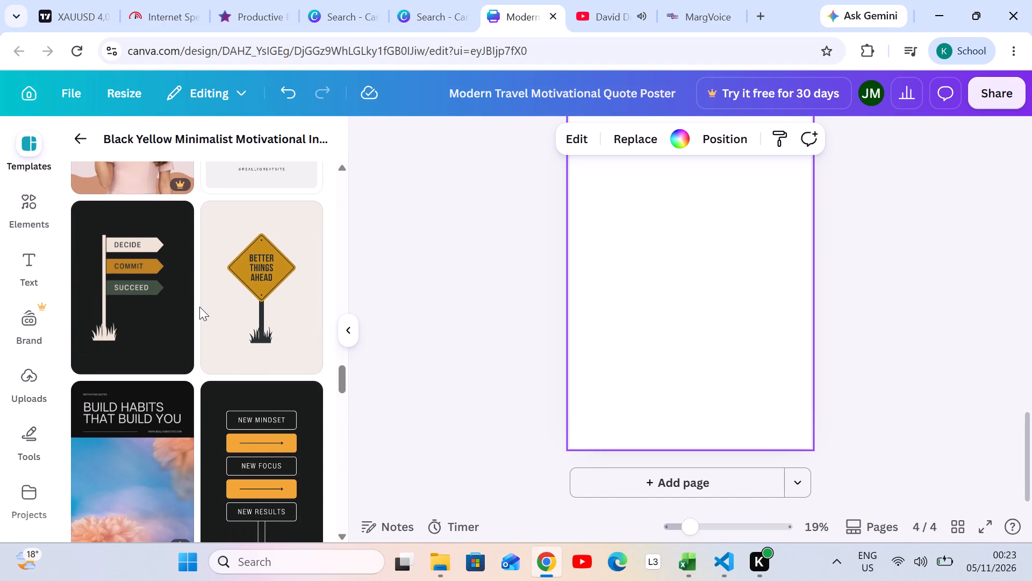
{"action": "scroll", "coordinate": [199, 307], "scroll_direction": "down", "scroll_amount": 2}
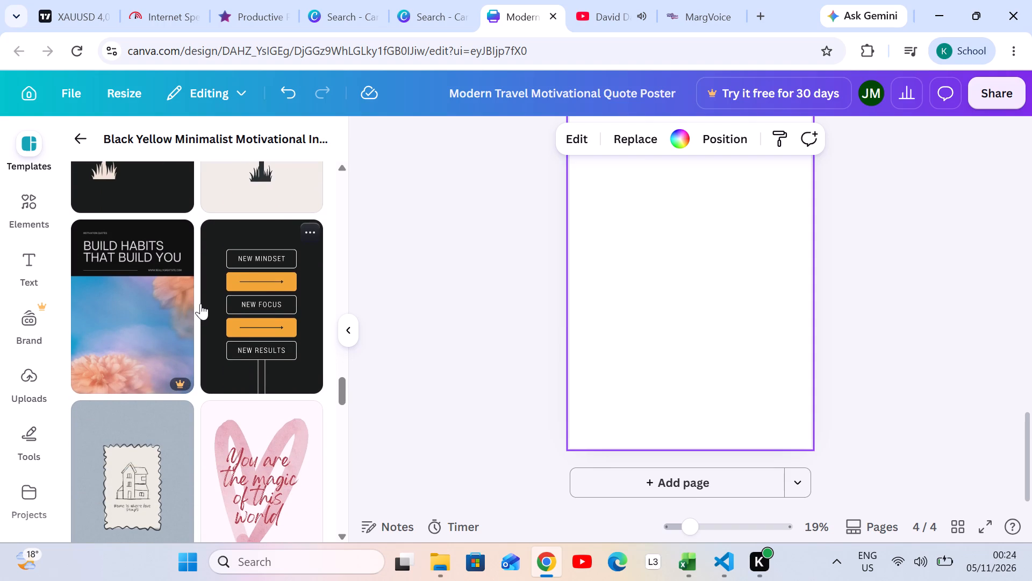
{"action": "scroll", "coordinate": [200, 303], "scroll_direction": "down", "scroll_amount": 2}
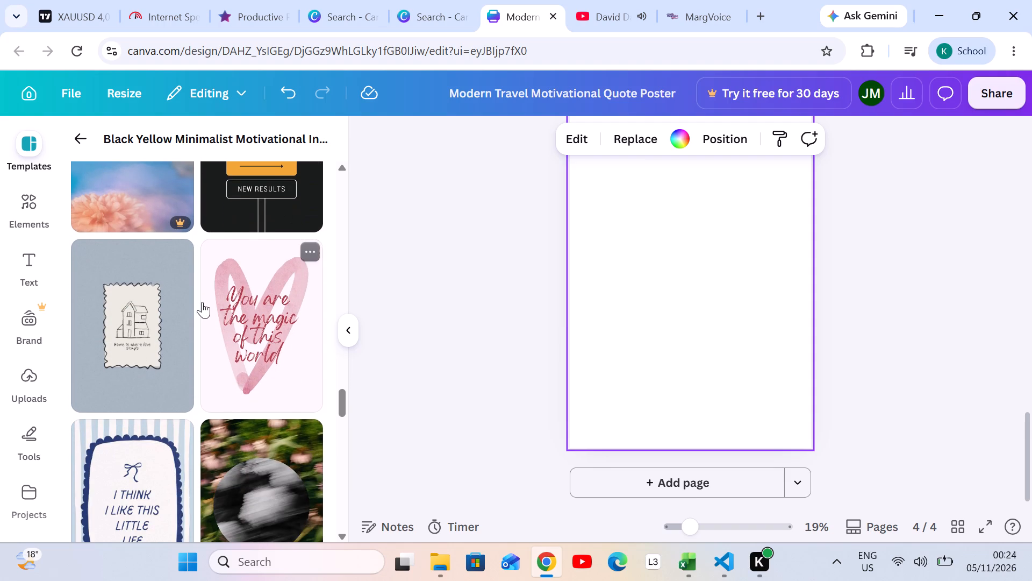
{"action": "scroll", "coordinate": [201, 299], "scroll_direction": "down", "scroll_amount": 2}
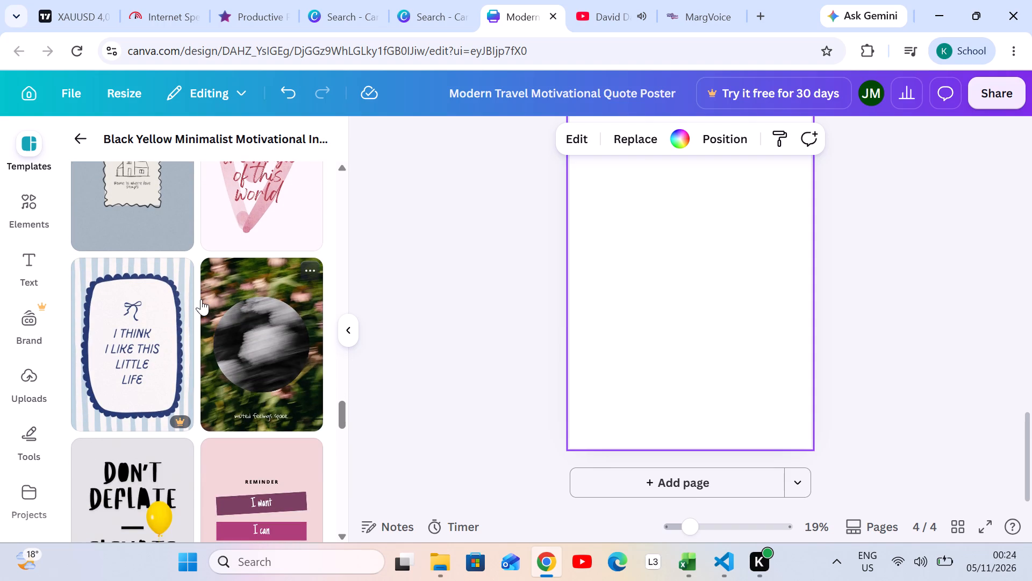
{"action": "scroll", "coordinate": [201, 299], "scroll_direction": "down", "scroll_amount": 2}
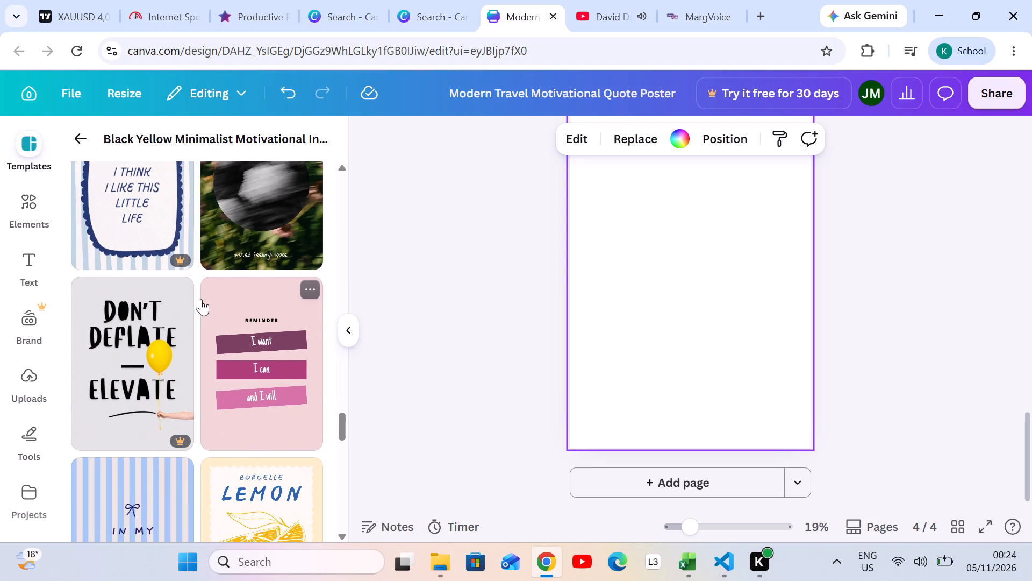
{"action": "scroll", "coordinate": [201, 299], "scroll_direction": "down", "scroll_amount": 4}
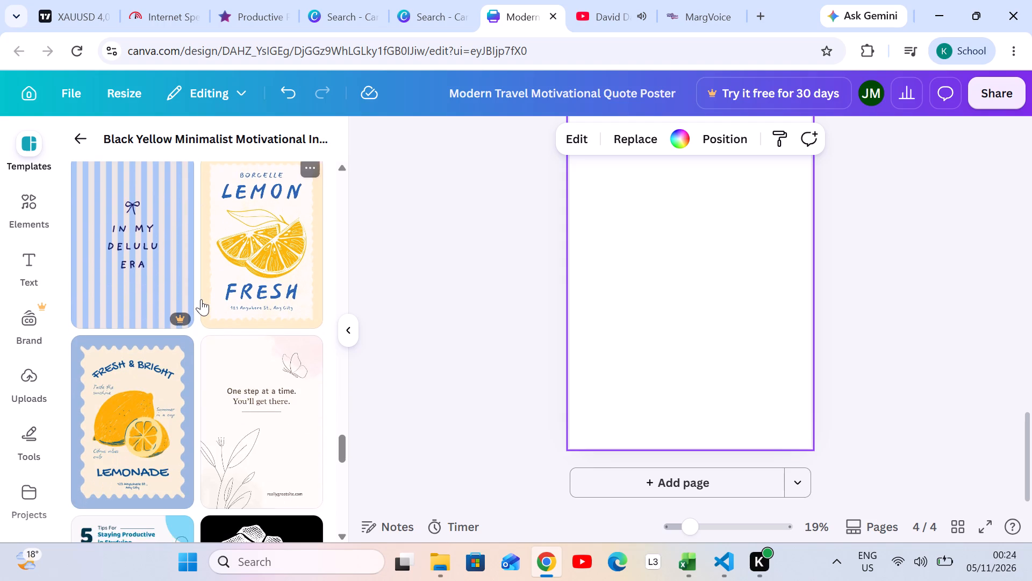
{"action": "scroll", "coordinate": [201, 299], "scroll_direction": "down", "scroll_amount": 3}
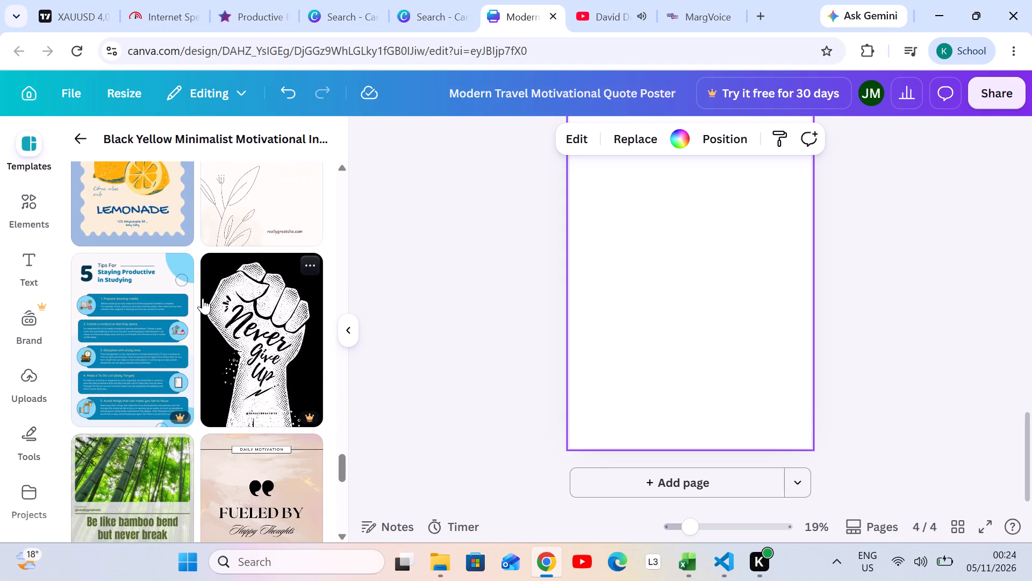
{"action": "scroll", "coordinate": [203, 298], "scroll_direction": "down", "scroll_amount": 3}
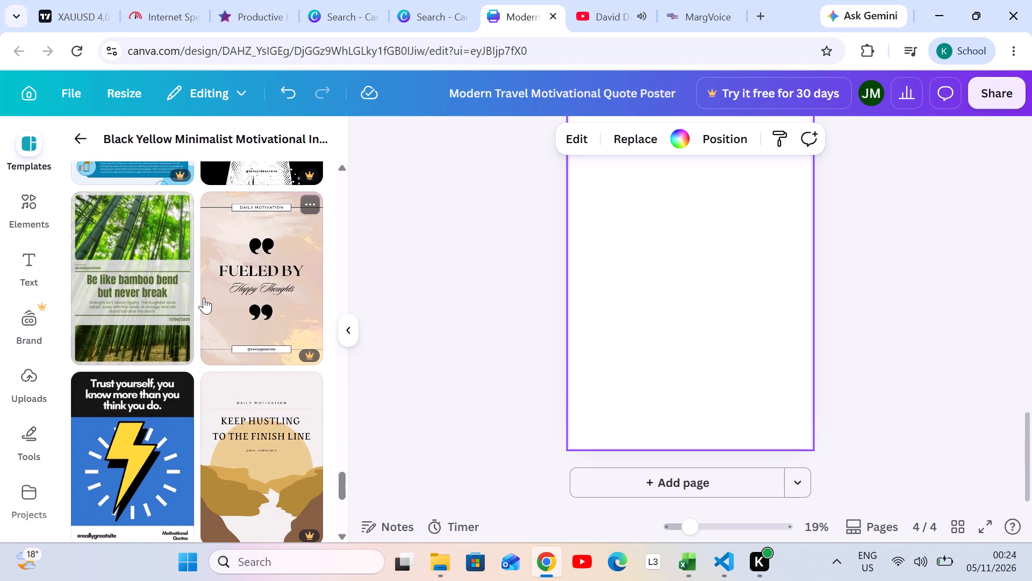
{"action": "scroll", "coordinate": [204, 297], "scroll_direction": "down", "scroll_amount": 2}
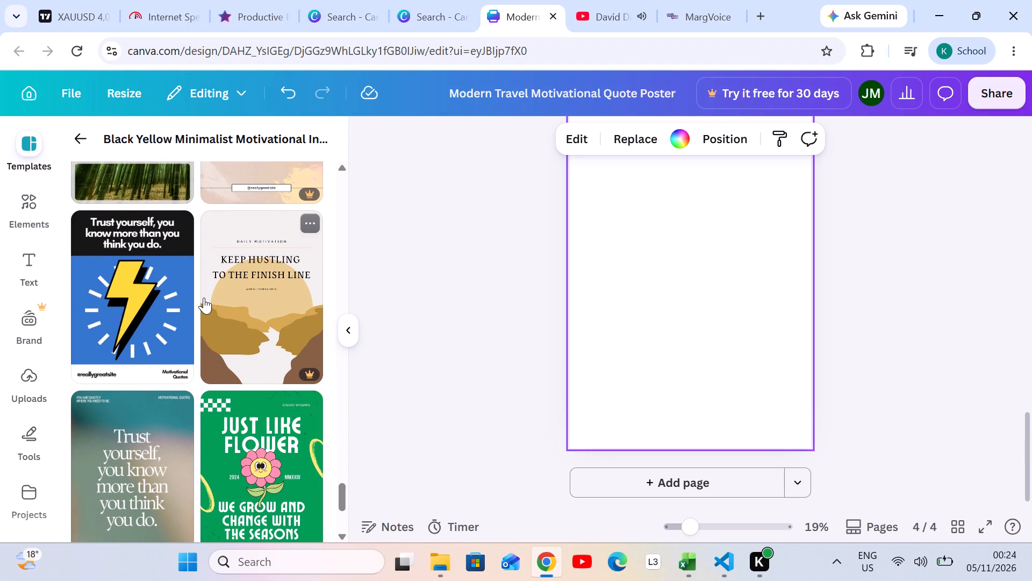
{"action": "scroll", "coordinate": [204, 297], "scroll_direction": "down", "scroll_amount": 2}
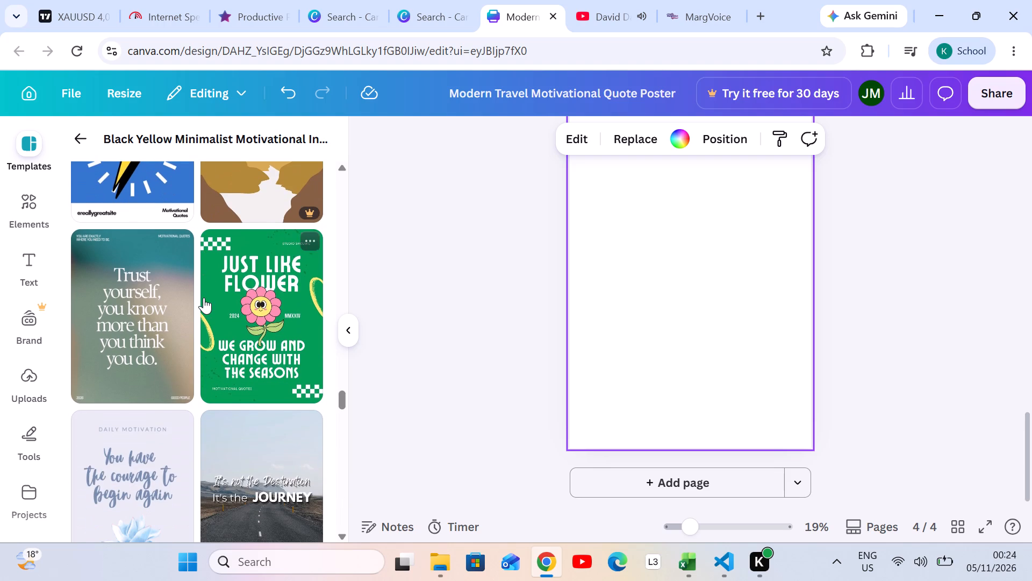
{"action": "scroll", "coordinate": [204, 297], "scroll_direction": "down", "scroll_amount": 2}
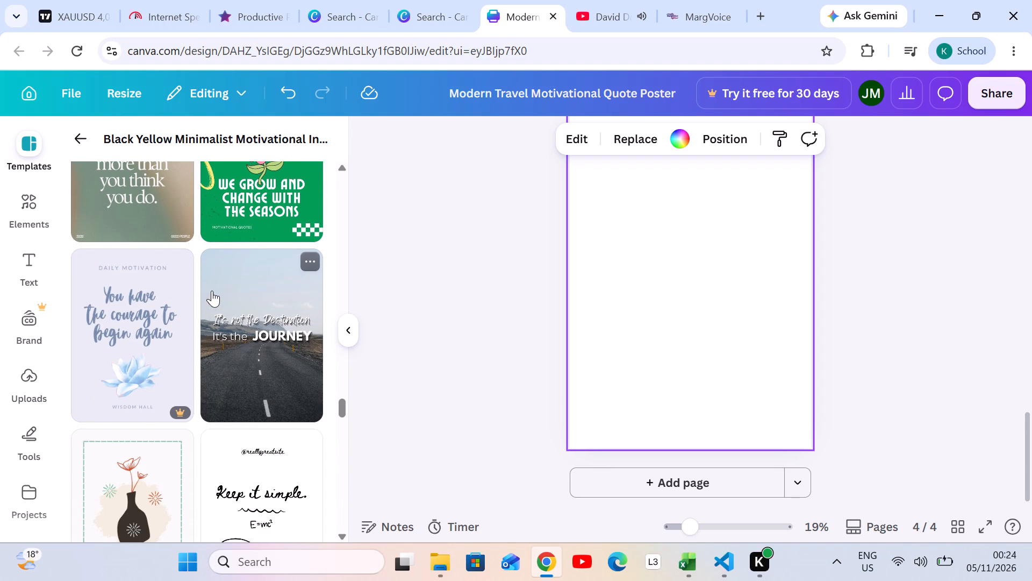
{"action": "scroll", "coordinate": [260, 278], "scroll_direction": "down", "scroll_amount": 2}
{"action": "scroll", "coordinate": [162, 293], "scroll_direction": "down", "scroll_amount": 2}
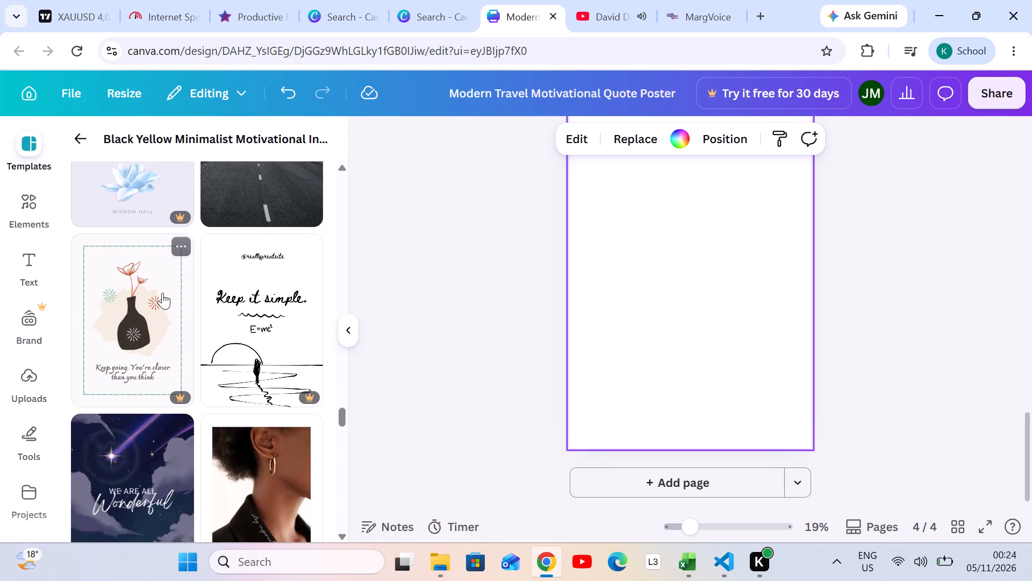
{"action": "scroll", "coordinate": [174, 281], "scroll_direction": "down", "scroll_amount": 1}
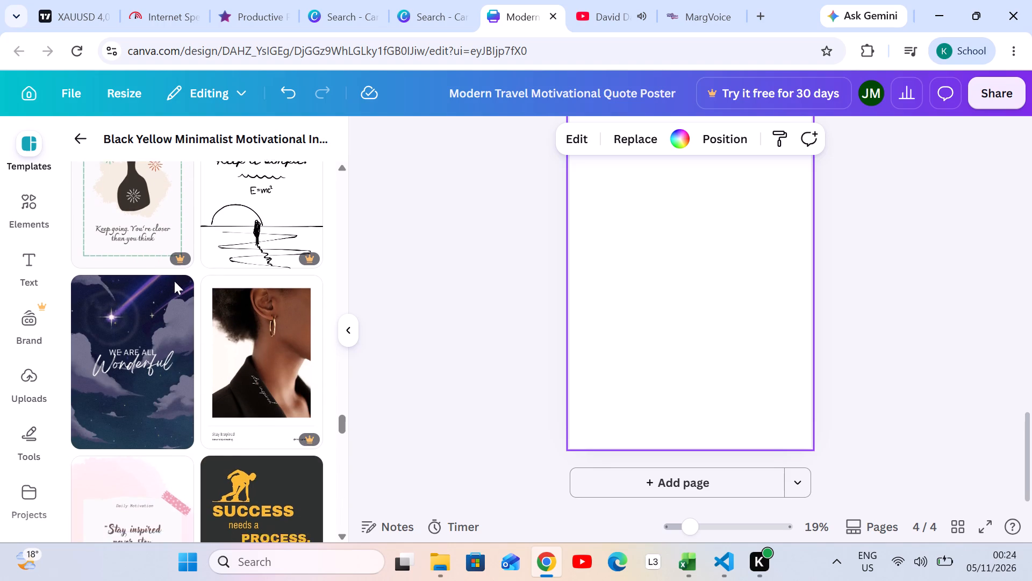
{"action": "scroll", "coordinate": [174, 281], "scroll_direction": "down", "scroll_amount": 3}
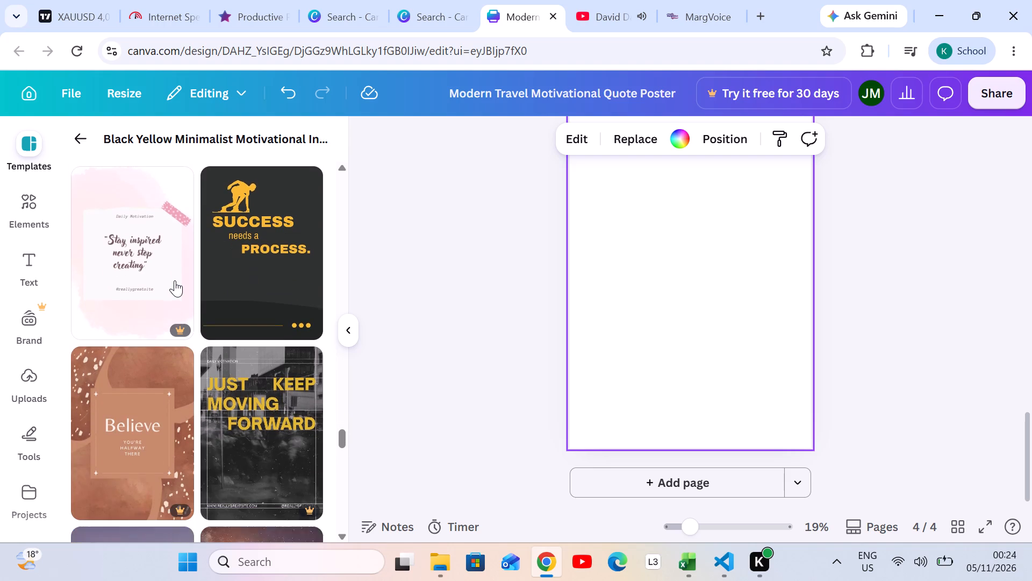
{"action": "scroll", "coordinate": [176, 279], "scroll_direction": "down", "scroll_amount": 2}
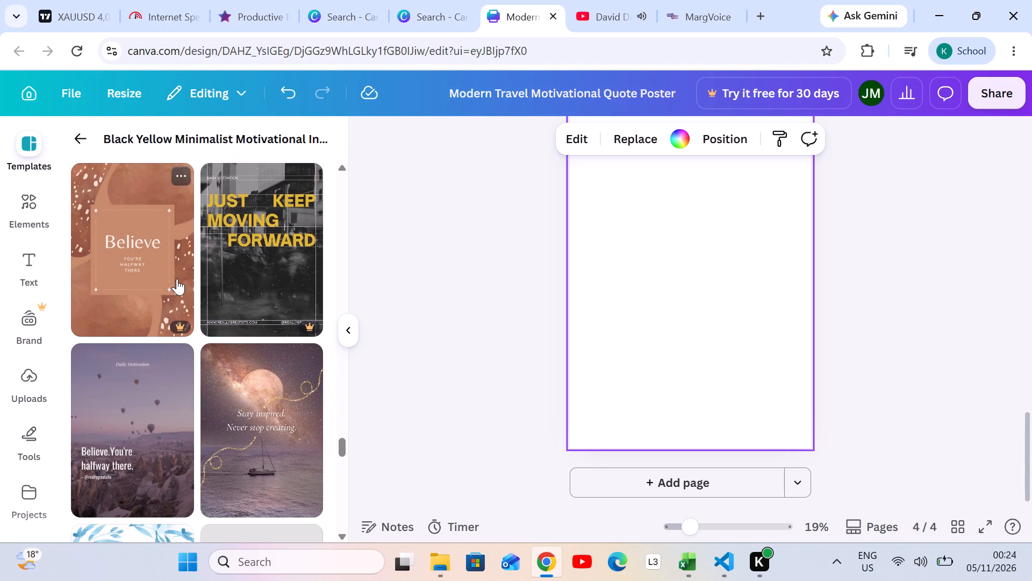
{"action": "scroll", "coordinate": [177, 279], "scroll_direction": "down", "scroll_amount": 3}
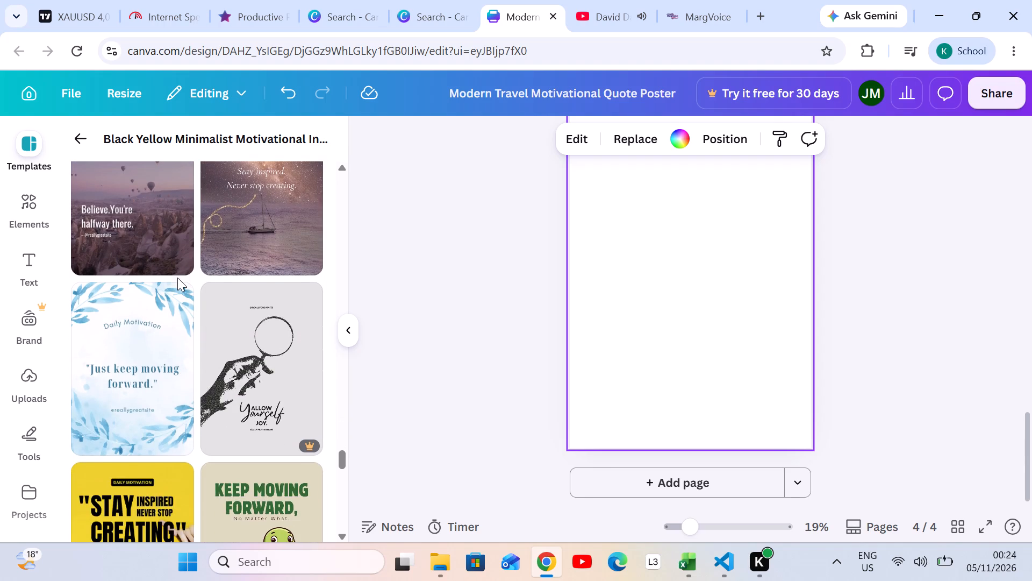
{"action": "scroll", "coordinate": [177, 278], "scroll_direction": "down", "scroll_amount": 2}
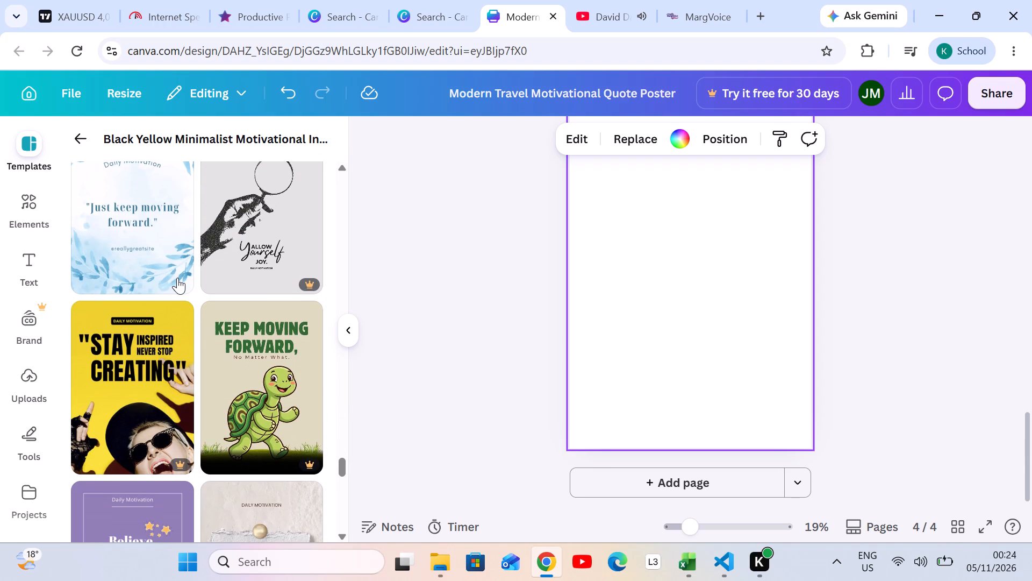
{"action": "scroll", "coordinate": [177, 278], "scroll_direction": "down", "scroll_amount": 1}
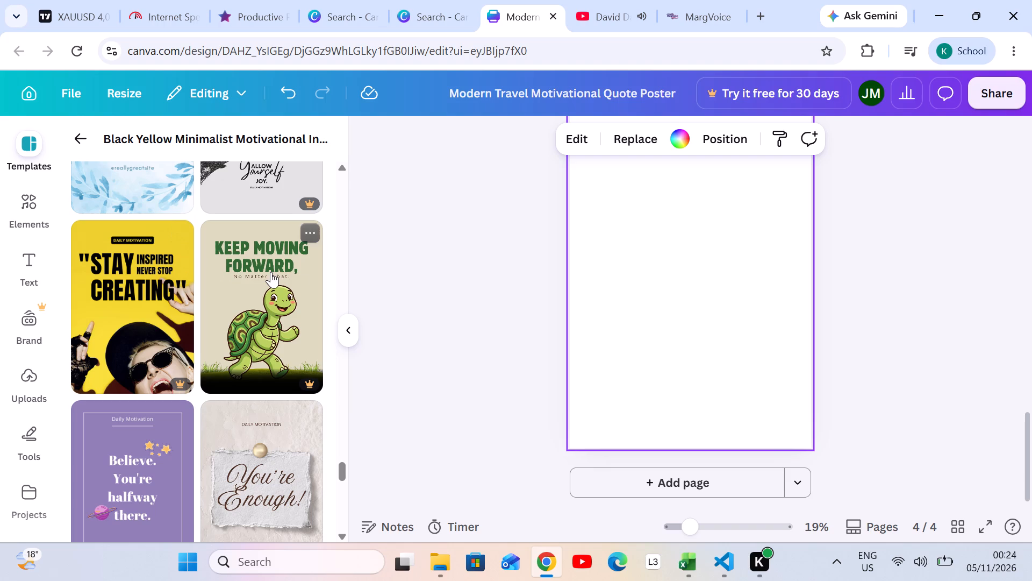
{"action": "left_click", "coordinate": [634, 248]}
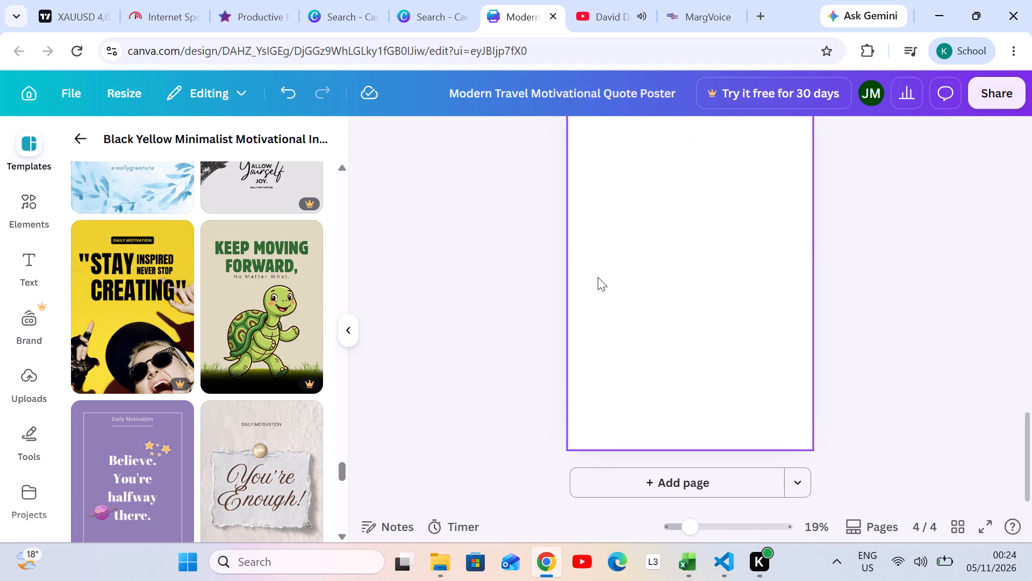
{"action": "scroll", "coordinate": [598, 277], "scroll_direction": "up", "scroll_amount": 1}
{"action": "left_click", "coordinate": [628, 213]}
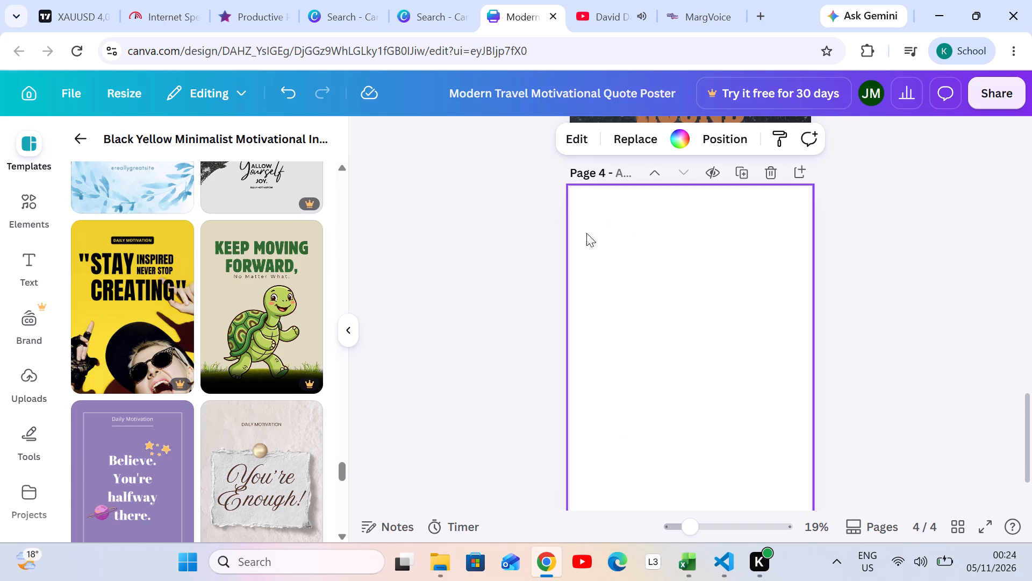
{"action": "scroll", "coordinate": [232, 311], "scroll_direction": "down", "scroll_amount": 3}
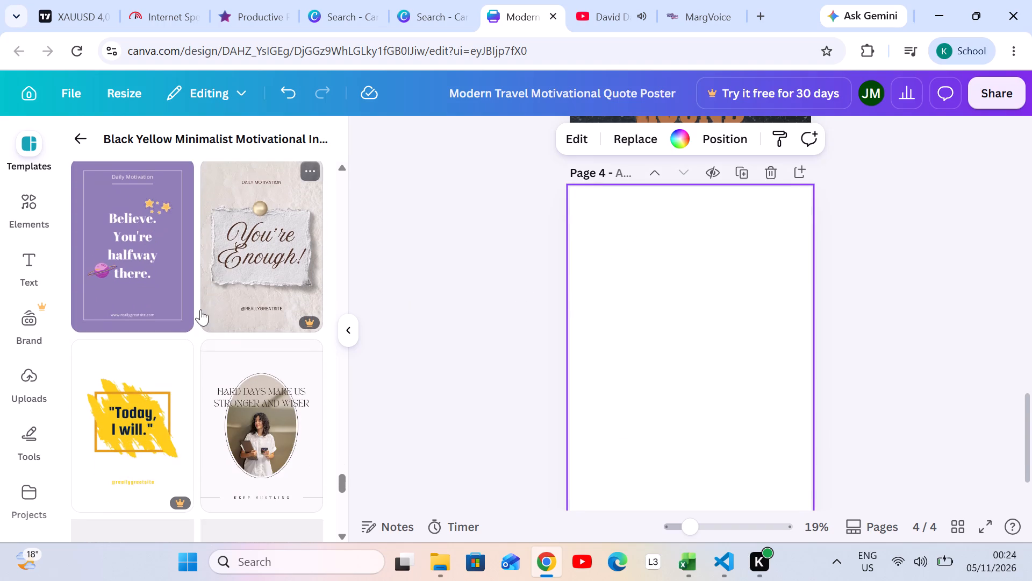
{"action": "scroll", "coordinate": [199, 304], "scroll_direction": "down", "scroll_amount": 4}
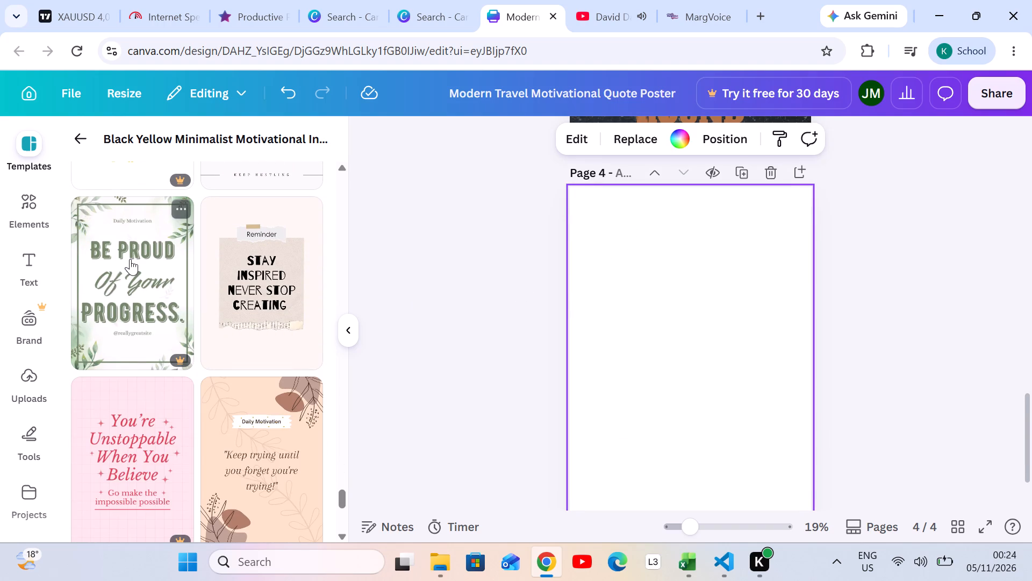
{"action": "scroll", "coordinate": [134, 257], "scroll_direction": "down", "scroll_amount": 5}
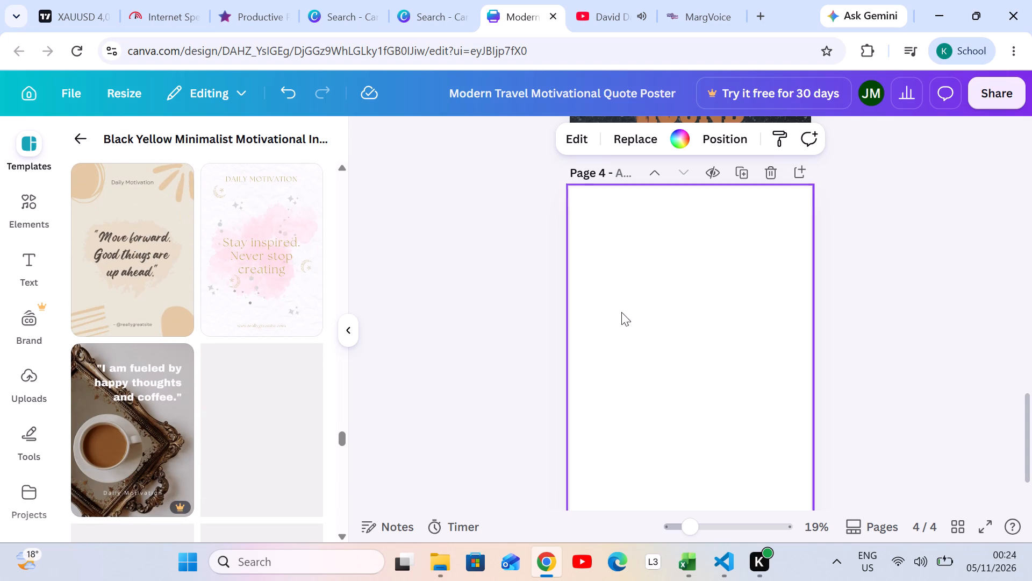
Add a new text box to page 4 and move it into the upper half of the blank page.
{"action": "left_click", "coordinate": [642, 238]}
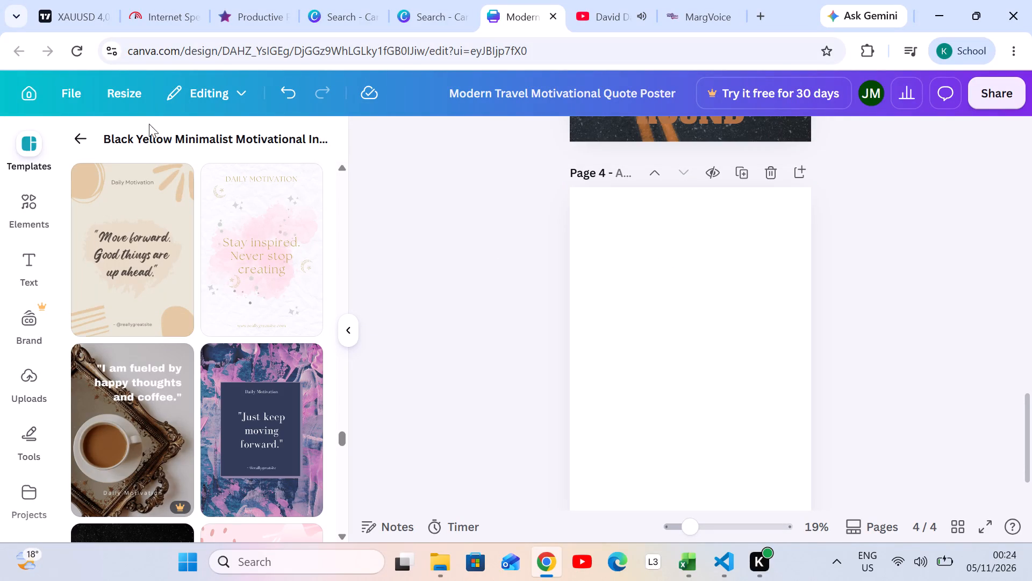
{"action": "left_click", "coordinate": [23, 255]}
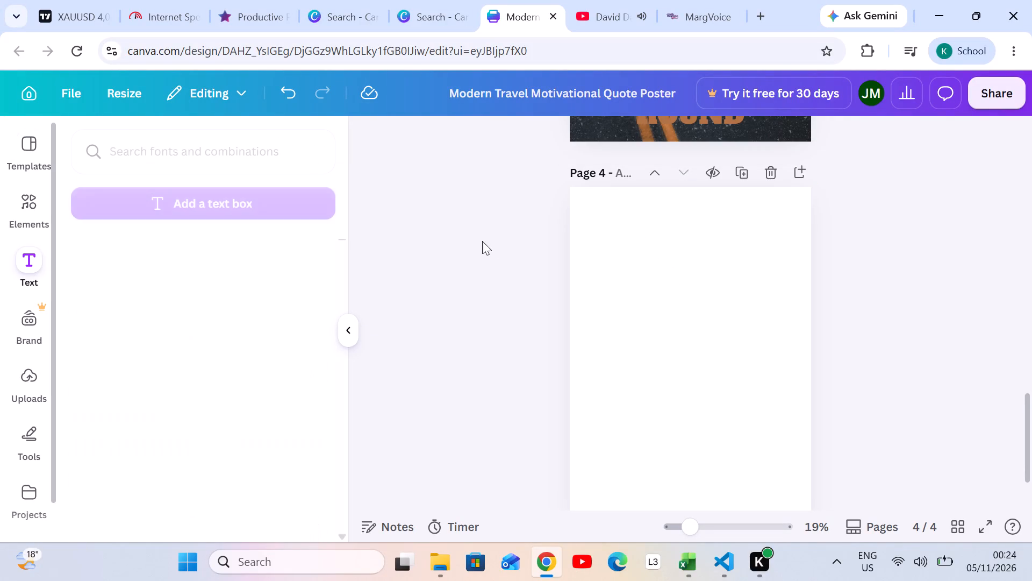
{"action": "left_click", "coordinate": [276, 196]}
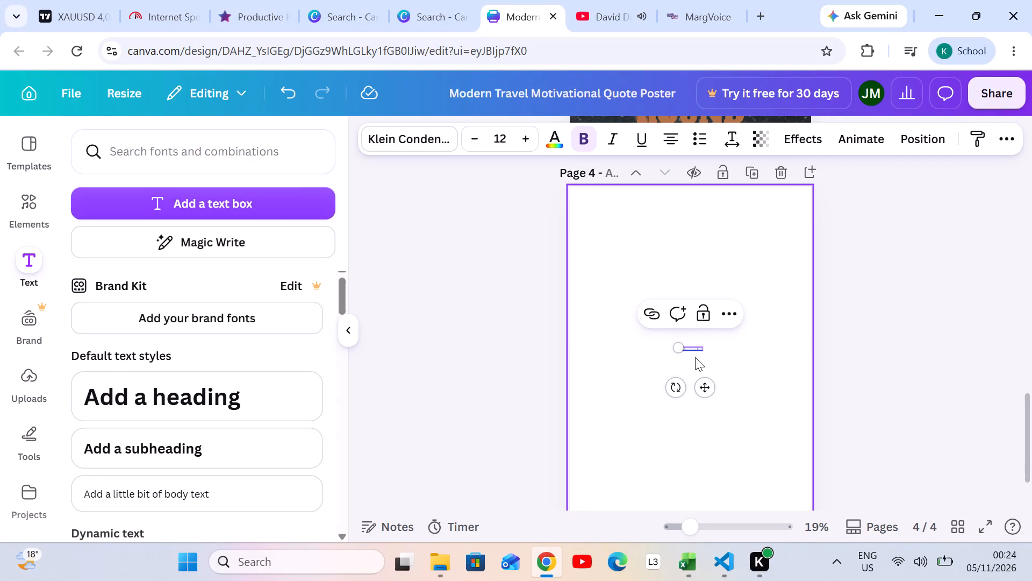
{"action": "left_click_drag", "start_coordinate": [707, 386], "coordinate": [709, 398]}
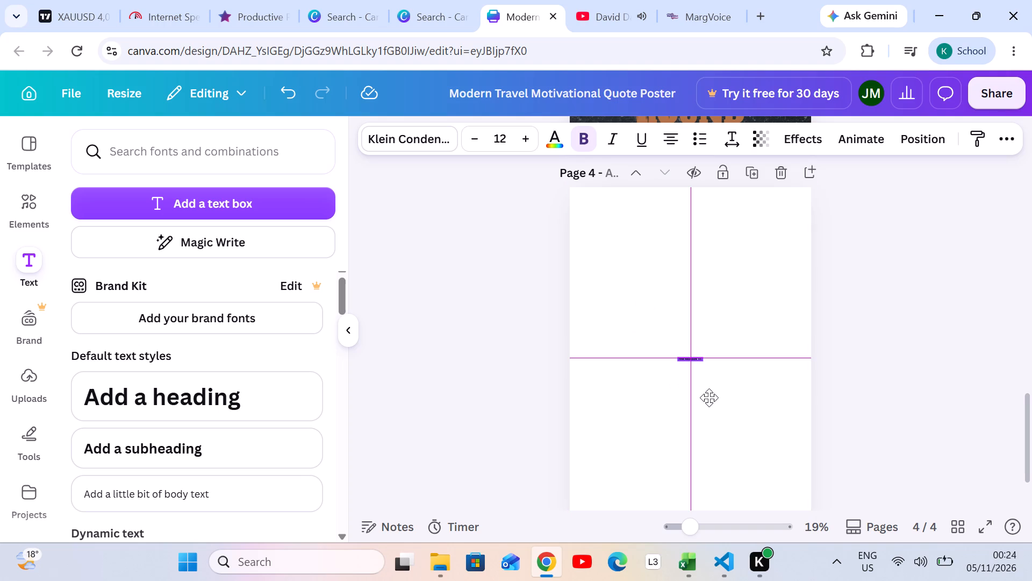
{"action": "left_click_drag", "start_coordinate": [709, 398], "coordinate": [671, 312]}
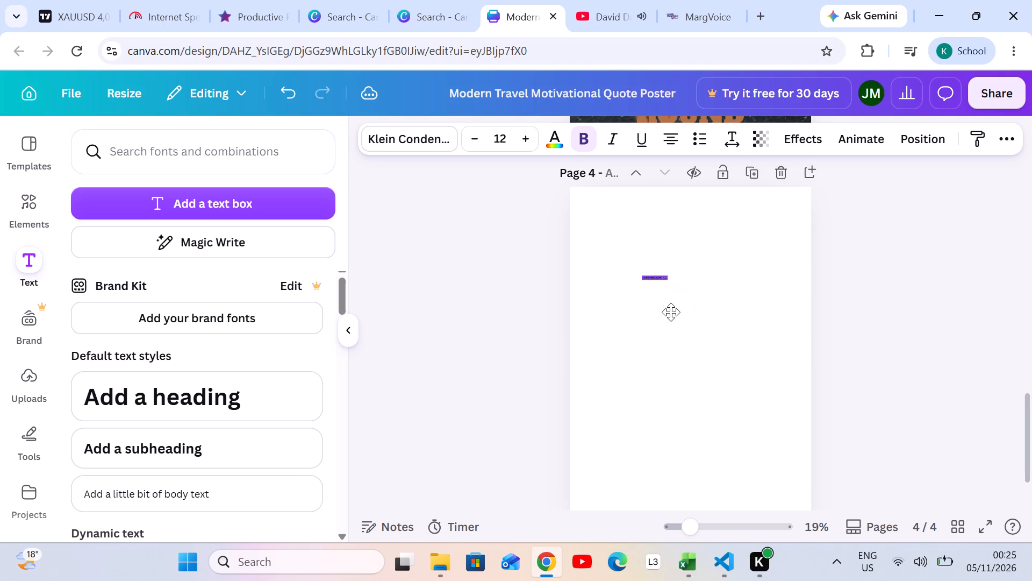
{"action": "left_click_drag", "start_coordinate": [671, 312], "coordinate": [671, 312]}
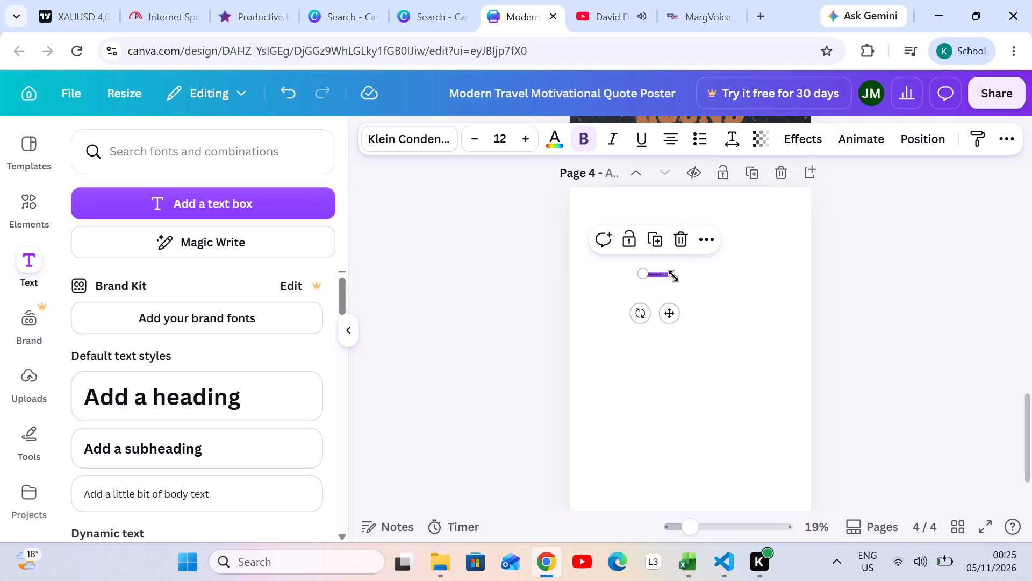
Try to enter "WELCOME" in the small text box on page 4.
{"action": "key", "text": "w"}
{"action": "key", "text": "e"}
{"action": "type", "text": "LCO"}
{"action": "key", "text": "m"}
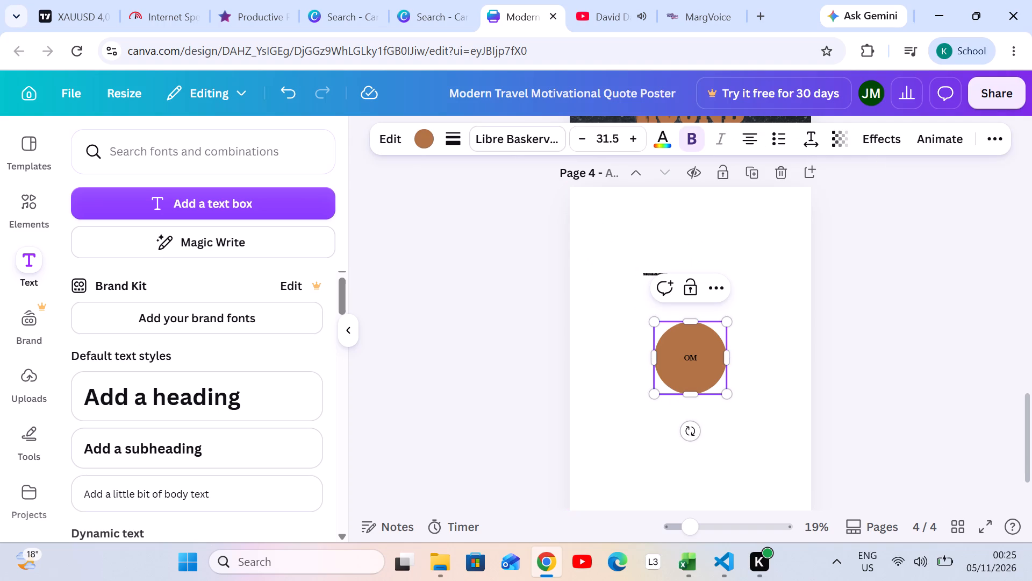
{"action": "key", "text": "e"}
Delete the brown circle containing "OME" from page 4.
{"action": "left_click", "coordinate": [920, 339]}
{"action": "left_click", "coordinate": [692, 344]}
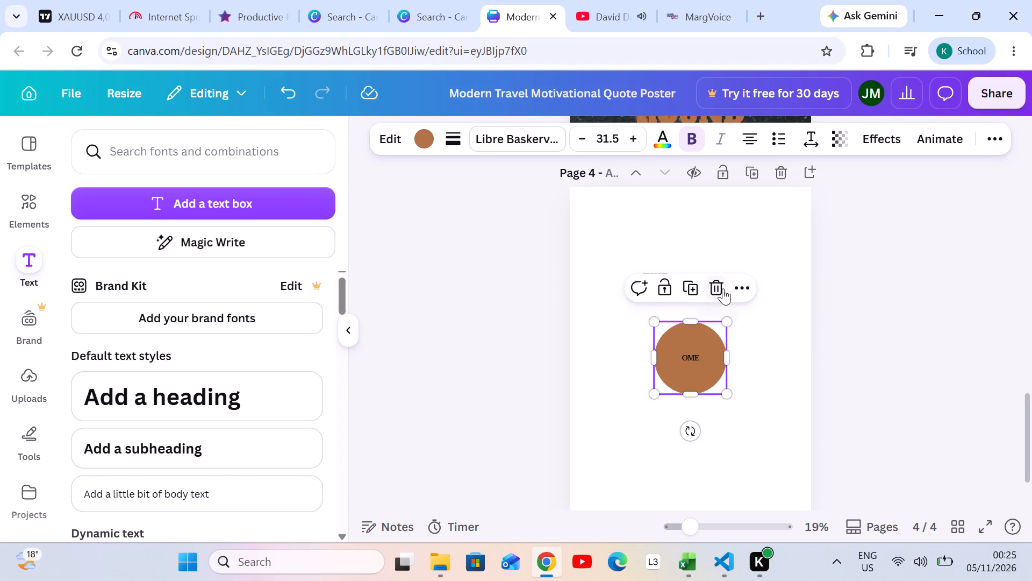
{"action": "left_click", "coordinate": [723, 288]}
Reposition the small text box slightly lower and enlarge it to a font size of about 69.7.
{"action": "left_click", "coordinate": [658, 272]}
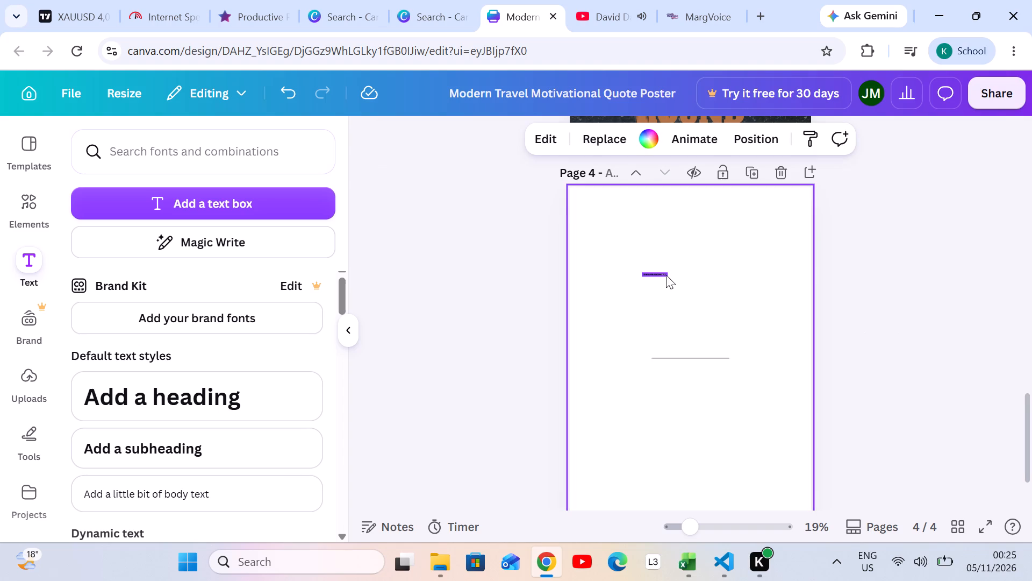
{"action": "left_click_drag", "start_coordinate": [666, 273], "coordinate": [666, 284]}
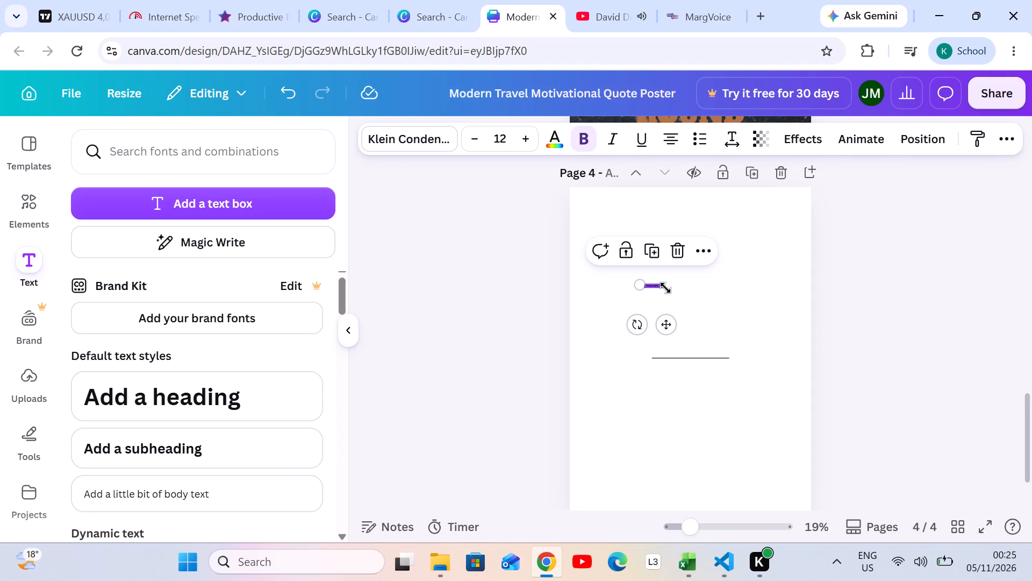
{"action": "left_click_drag", "start_coordinate": [665, 288], "coordinate": [769, 406]}
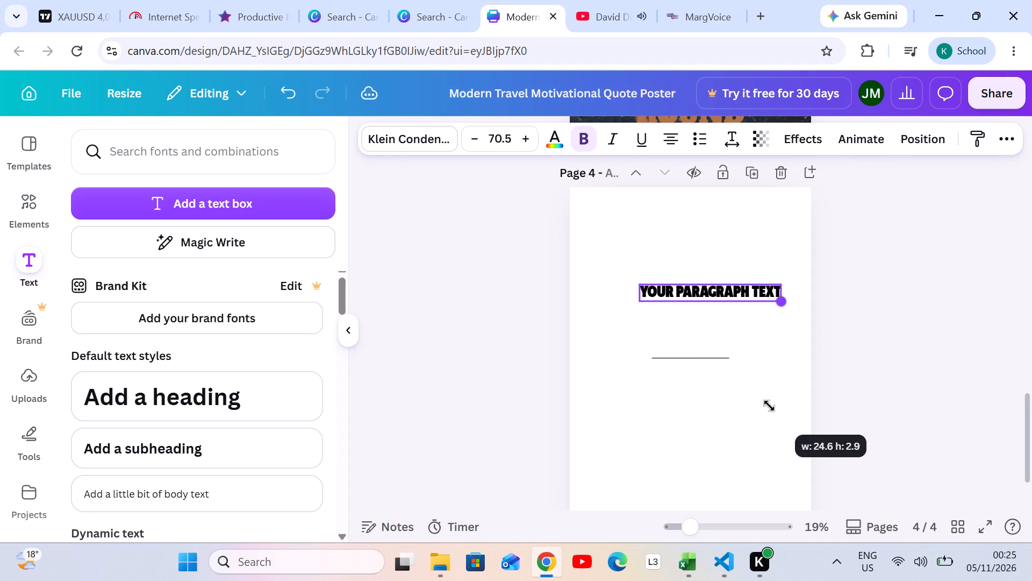
{"action": "left_click_drag", "start_coordinate": [769, 406], "coordinate": [768, 406]}
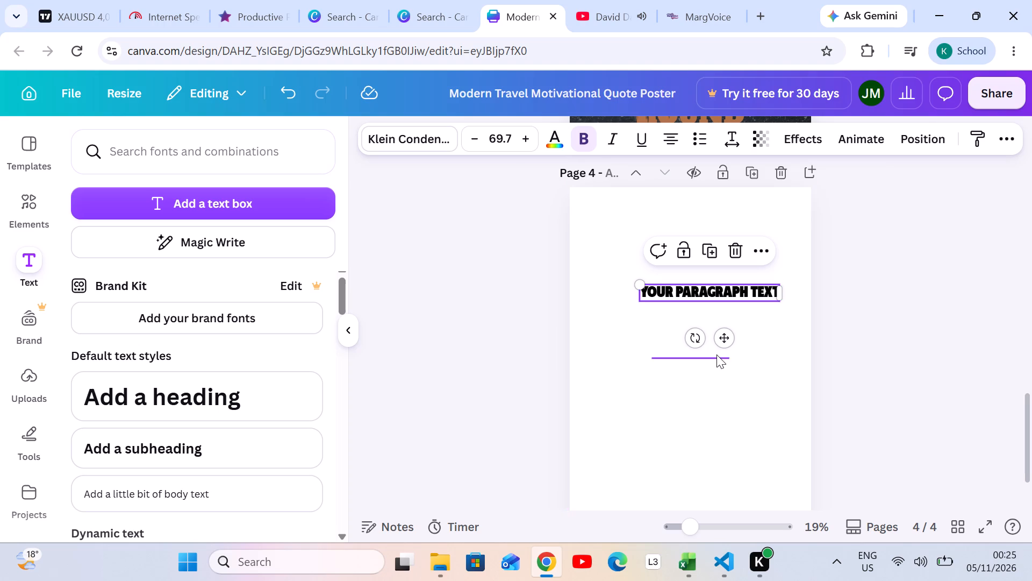
{"action": "left_click", "coordinate": [716, 355]}
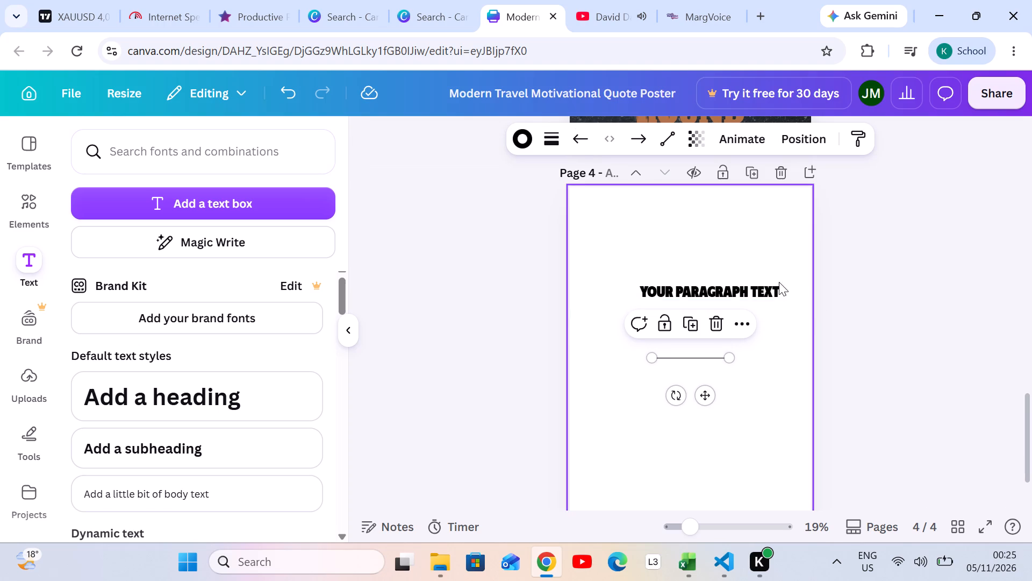
Replace the placeholder paragraph text on page 4 with "WELCOME TO THE PAIN ZONE".
{"action": "left_click", "coordinate": [750, 286]}
{"action": "left_click", "coordinate": [750, 286]}
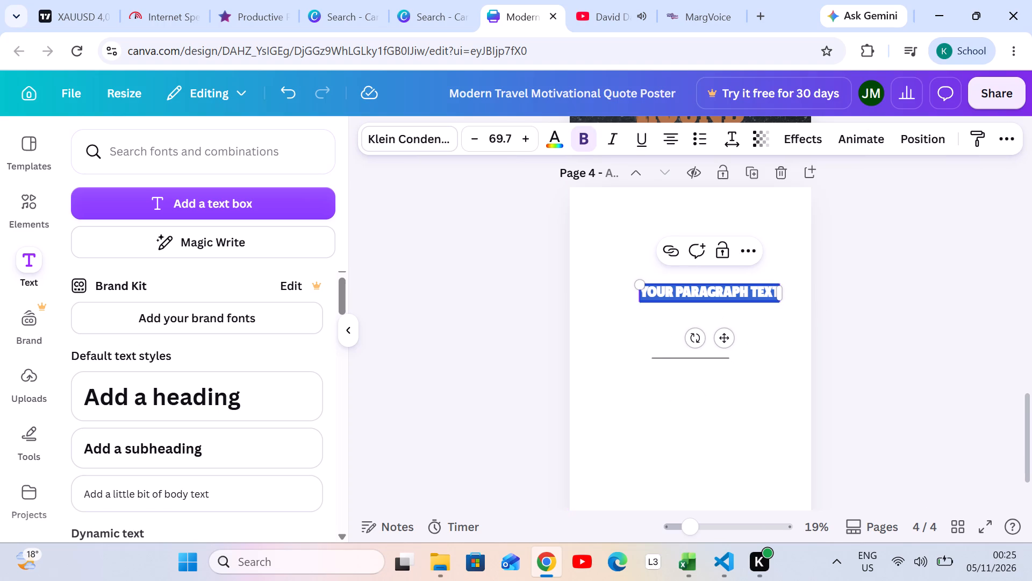
{"action": "key", "text": "w"}
{"action": "type", "text": "ELCOME"}
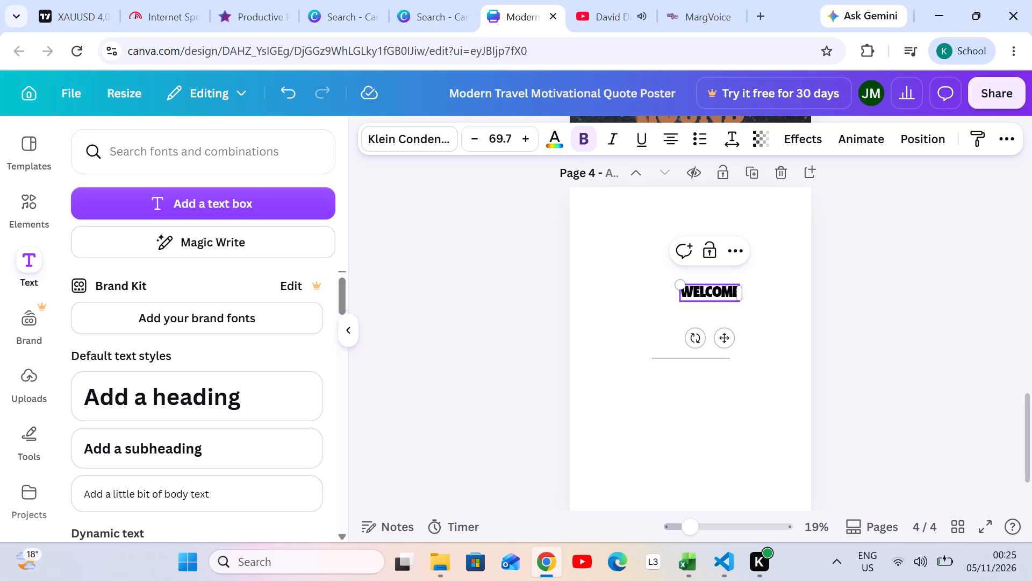
{"action": "key", "text": "space"}
{"action": "type", "text": "TO THE"}
{"action": "key", "text": "space"}
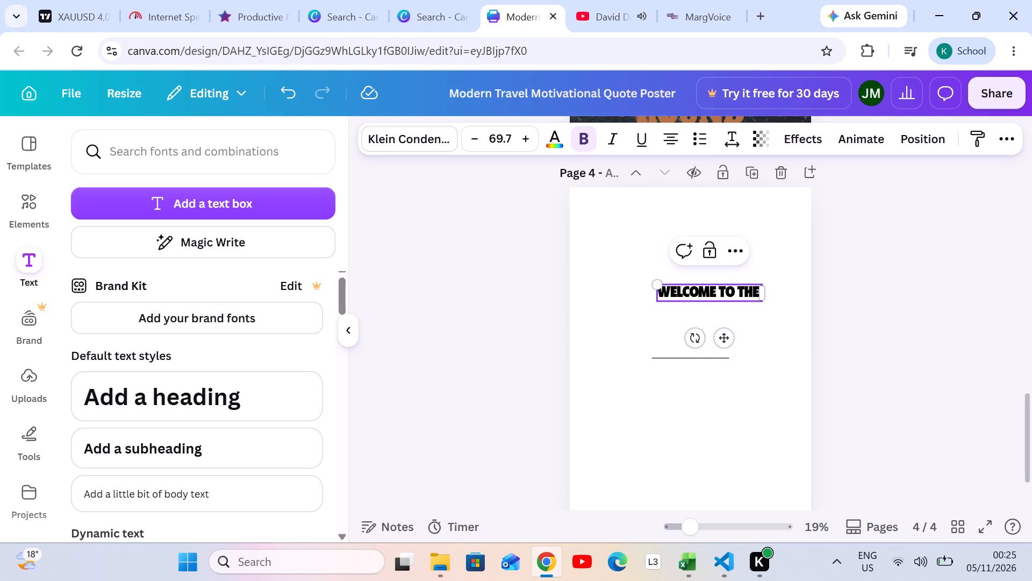
{"action": "type", "text": "PAIN"}
{"action": "key", "text": "space"}
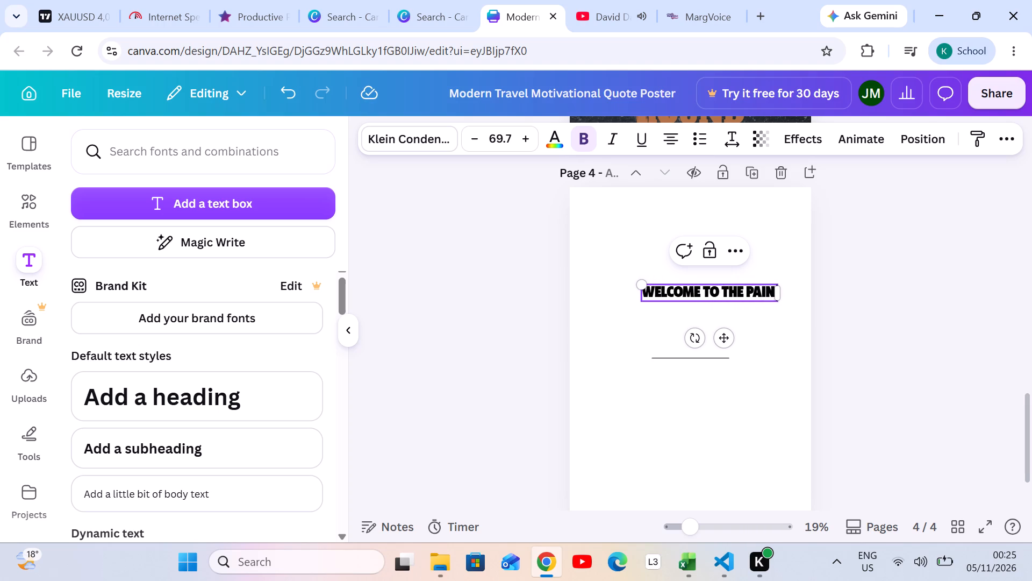
{"action": "type", "text": "ZOM"}
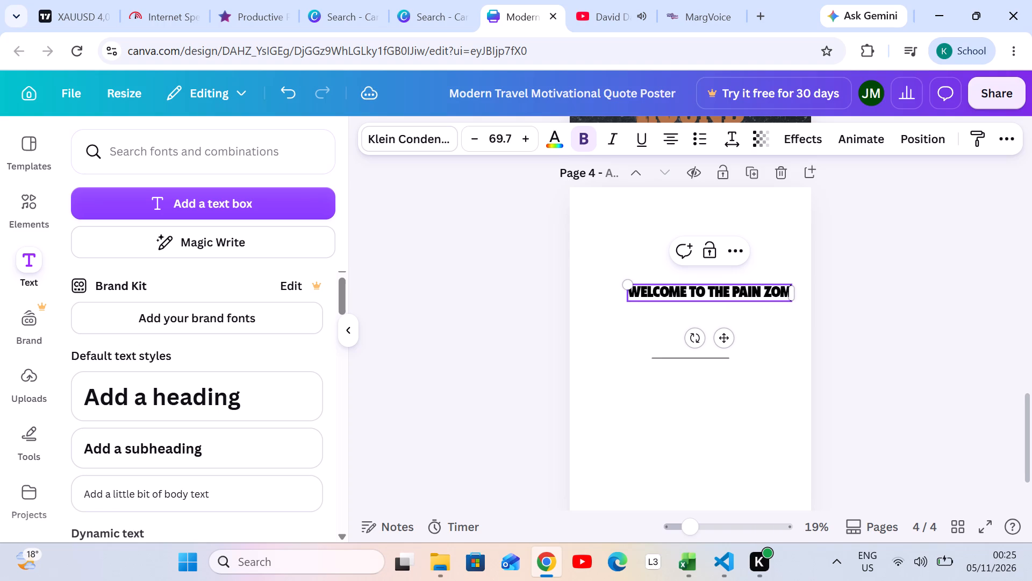
{"action": "key", "text": "e"}
{"action": "key", "text": "BackSpace"}
{"action": "key", "text": "BackSpace"}
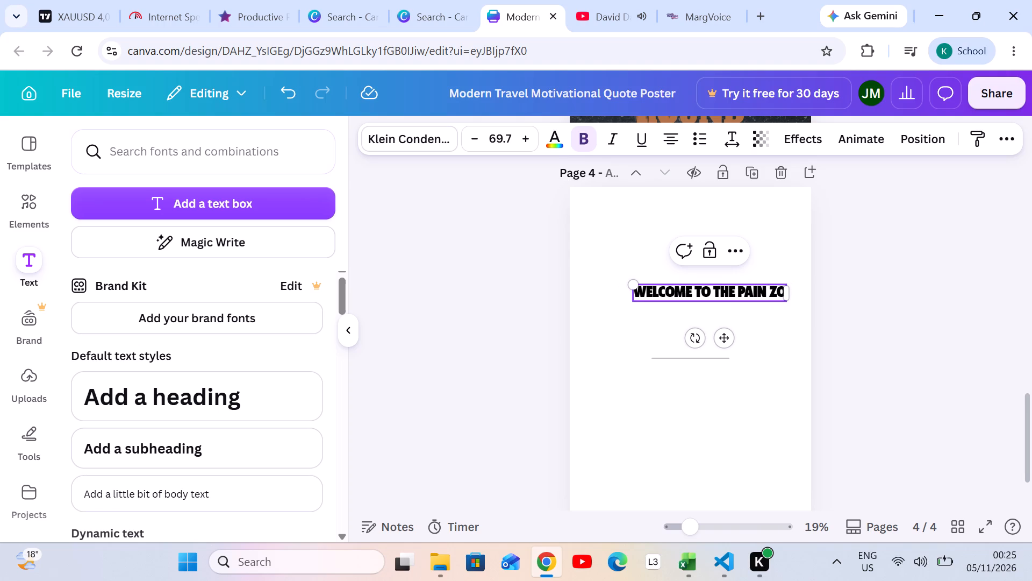
{"action": "type", "text": "NE"}
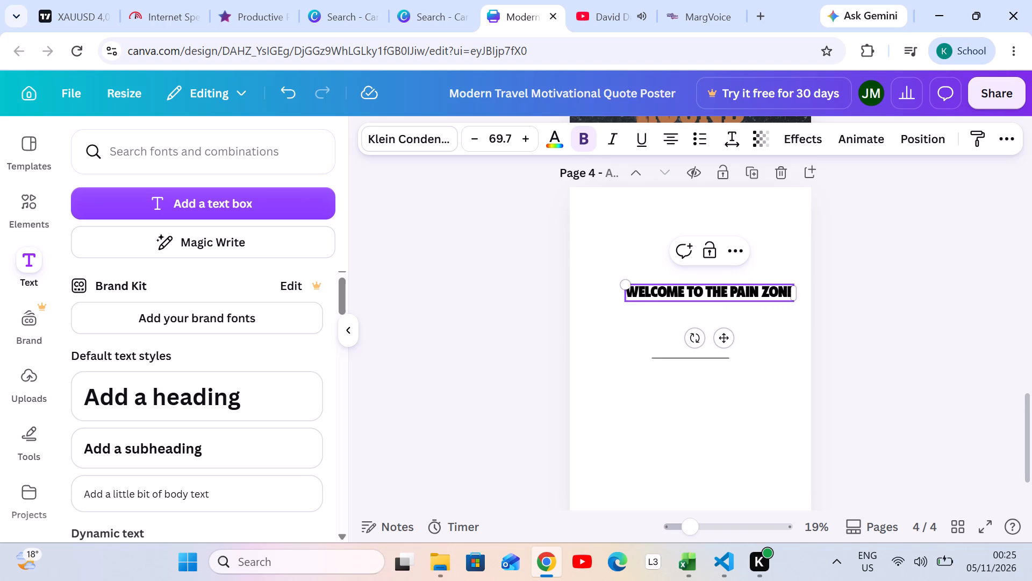
{"action": "left_click", "coordinate": [907, 275]}
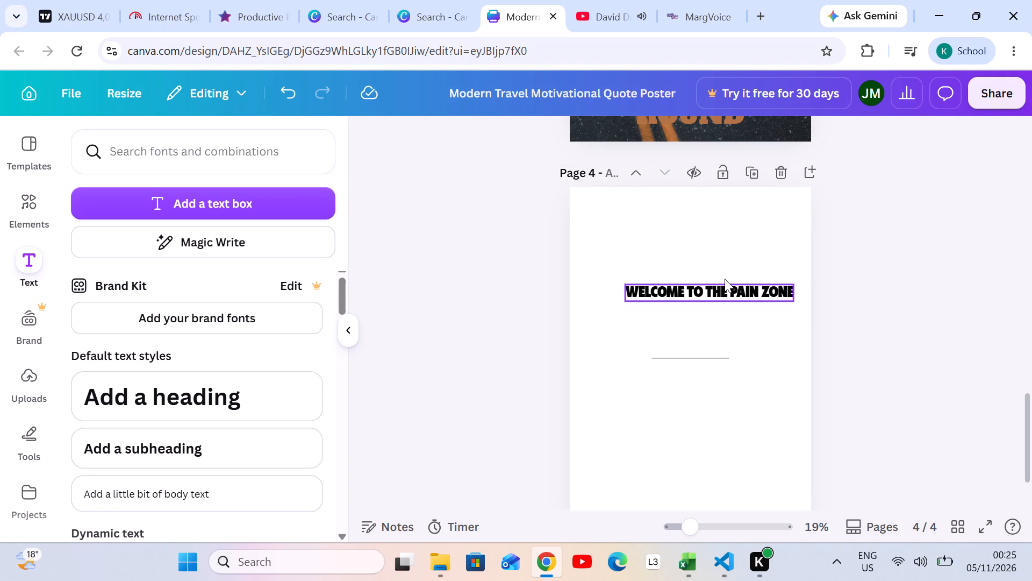
Move the "WELCOME TO THE PAIN ZONE" heading to the top of page 4, centred across the page.
{"action": "left_click_drag", "start_coordinate": [721, 284], "coordinate": [690, 222]}
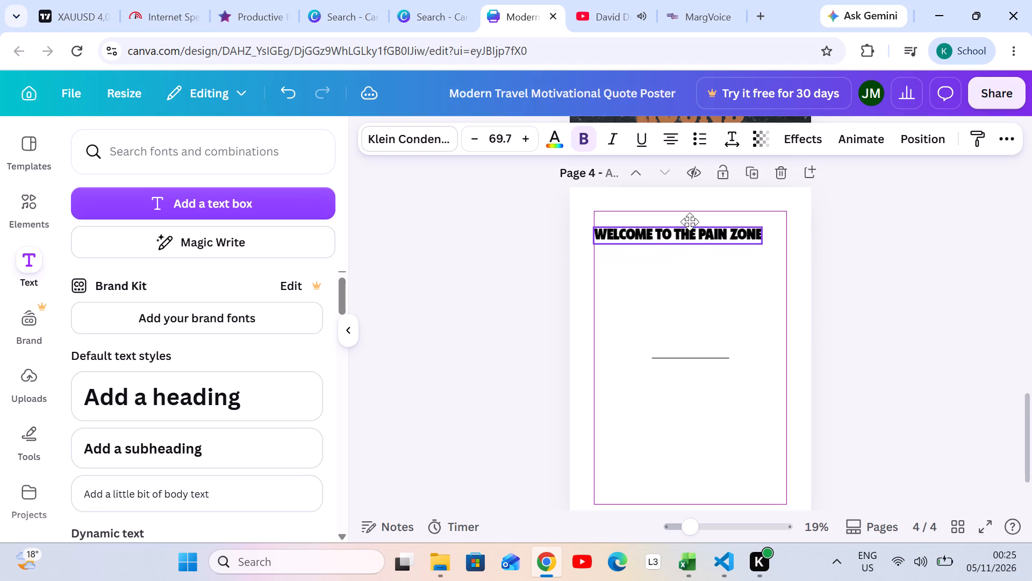
{"action": "left_click_drag", "start_coordinate": [690, 222], "coordinate": [699, 206]}
{"action": "left_click", "coordinate": [922, 357]}
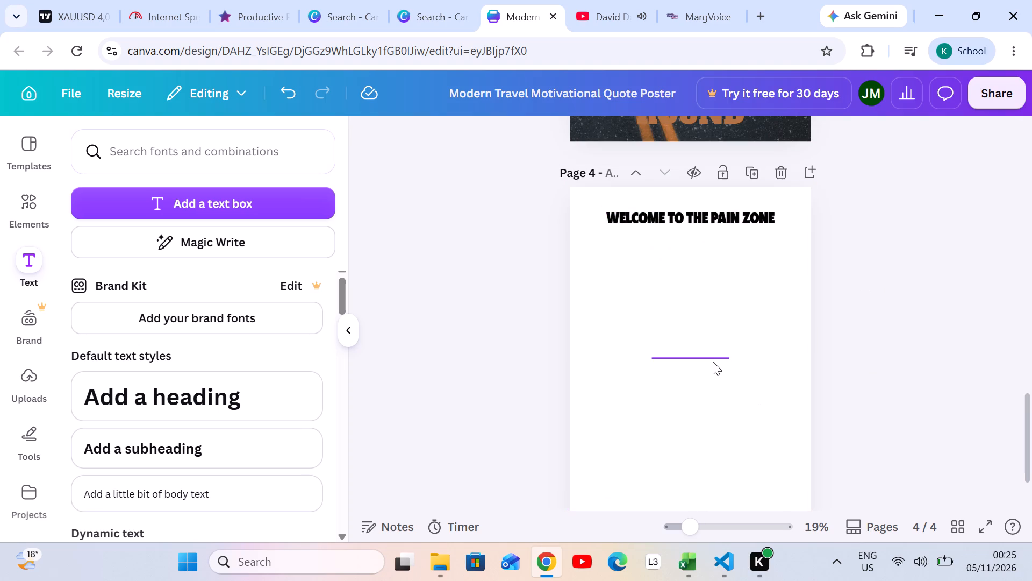
Move and stretch the short line into a horizontal divider about 33.6 long beneath the page 4 heading, spanning margin to margin.
{"action": "left_click", "coordinate": [713, 356]}
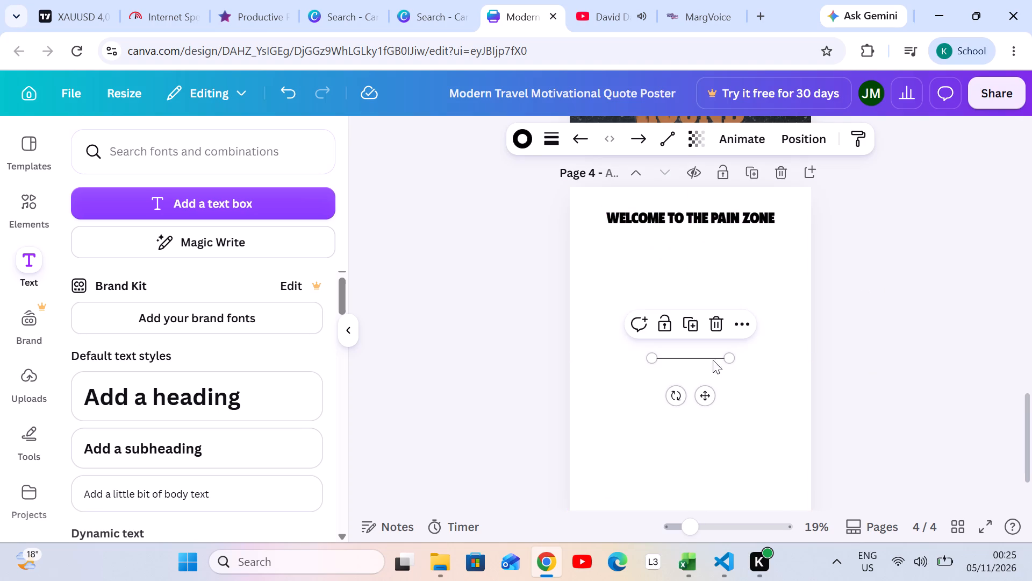
{"action": "left_click_drag", "start_coordinate": [730, 358], "coordinate": [726, 371]}
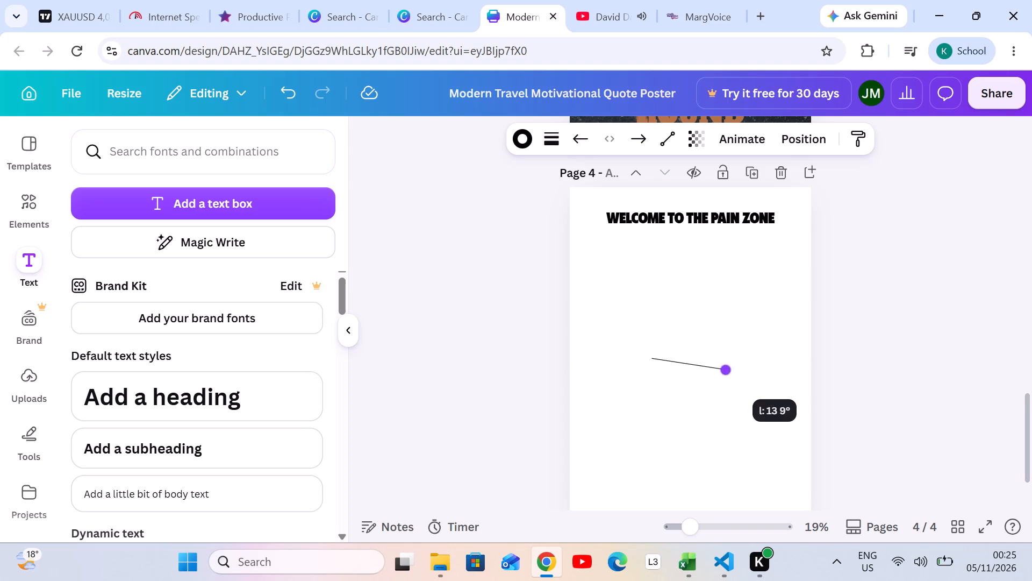
{"action": "left_click_drag", "start_coordinate": [726, 371], "coordinate": [784, 242]}
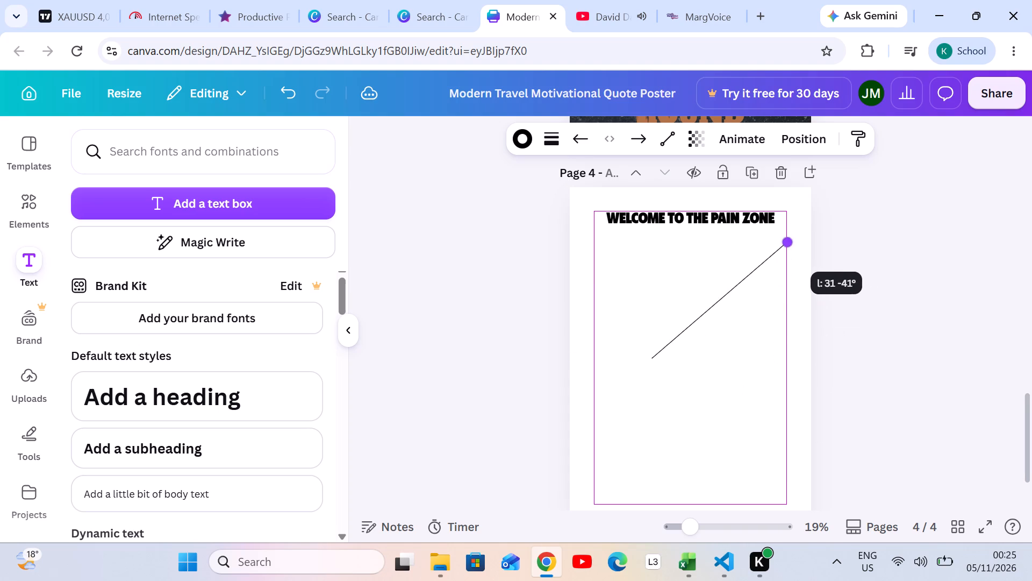
{"action": "left_click_drag", "start_coordinate": [784, 242], "coordinate": [749, 258]}
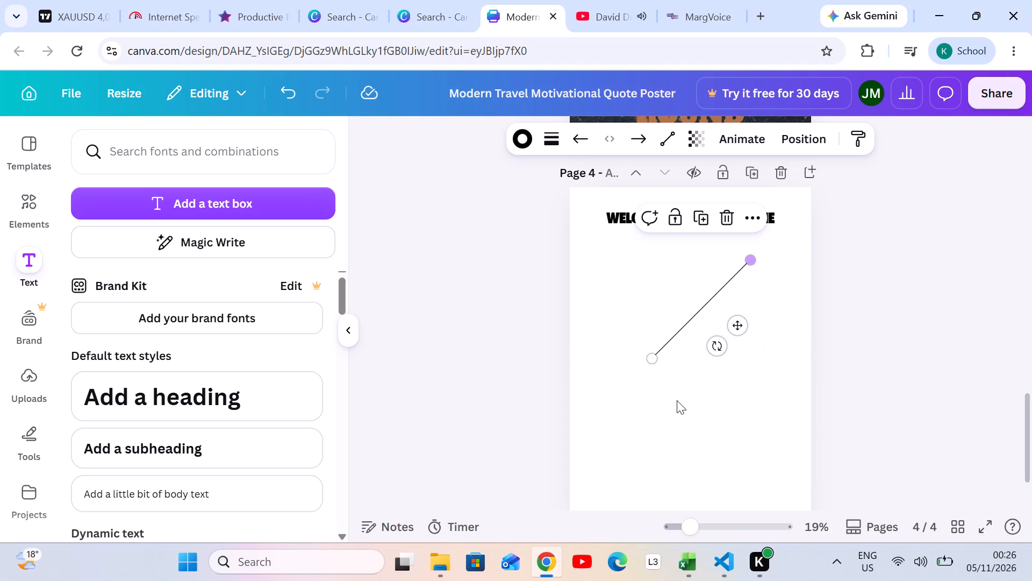
{"action": "left_click_drag", "start_coordinate": [654, 359], "coordinate": [647, 239]}
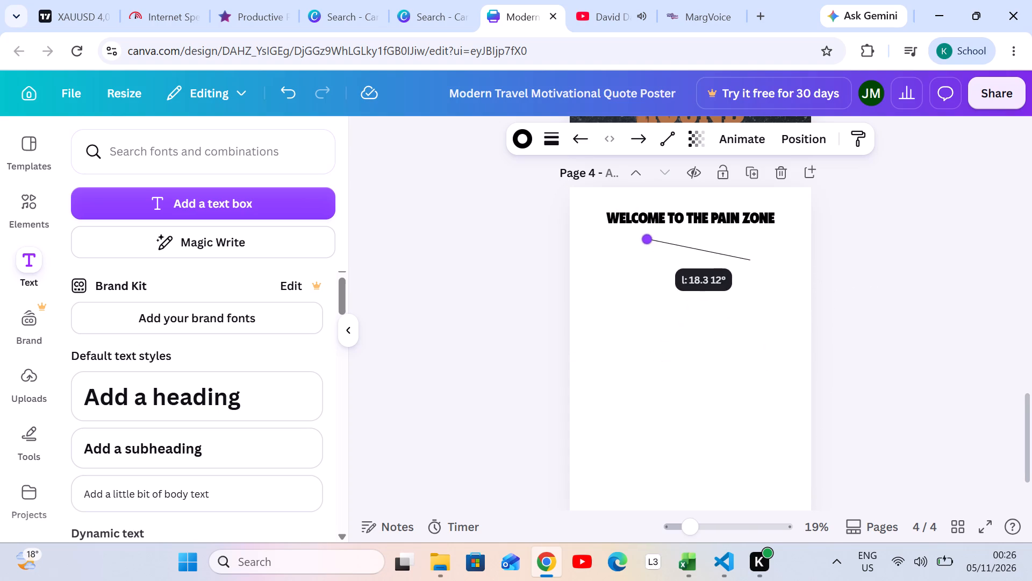
{"action": "left_click_drag", "start_coordinate": [647, 239], "coordinate": [641, 256]}
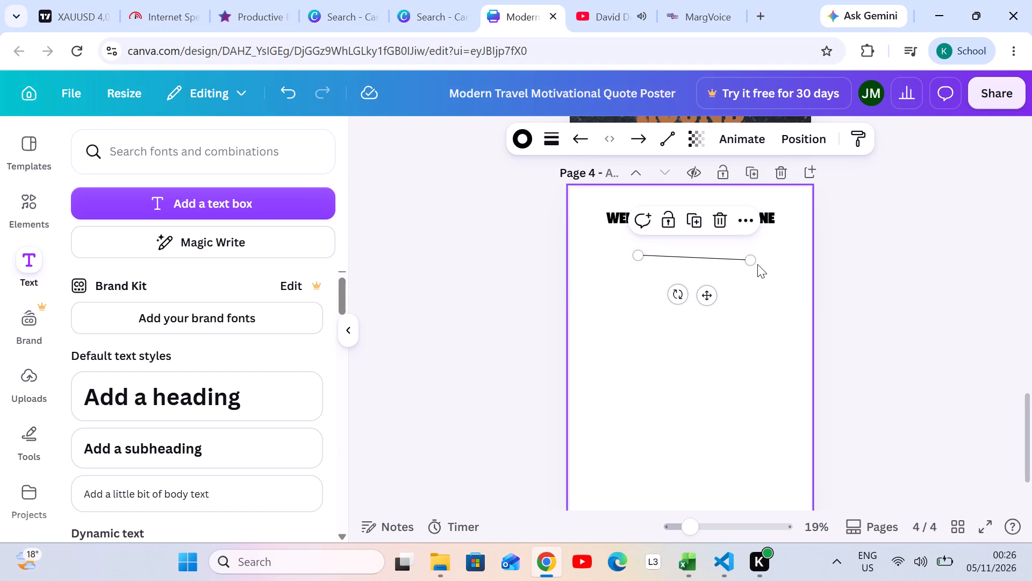
{"action": "left_click_drag", "start_coordinate": [755, 260], "coordinate": [763, 240]}
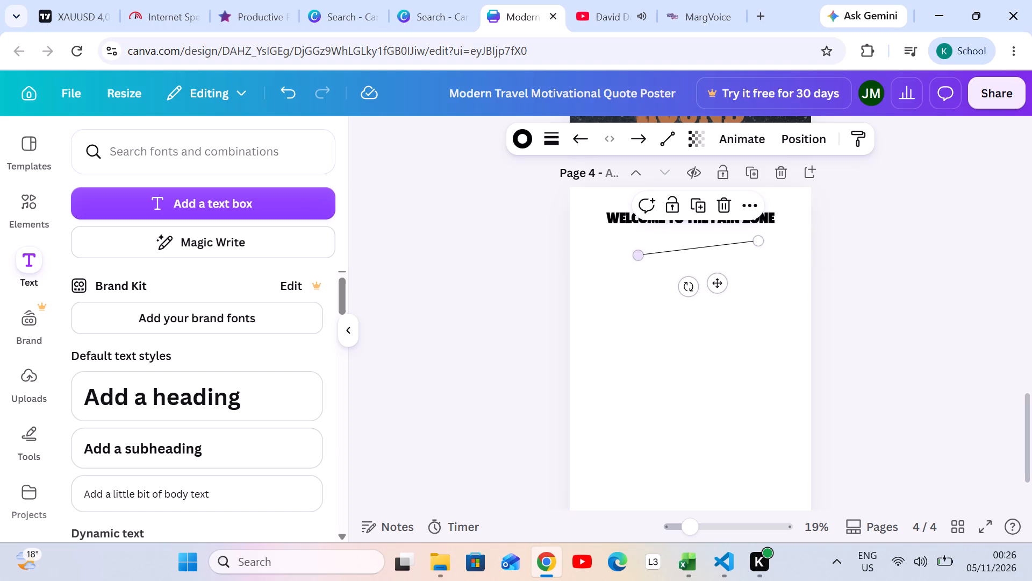
{"action": "left_click_drag", "start_coordinate": [633, 251], "coordinate": [628, 233]}
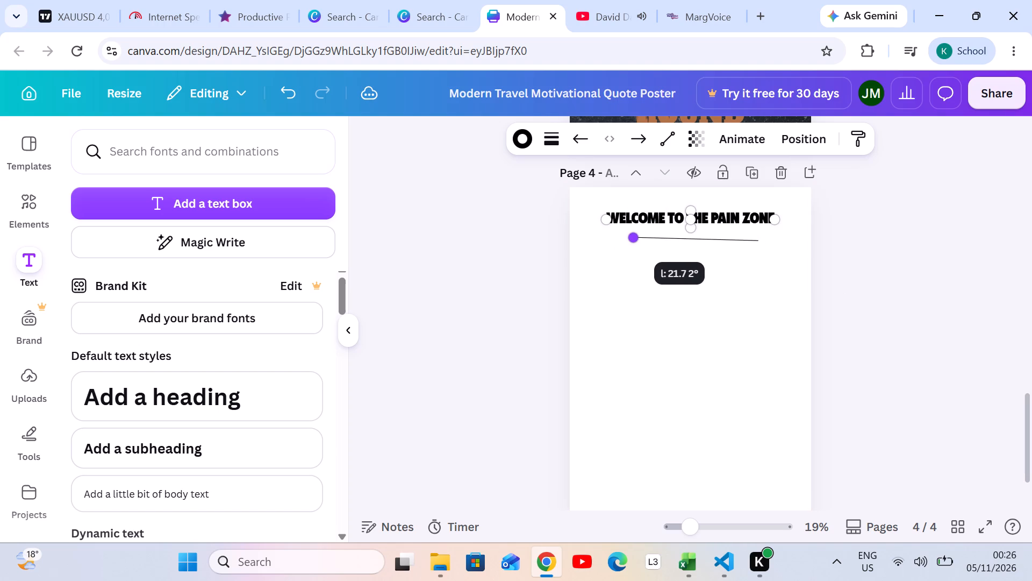
{"action": "left_click_drag", "start_coordinate": [628, 233], "coordinate": [592, 233]}
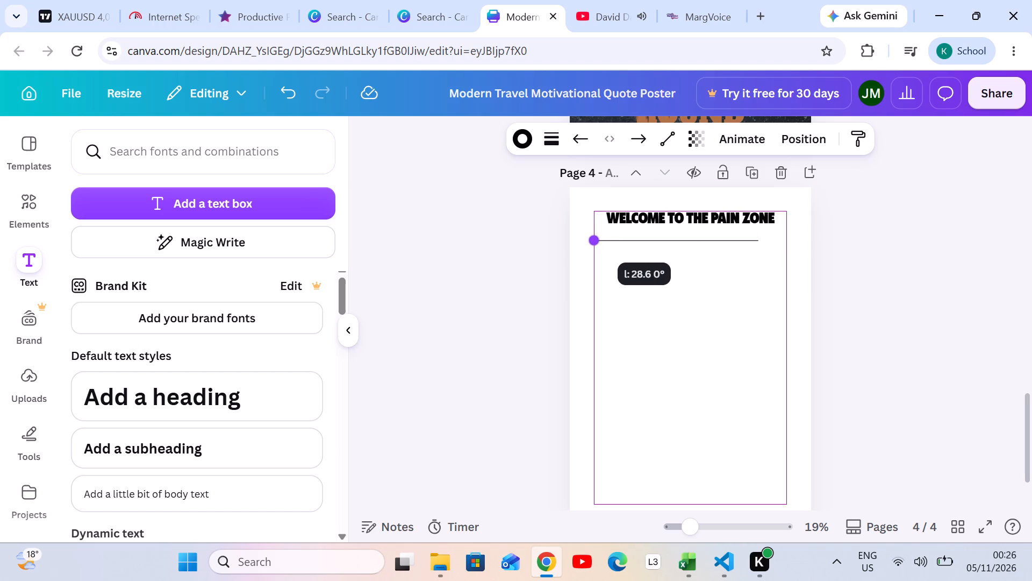
{"action": "left_click_drag", "start_coordinate": [592, 233], "coordinate": [594, 236]}
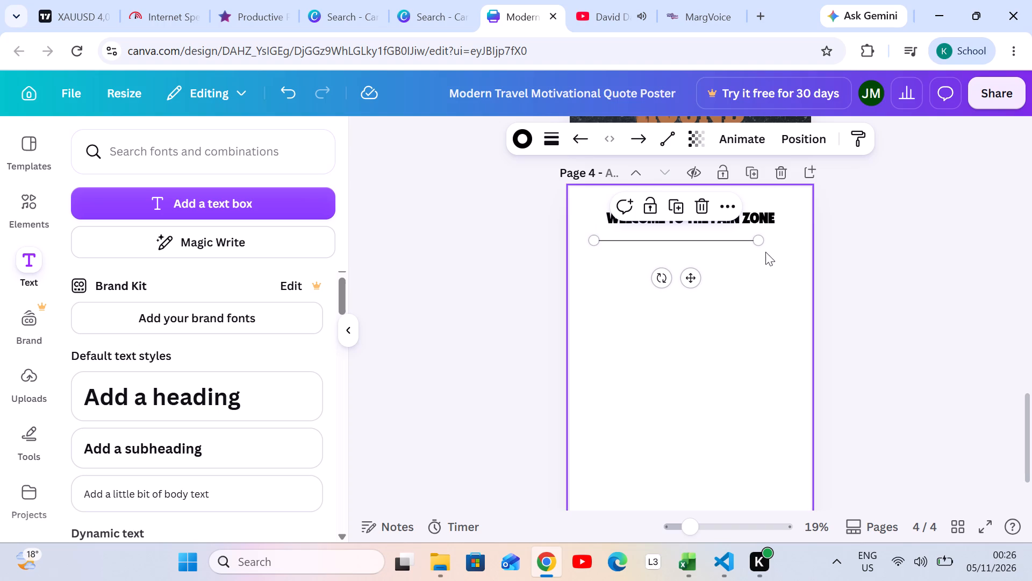
{"action": "left_click_drag", "start_coordinate": [761, 242], "coordinate": [777, 244]}
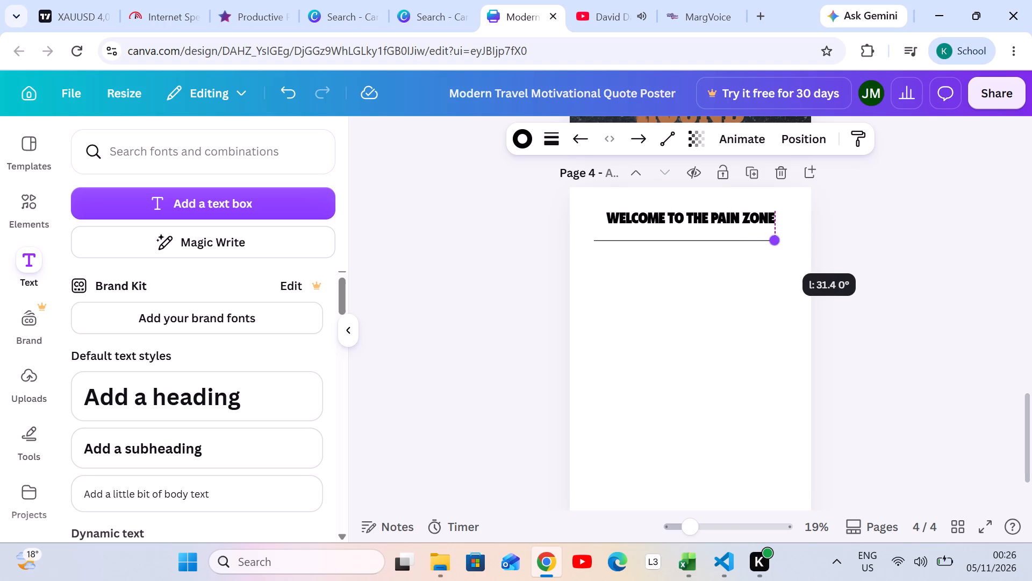
{"action": "left_click_drag", "start_coordinate": [777, 244], "coordinate": [786, 244]}
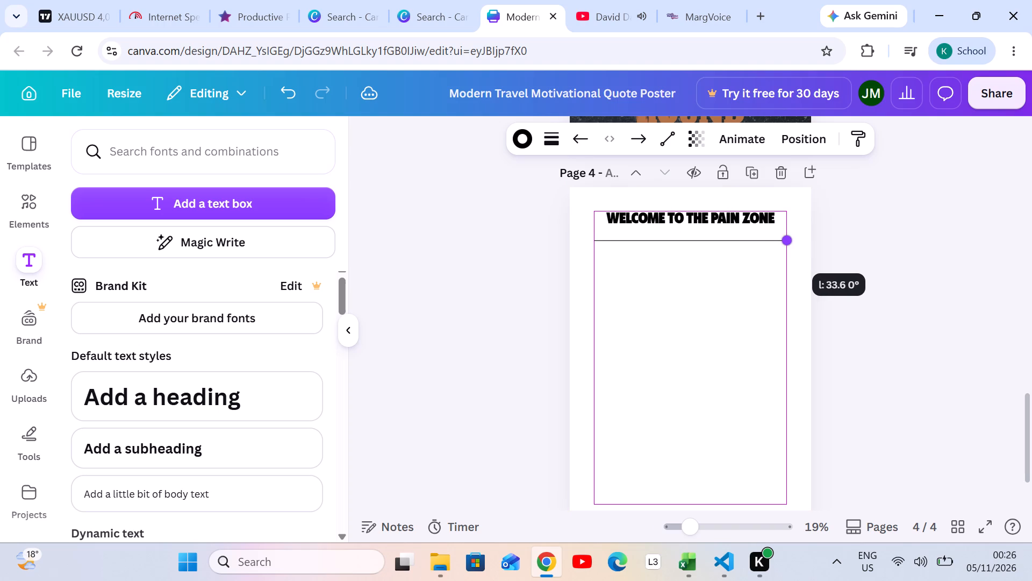
{"action": "left_click_drag", "start_coordinate": [786, 244], "coordinate": [789, 242]}
{"action": "left_click", "coordinate": [891, 283]}
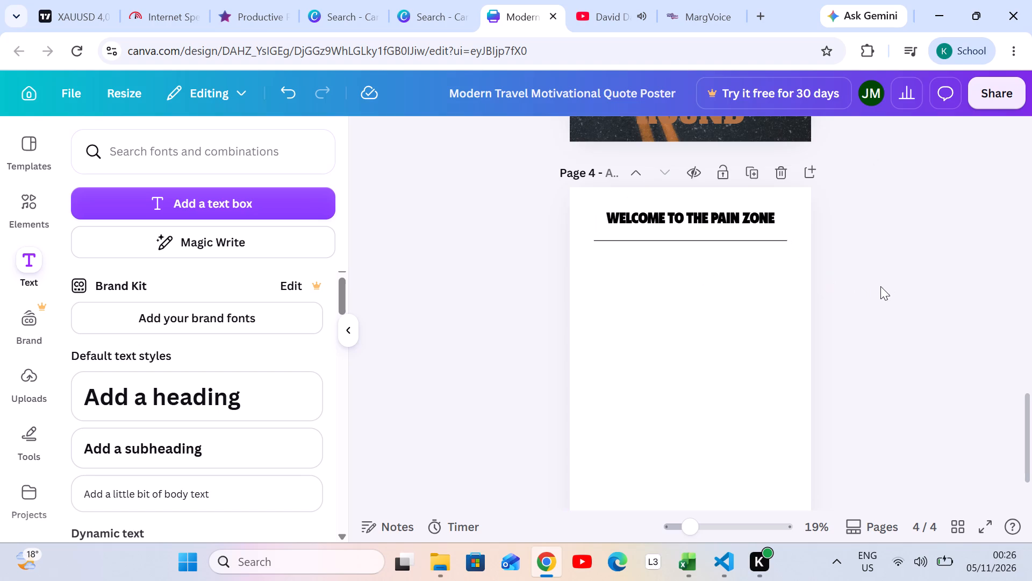
Duplicate the "WELCOME TO THE PAIN ZONE" heading and place the copy just below the divider line, centred on the page.
{"action": "left_click", "coordinate": [644, 258]}
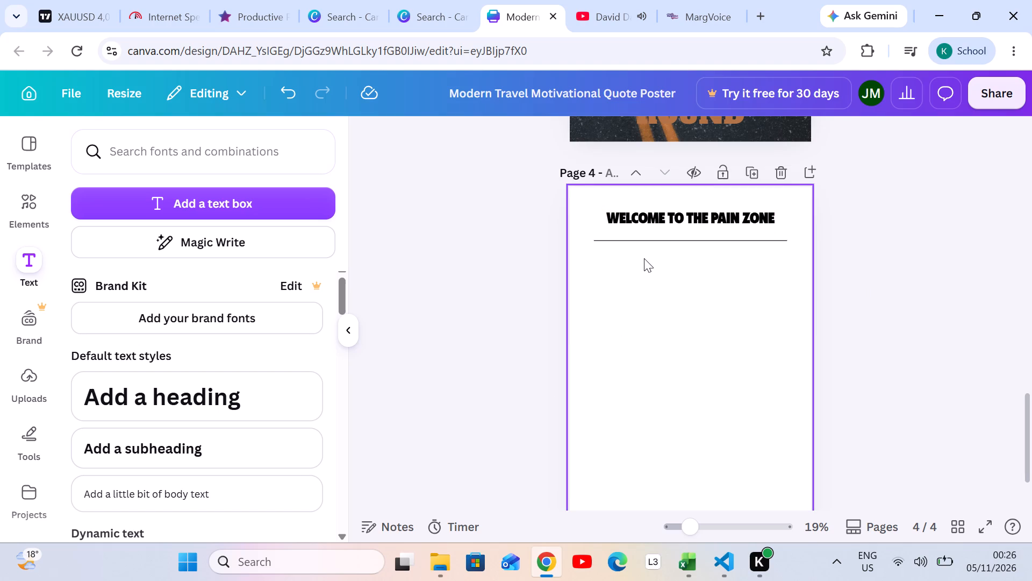
{"action": "left_click", "coordinate": [689, 218]}
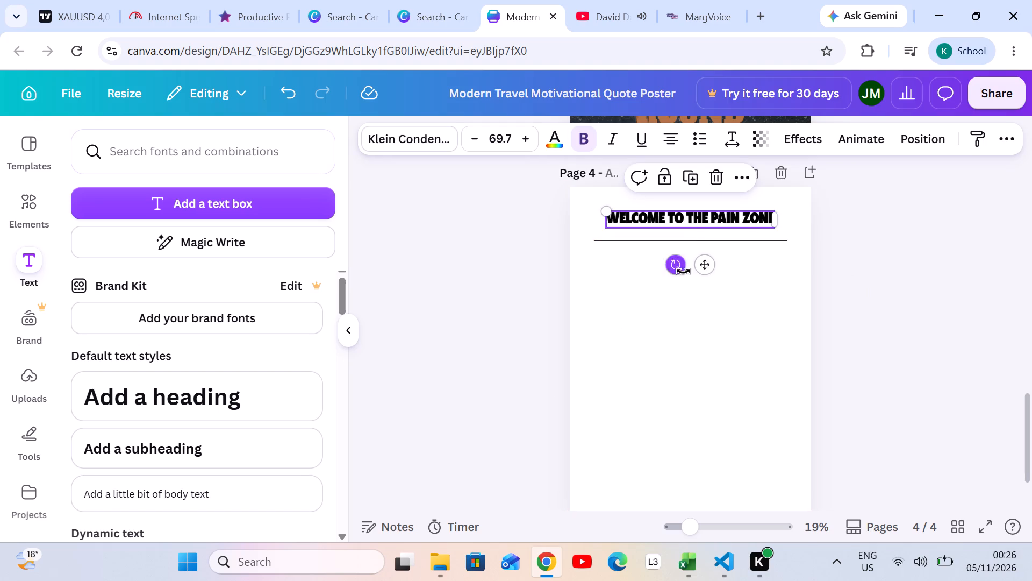
{"action": "left_click", "coordinate": [695, 177]}
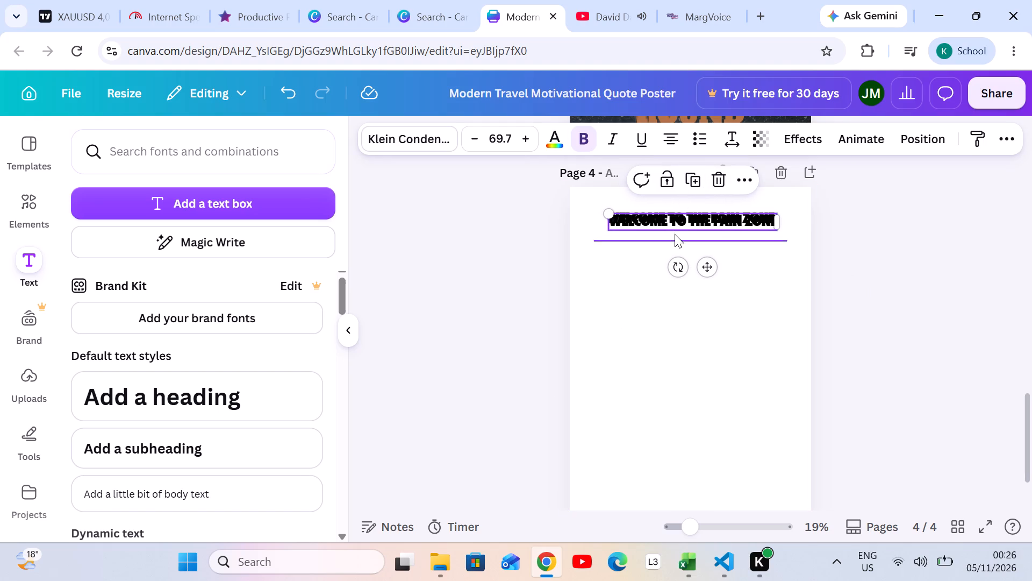
{"action": "left_click_drag", "start_coordinate": [677, 219], "coordinate": [669, 256]}
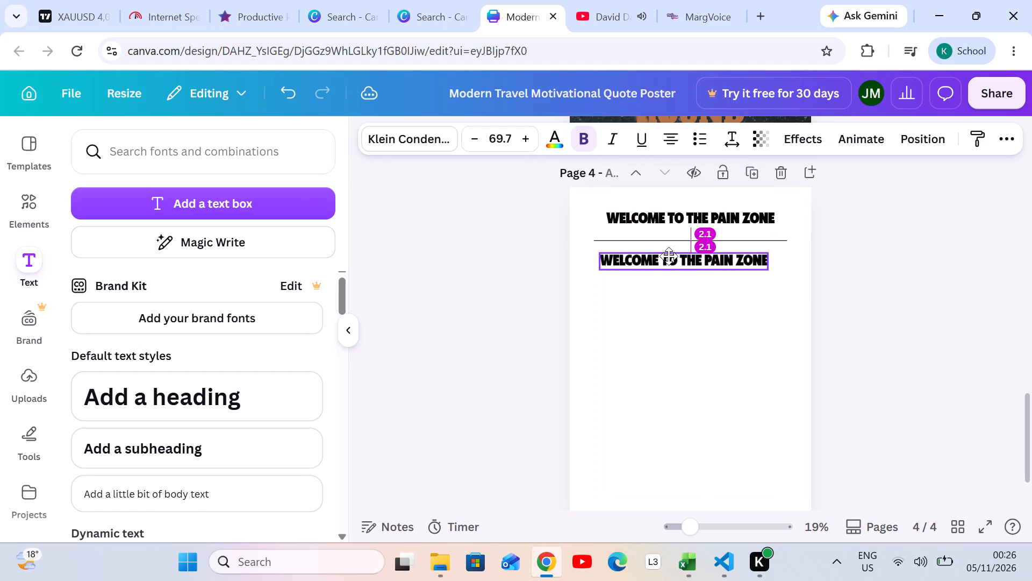
{"action": "left_click_drag", "start_coordinate": [669, 256], "coordinate": [669, 253]}
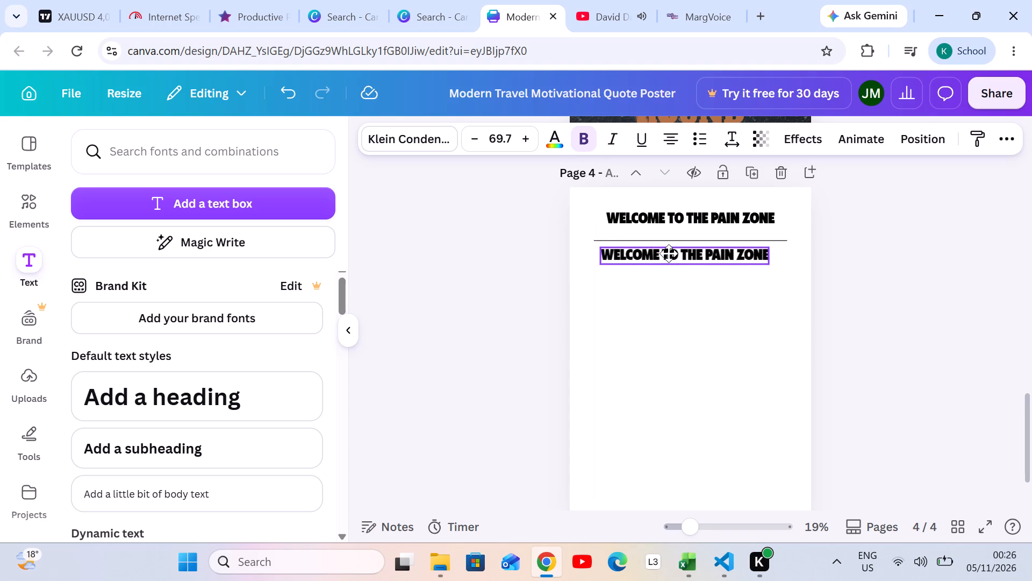
{"action": "left_click_drag", "start_coordinate": [669, 253], "coordinate": [671, 253]}
Replace the duplicated heading's text with "EMBRACE THE PAIN".
{"action": "left_click", "coordinate": [671, 253]}
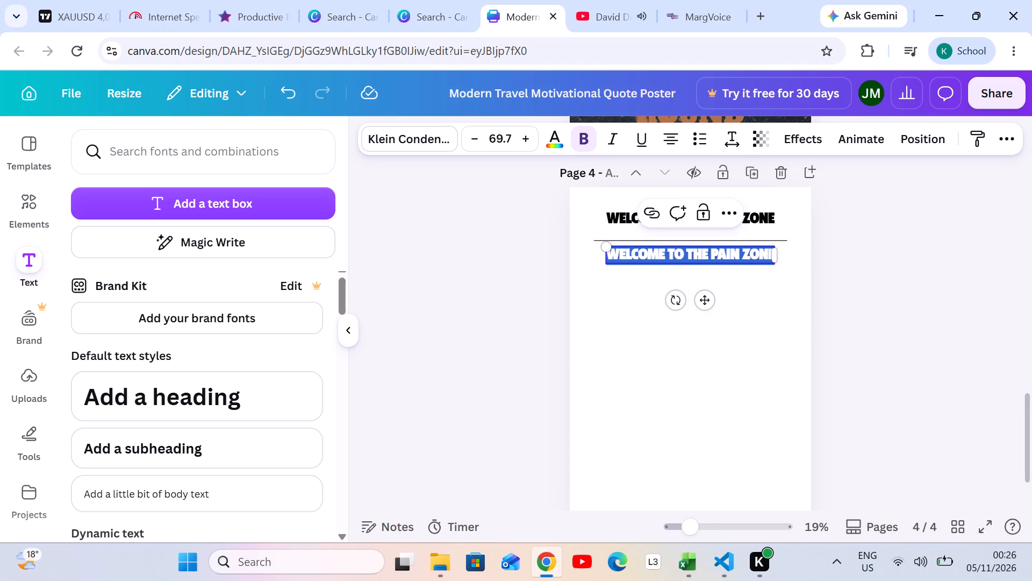
{"action": "key", "text": "e"}
{"action": "type", "text": "MBRACE"}
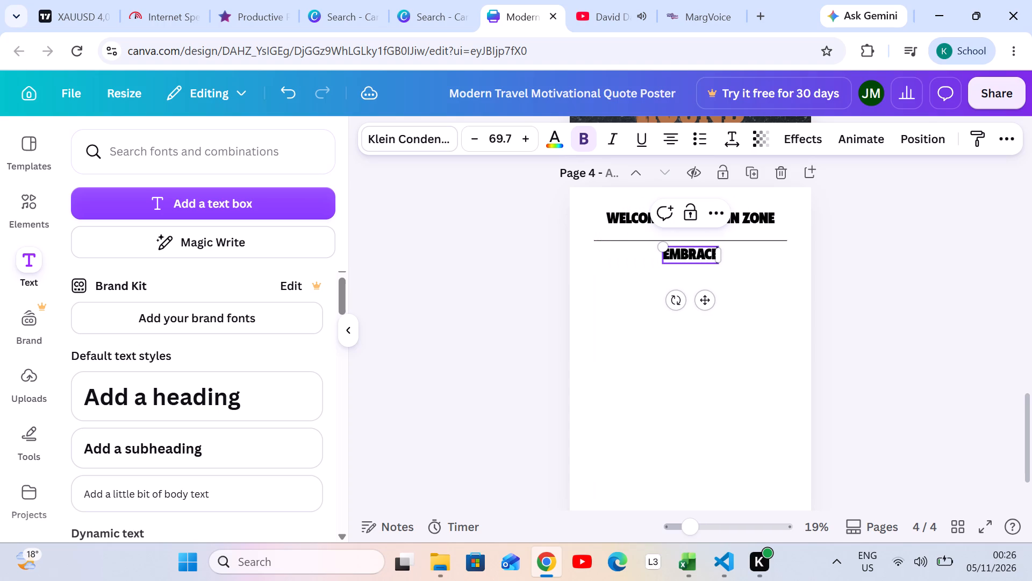
{"action": "key", "text": "space"}
{"action": "type", "text": "THE PAIN"}
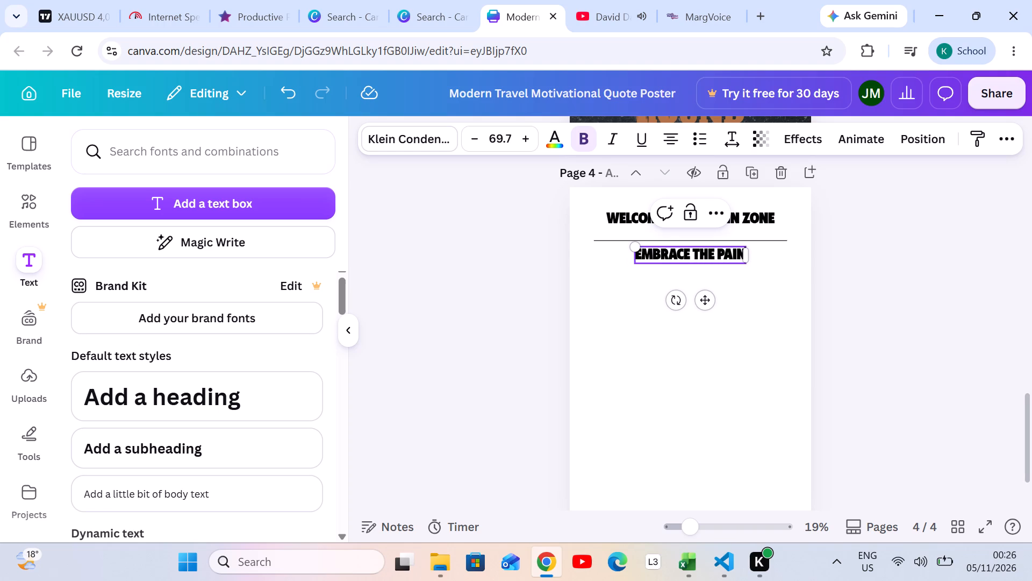
{"action": "left_click", "coordinate": [757, 282]}
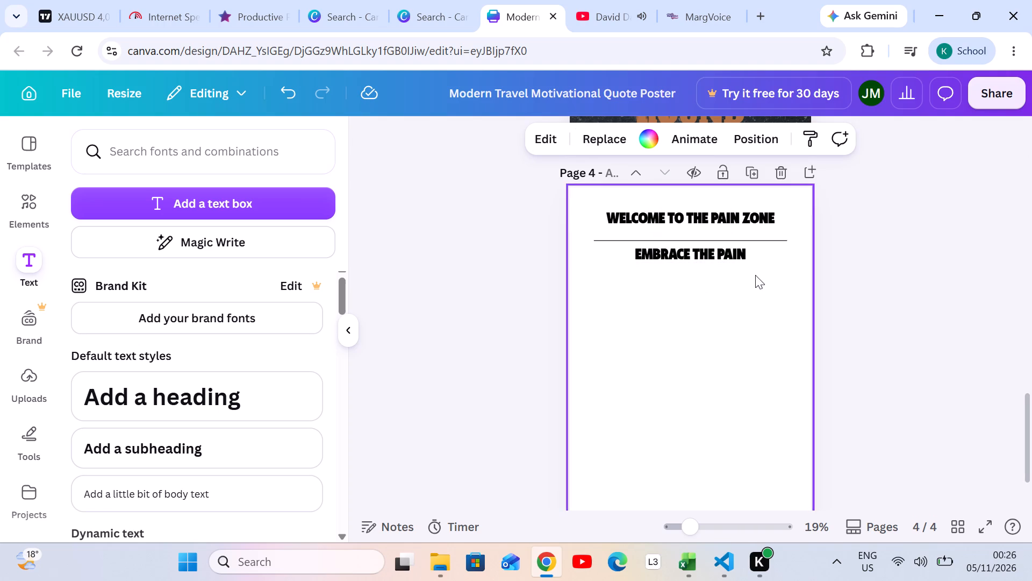
Duplicate the divider line and move the copy just below "EMBRACE THE PAIN".
{"action": "left_click", "coordinate": [599, 238]}
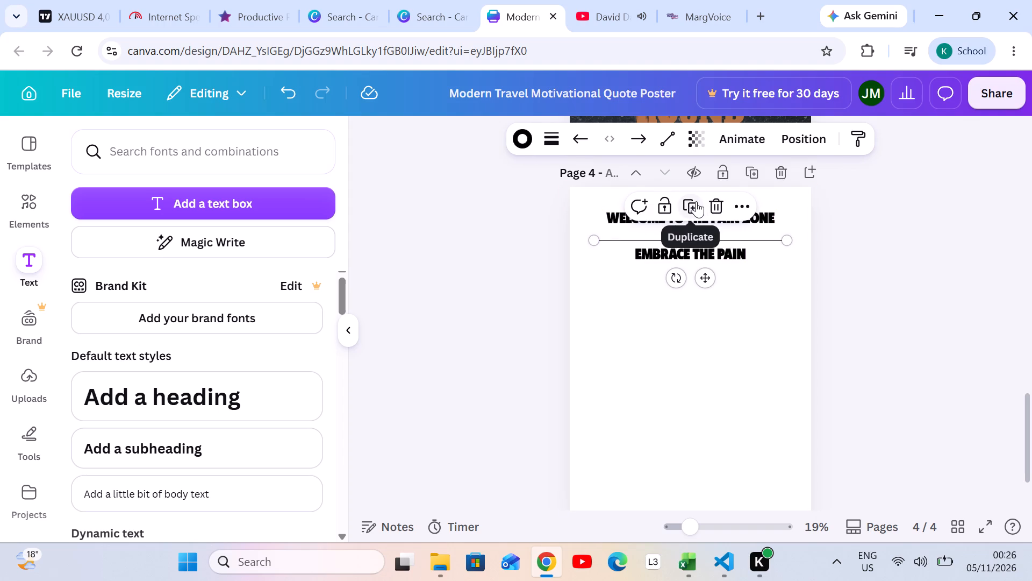
{"action": "left_click", "coordinate": [696, 201]}
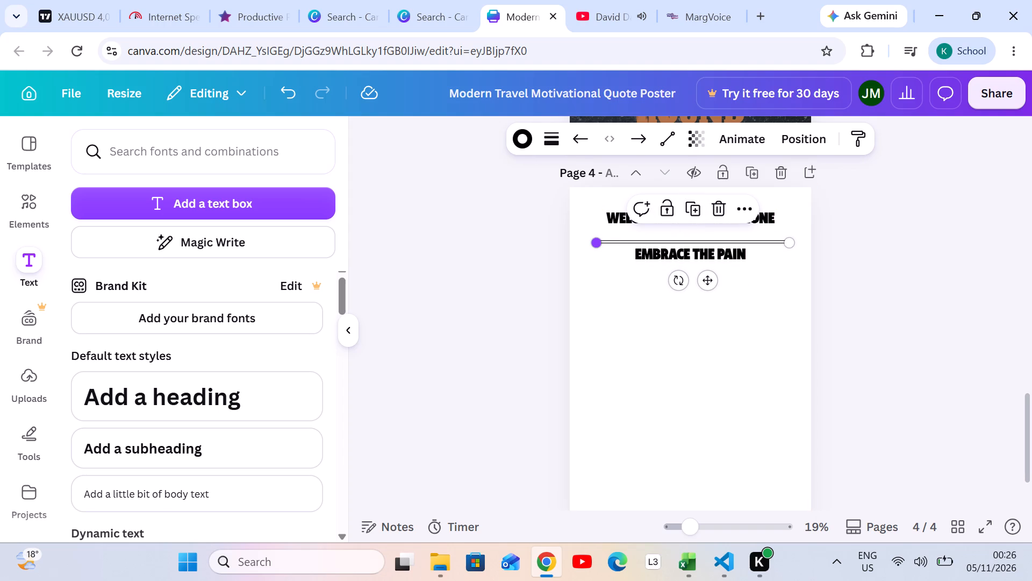
{"action": "left_click_drag", "start_coordinate": [597, 244], "coordinate": [594, 252]}
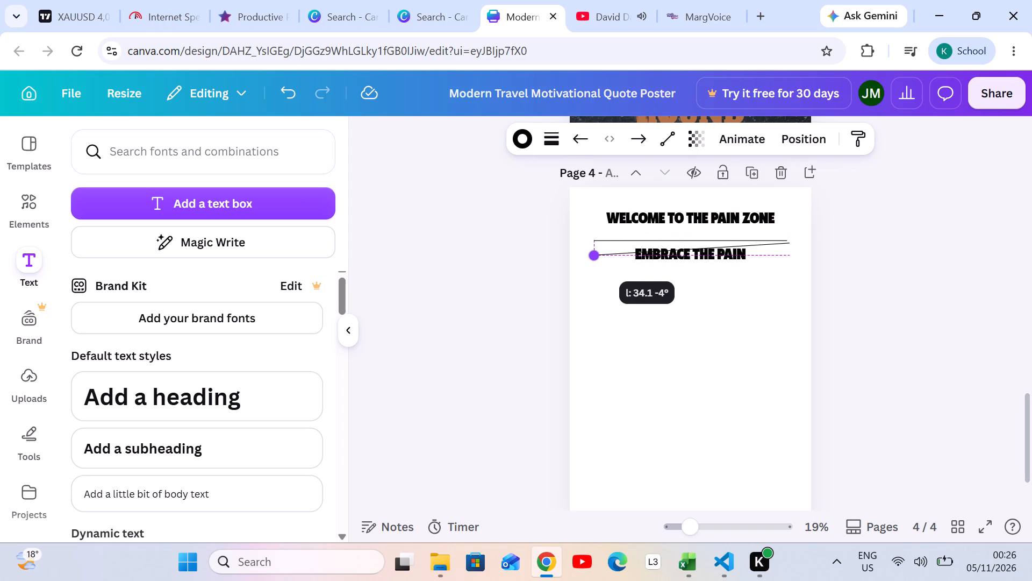
{"action": "left_click_drag", "start_coordinate": [594, 252], "coordinate": [590, 239]}
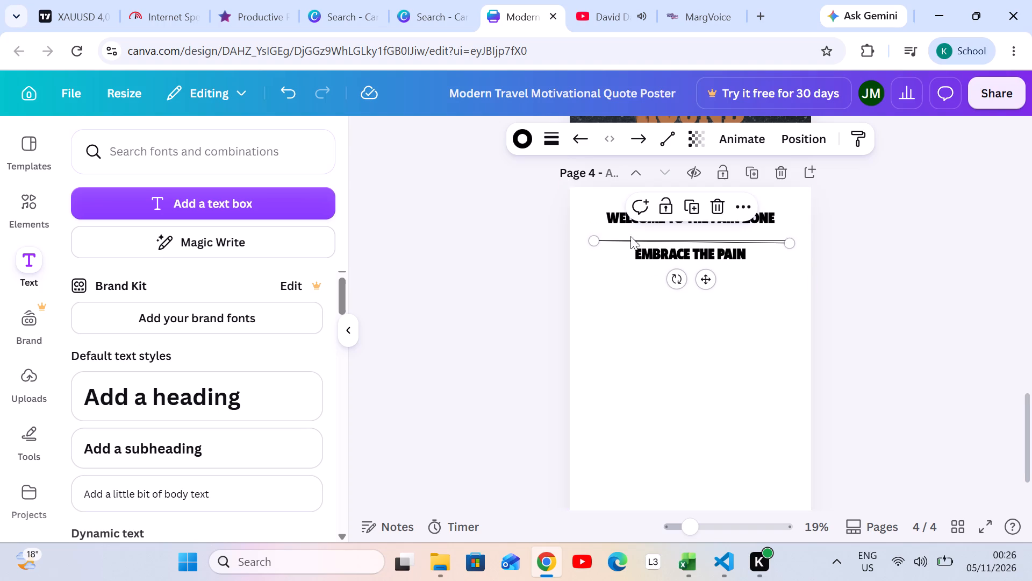
{"action": "left_click_drag", "start_coordinate": [594, 240], "coordinate": [593, 250]}
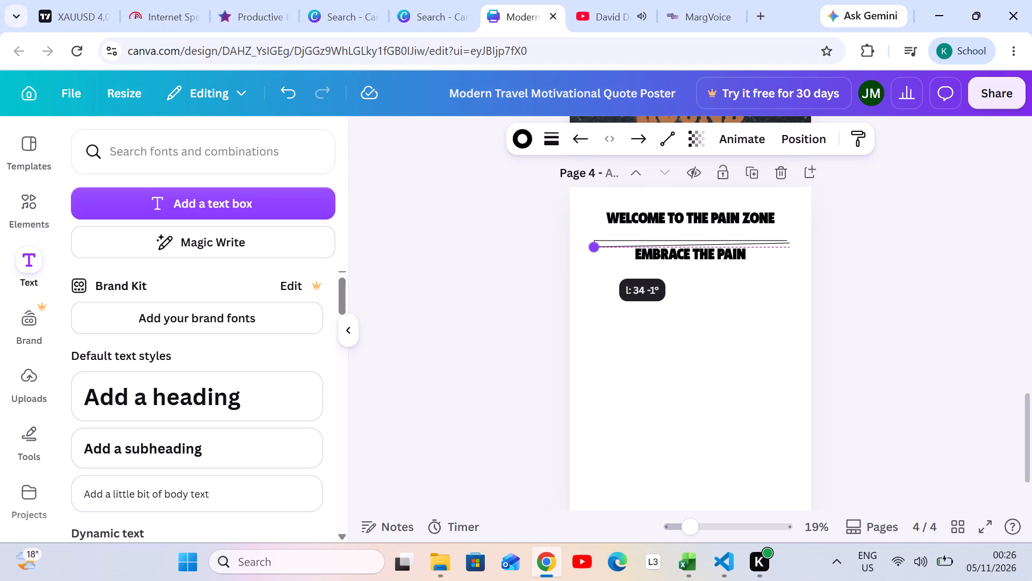
{"action": "left_click_drag", "start_coordinate": [593, 250], "coordinate": [595, 247]}
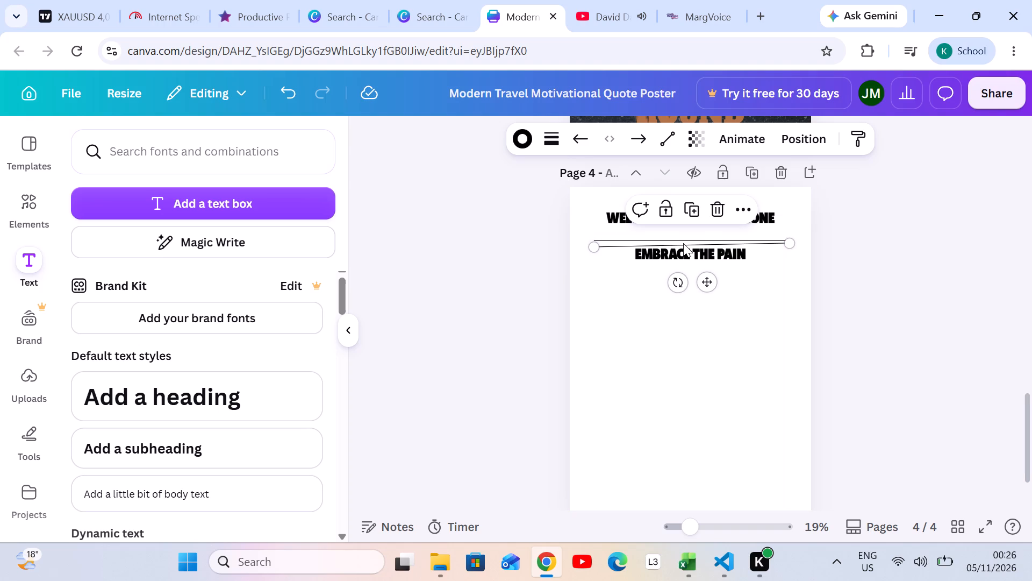
{"action": "left_click", "coordinate": [683, 243]}
{"action": "left_click_drag", "start_coordinate": [683, 242], "coordinate": [681, 259]}
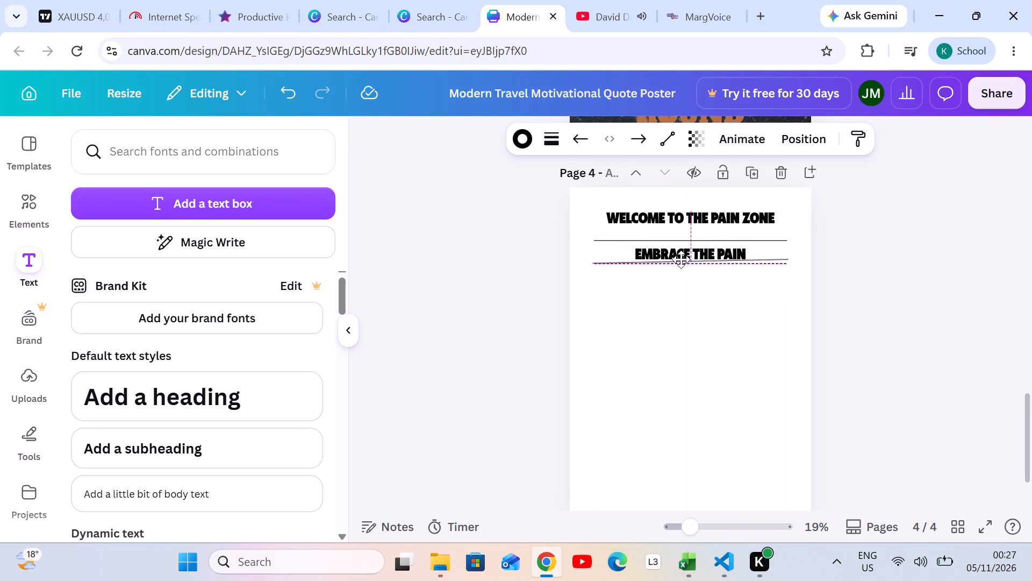
{"action": "left_click_drag", "start_coordinate": [681, 259], "coordinate": [680, 271]}
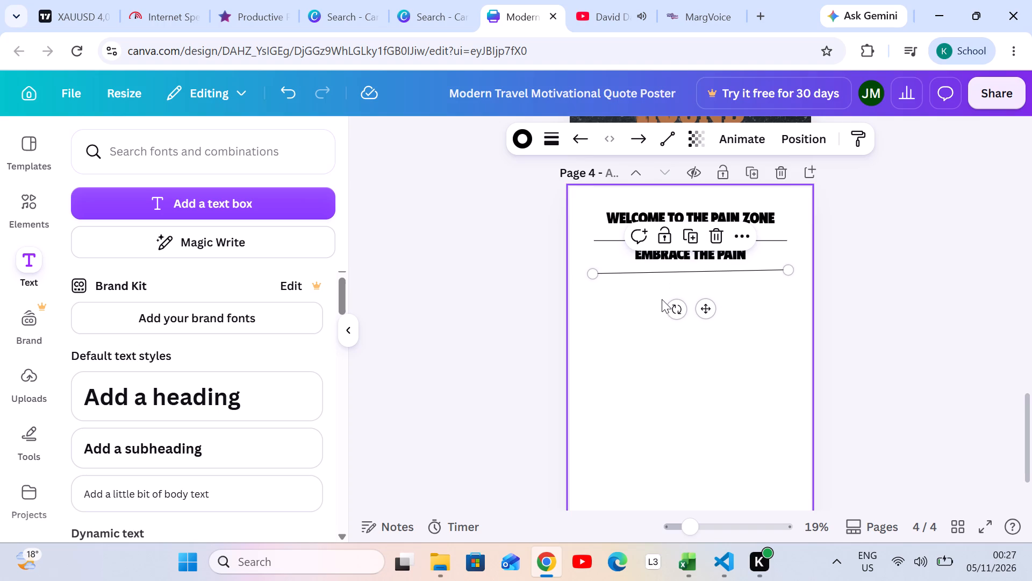
Extend the lower line's left end outward to a length of about 35.2 and try to level the line.
{"action": "left_click", "coordinate": [662, 299]}
{"action": "left_click", "coordinate": [594, 272]}
{"action": "left_click_drag", "start_coordinate": [595, 271], "coordinate": [596, 270]}
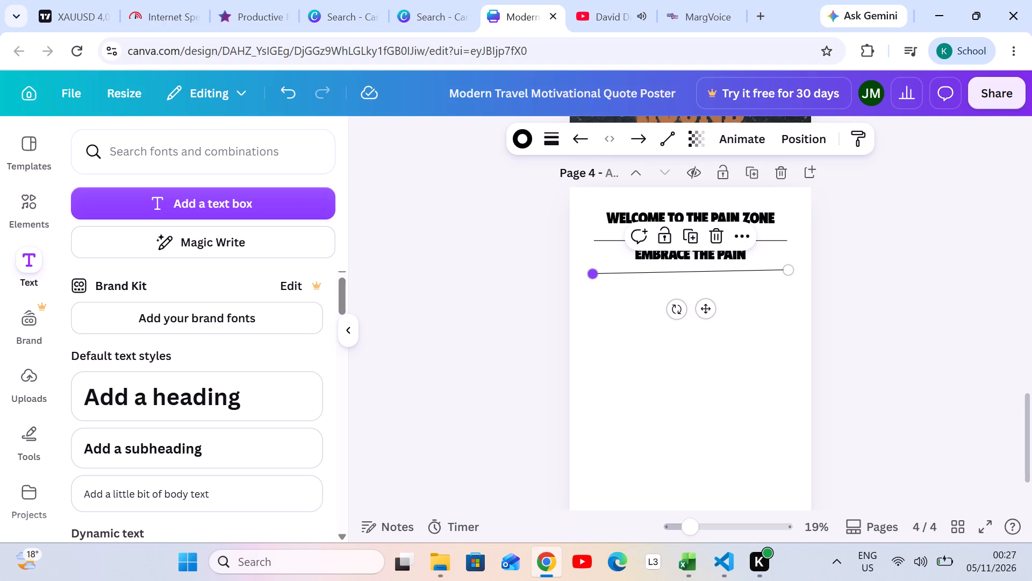
{"action": "left_click_drag", "start_coordinate": [596, 270], "coordinate": [589, 267]}
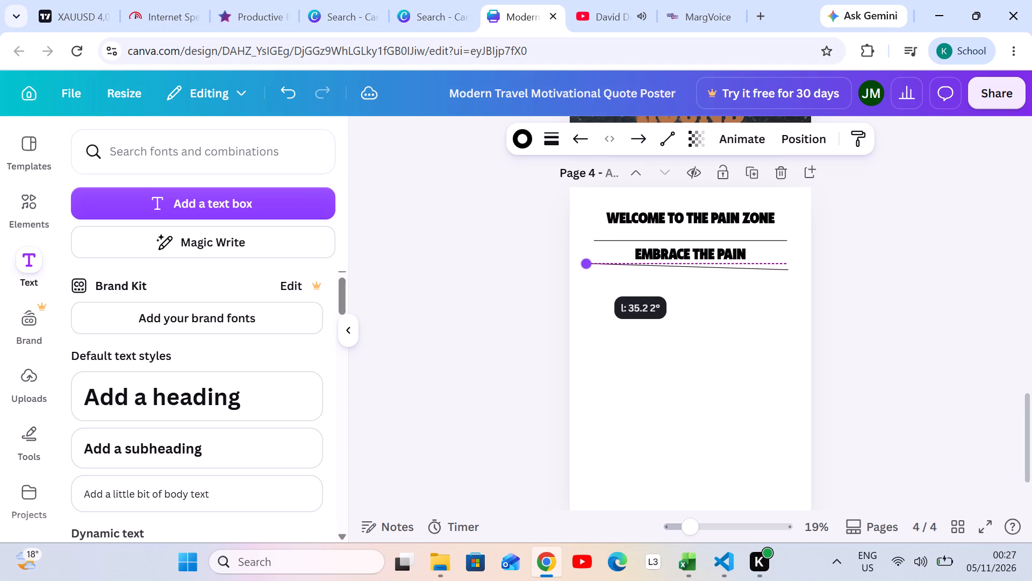
{"action": "left_click_drag", "start_coordinate": [589, 267], "coordinate": [589, 272]}
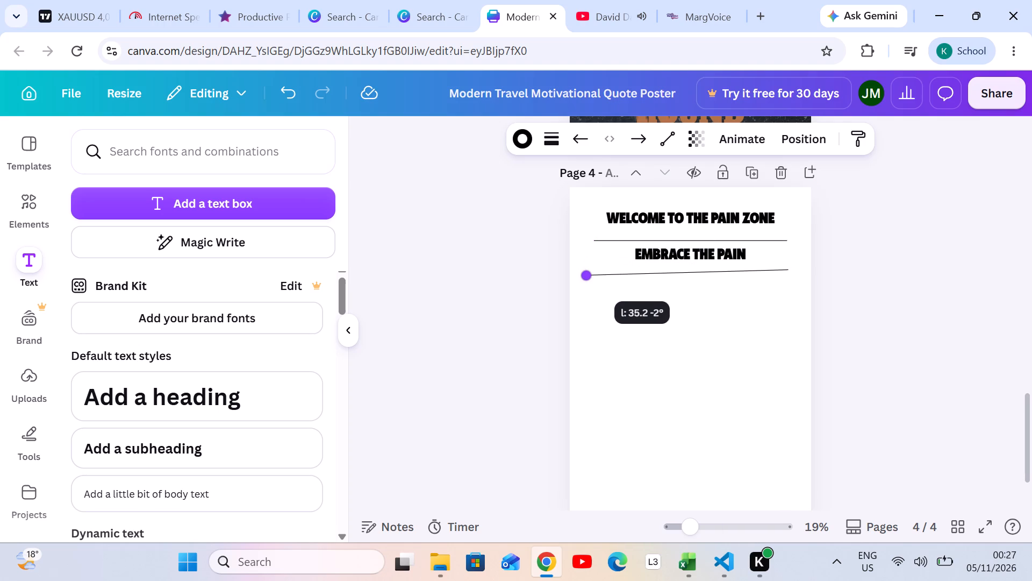
{"action": "left_click_drag", "start_coordinate": [589, 272], "coordinate": [589, 271]}
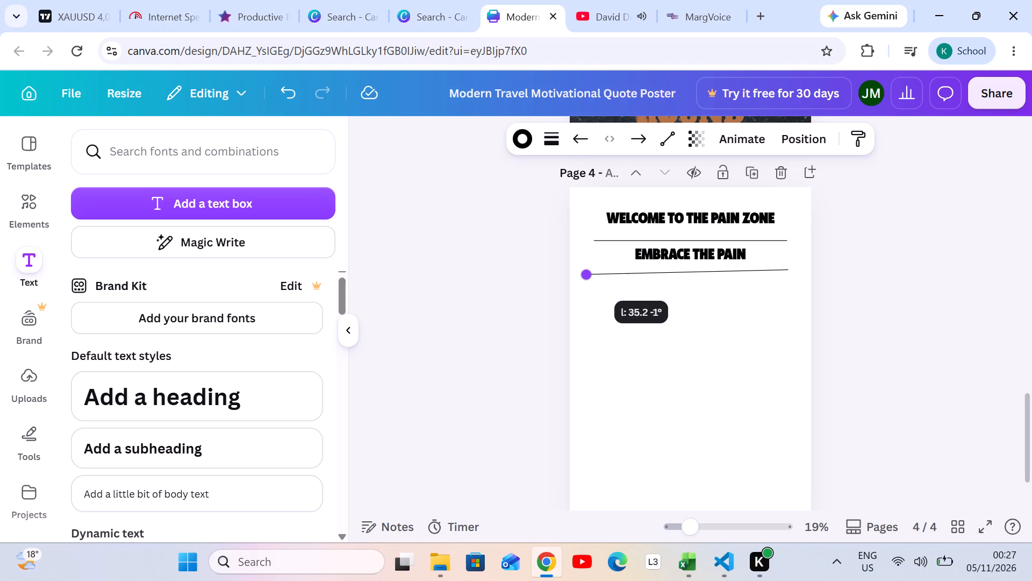
{"action": "left_click_drag", "start_coordinate": [589, 271], "coordinate": [589, 270]}
{"action": "left_click", "coordinate": [902, 329]}
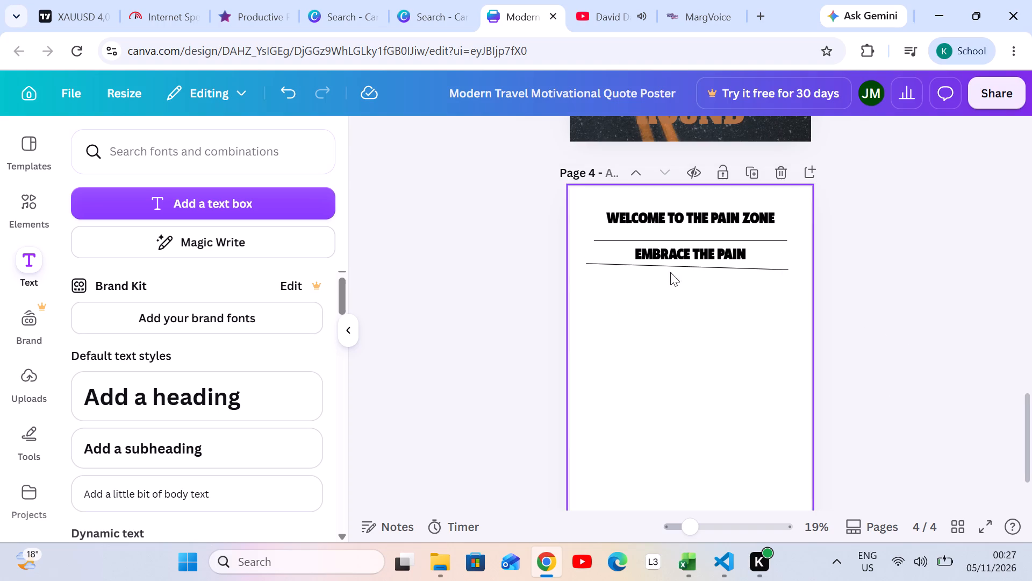
Level the lower divider line below "EMBRACE THE PAIN" horizontally while extending its right end outward.
{"action": "left_click_drag", "start_coordinate": [587, 263], "coordinate": [588, 270]}
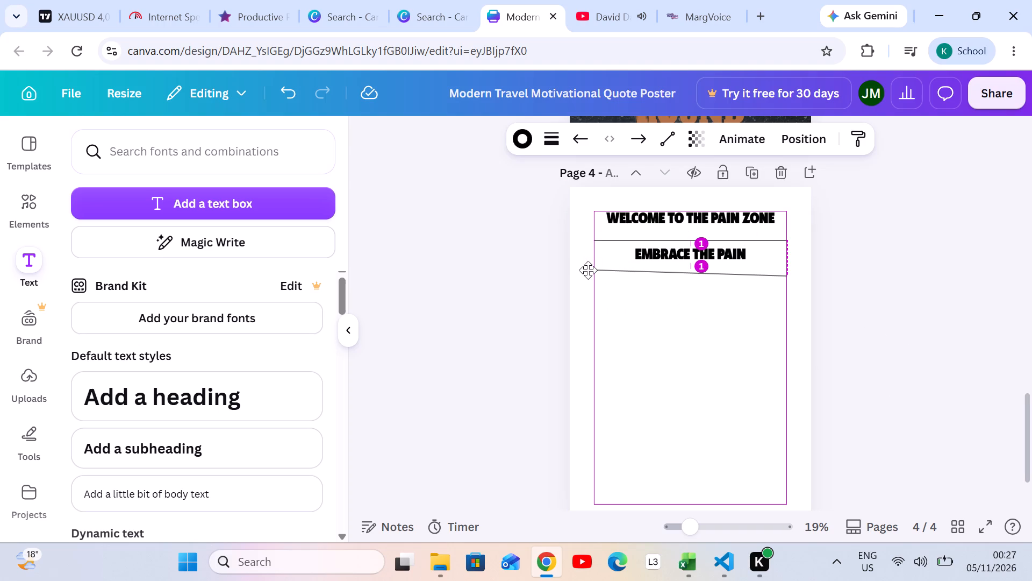
{"action": "left_click_drag", "start_coordinate": [588, 270], "coordinate": [591, 274]}
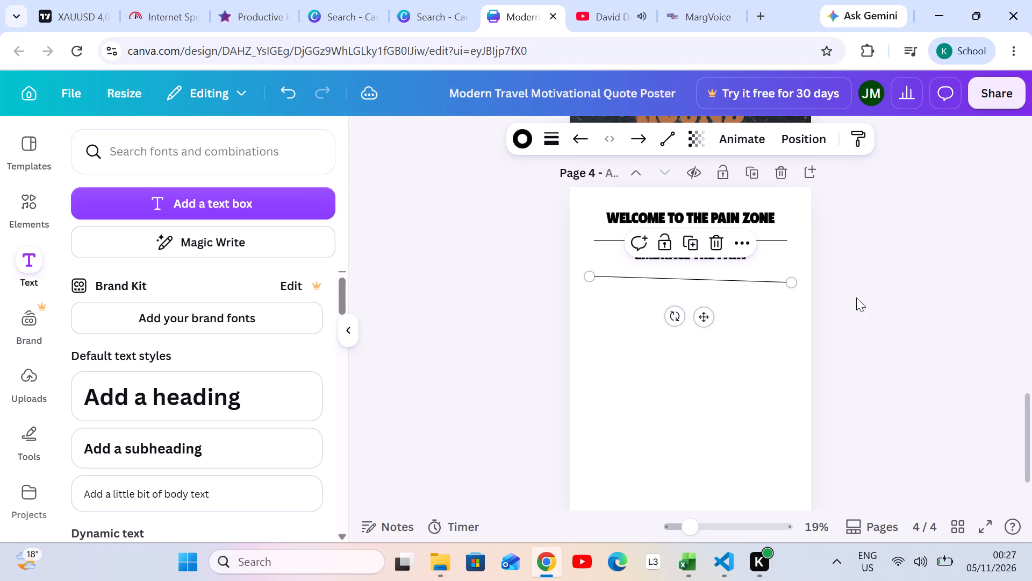
{"action": "left_click_drag", "start_coordinate": [795, 284], "coordinate": [801, 276]}
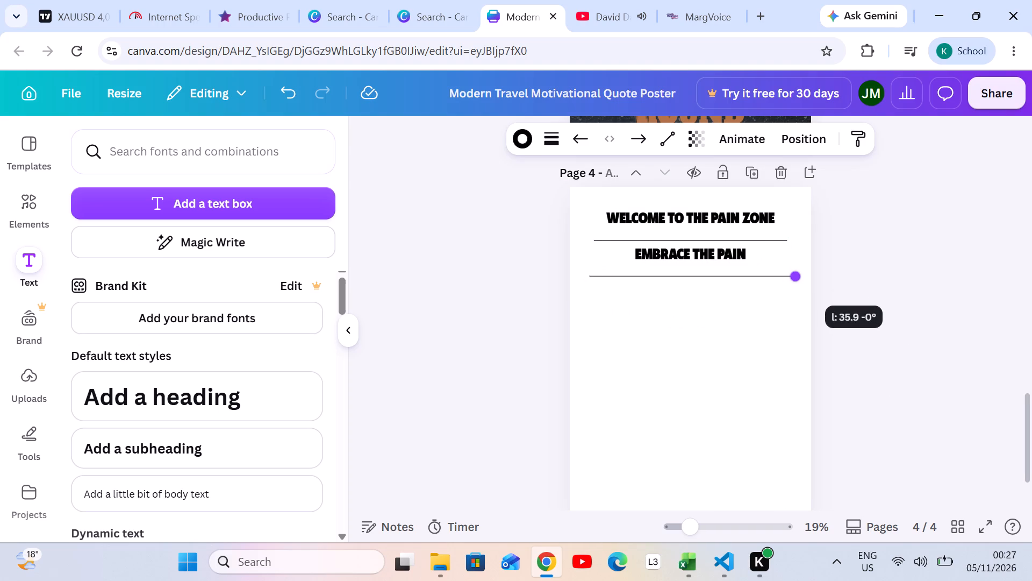
{"action": "left_click_drag", "start_coordinate": [801, 276], "coordinate": [805, 276]}
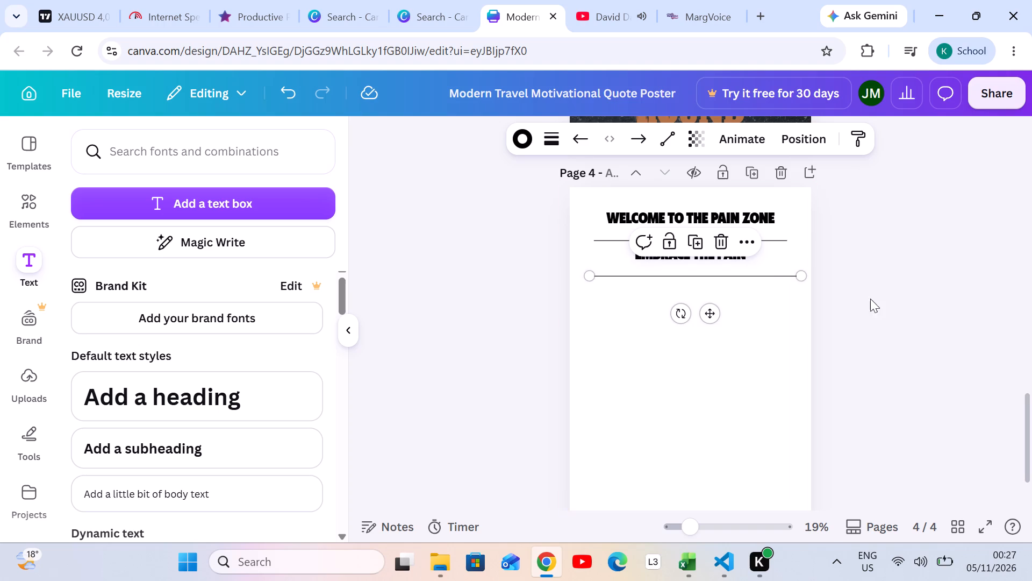
{"action": "left_click", "coordinate": [888, 288]}
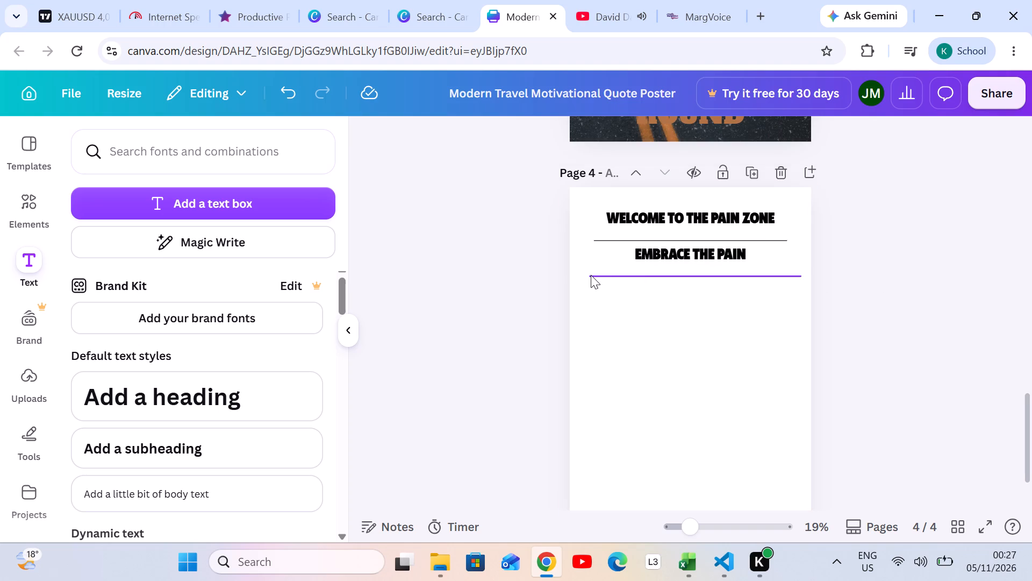
Move the lower divider line up to sit just below "EMBRACE THE PAIN".
{"action": "left_click_drag", "start_coordinate": [591, 275], "coordinate": [587, 271]}
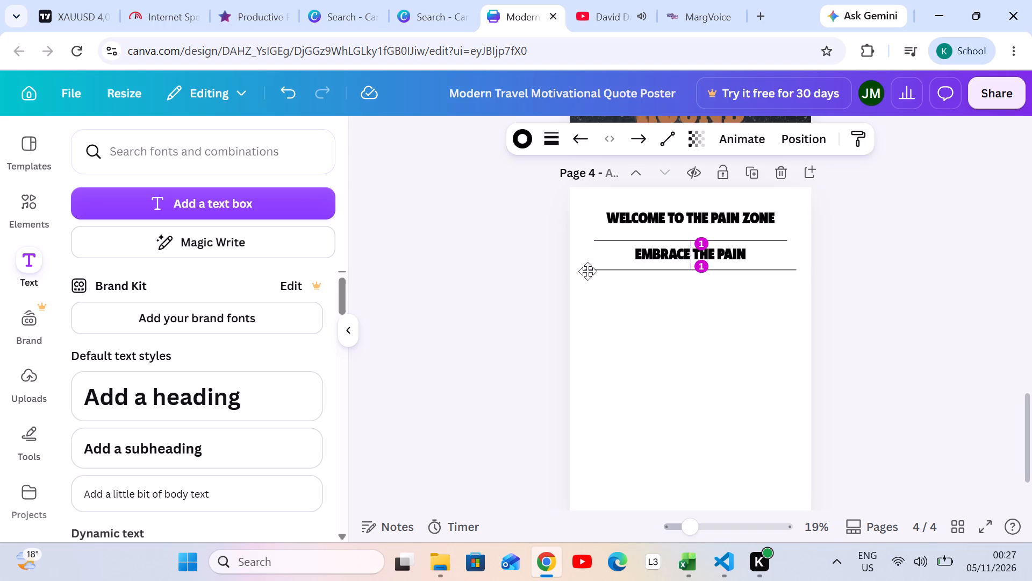
{"action": "left_click_drag", "start_coordinate": [587, 271], "coordinate": [587, 264]}
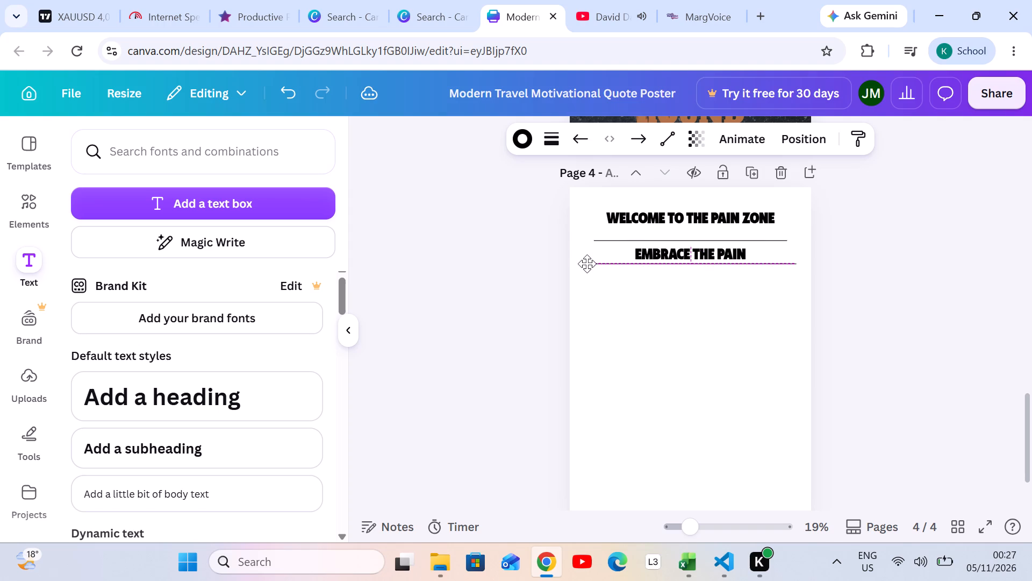
{"action": "left_click_drag", "start_coordinate": [587, 264], "coordinate": [586, 267]}
Extend the lower divider line's left end out to the page's left edge, making it about 39.4 long.
{"action": "left_click_drag", "start_coordinate": [586, 270], "coordinate": [578, 270]}
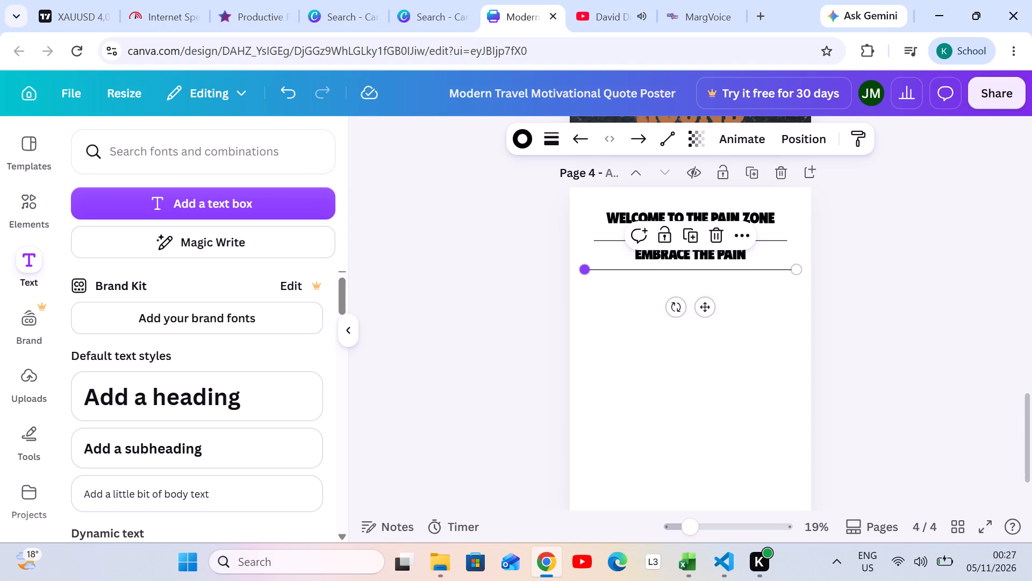
{"action": "left_click_drag", "start_coordinate": [578, 270], "coordinate": [575, 273]}
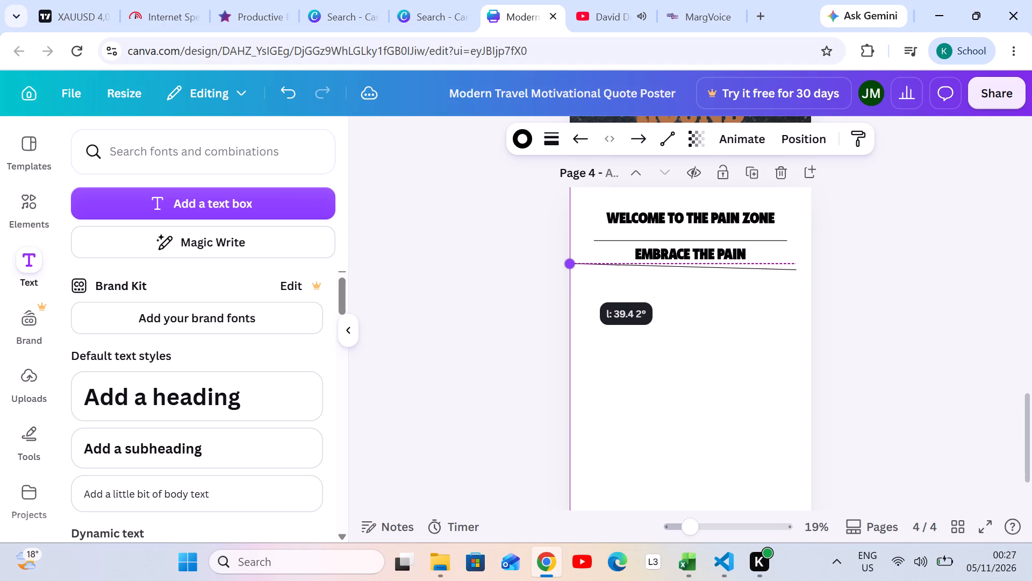
{"action": "left_click_drag", "start_coordinate": [575, 273], "coordinate": [572, 273]}
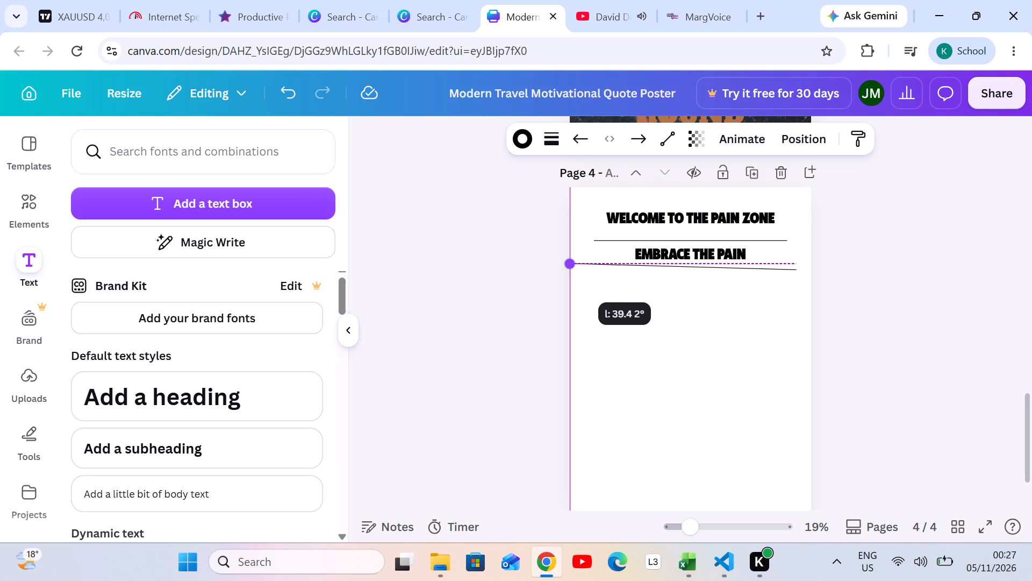
{"action": "left_click_drag", "start_coordinate": [572, 273], "coordinate": [571, 273]}
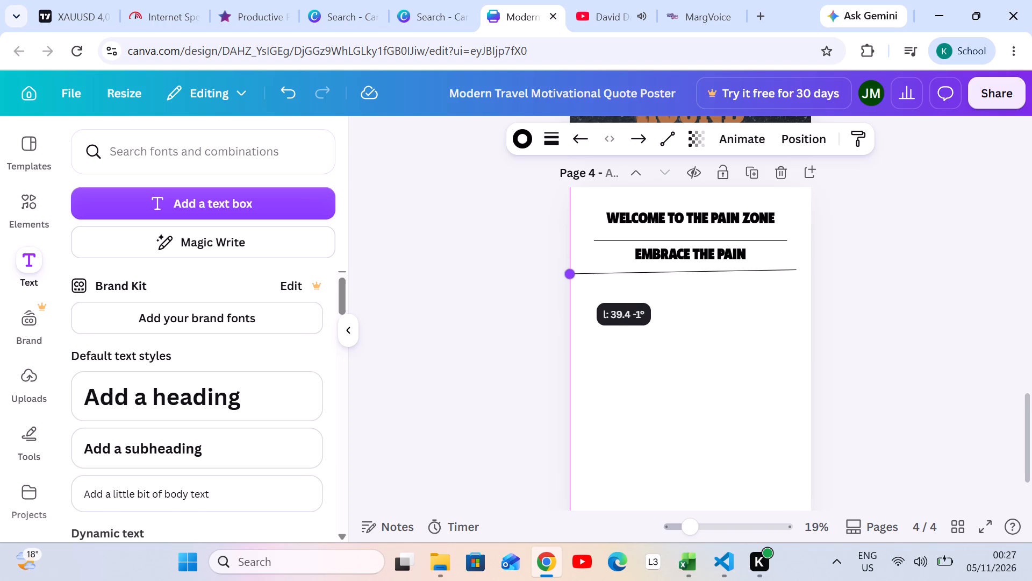
{"action": "left_click_drag", "start_coordinate": [571, 273], "coordinate": [570, 275]}
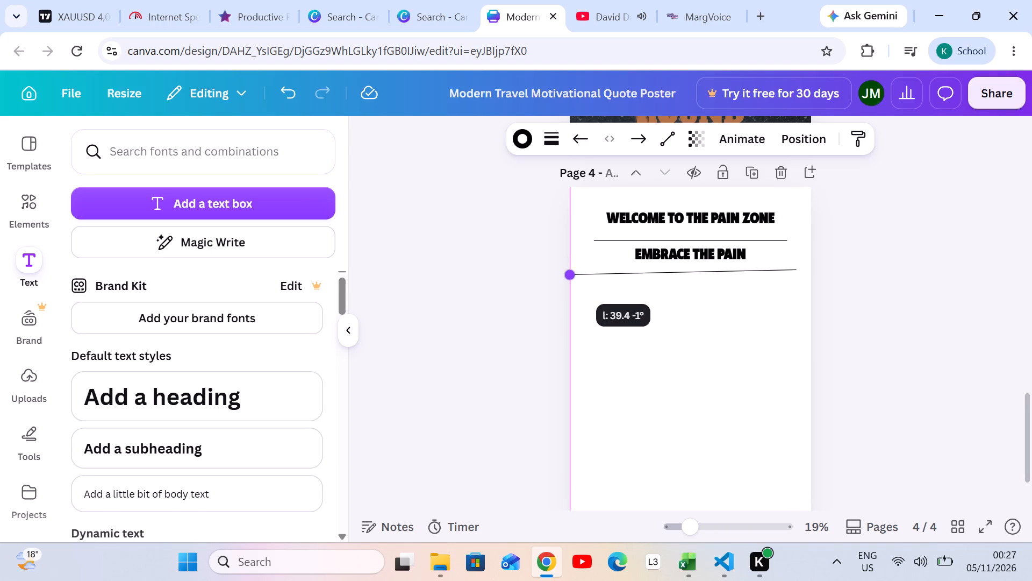
{"action": "left_click_drag", "start_coordinate": [570, 275], "coordinate": [570, 275]}
{"action": "left_click_drag", "start_coordinate": [570, 275], "coordinate": [570, 274]}
{"action": "left_click", "coordinate": [910, 331]}
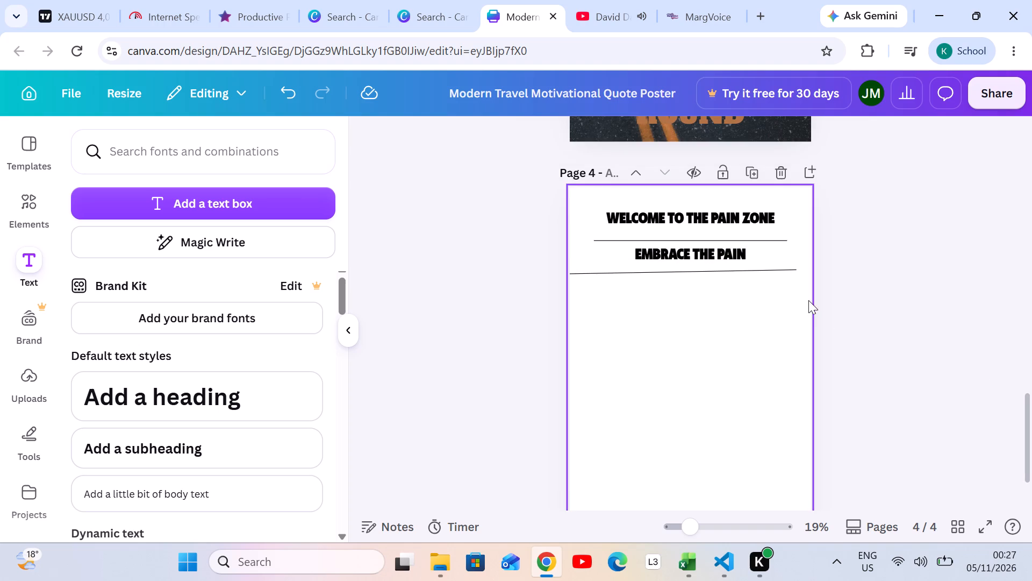
Extend the lower divider line's right end to a length of about 40.4 and level the line at 0°.
{"action": "left_click_drag", "start_coordinate": [794, 271], "coordinate": [795, 272]}
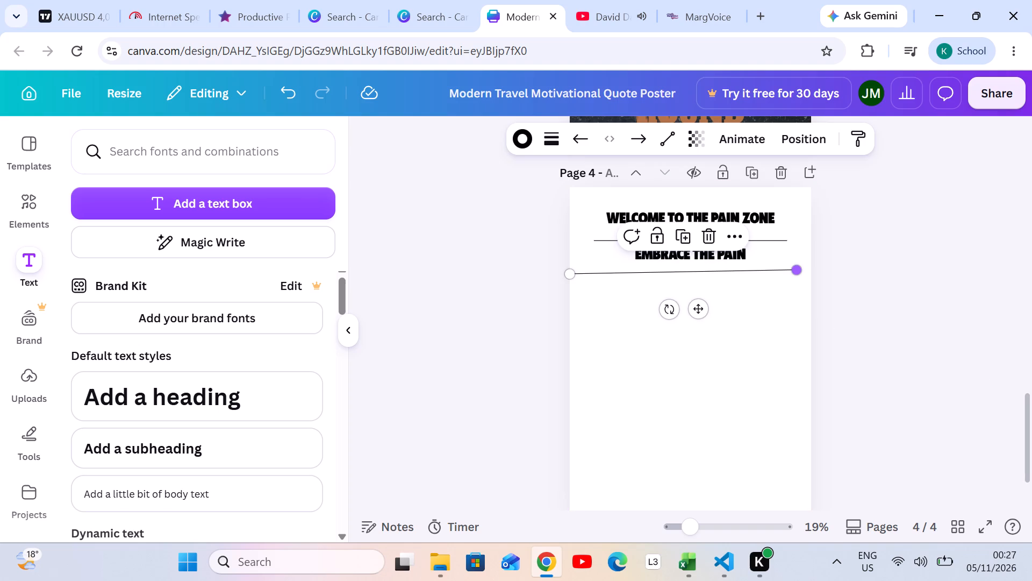
{"action": "left_click_drag", "start_coordinate": [795, 272], "coordinate": [798, 282]}
{"action": "left_click_drag", "start_coordinate": [801, 284], "coordinate": [806, 287]}
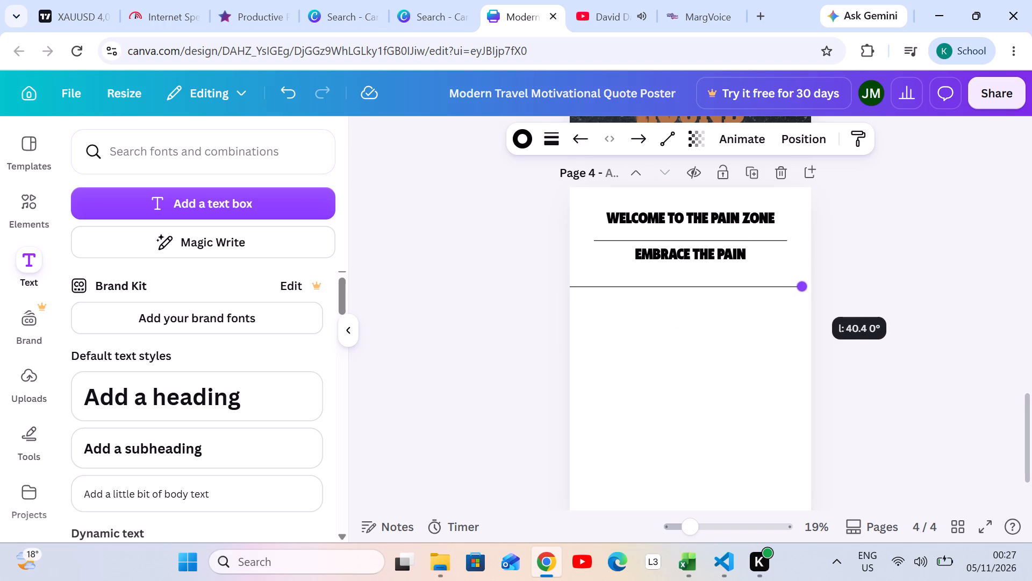
{"action": "left_click_drag", "start_coordinate": [806, 287], "coordinate": [807, 286]}
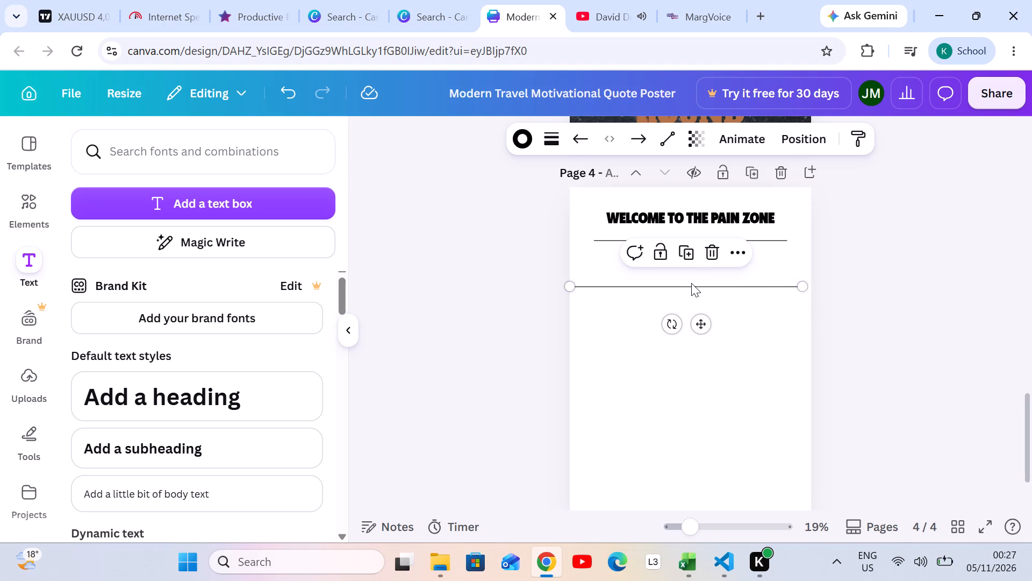
Move the levelled lower divider line up just below "EMBRACE THE PAIN", centred on the page.
{"action": "left_click_drag", "start_coordinate": [692, 283], "coordinate": [694, 275]}
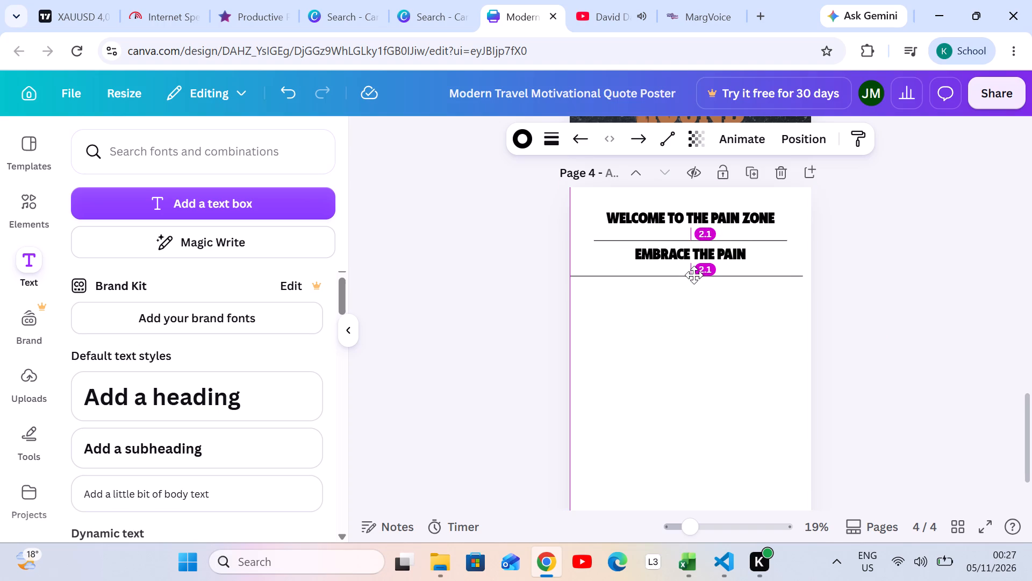
{"action": "left_click_drag", "start_coordinate": [694, 275], "coordinate": [695, 268]}
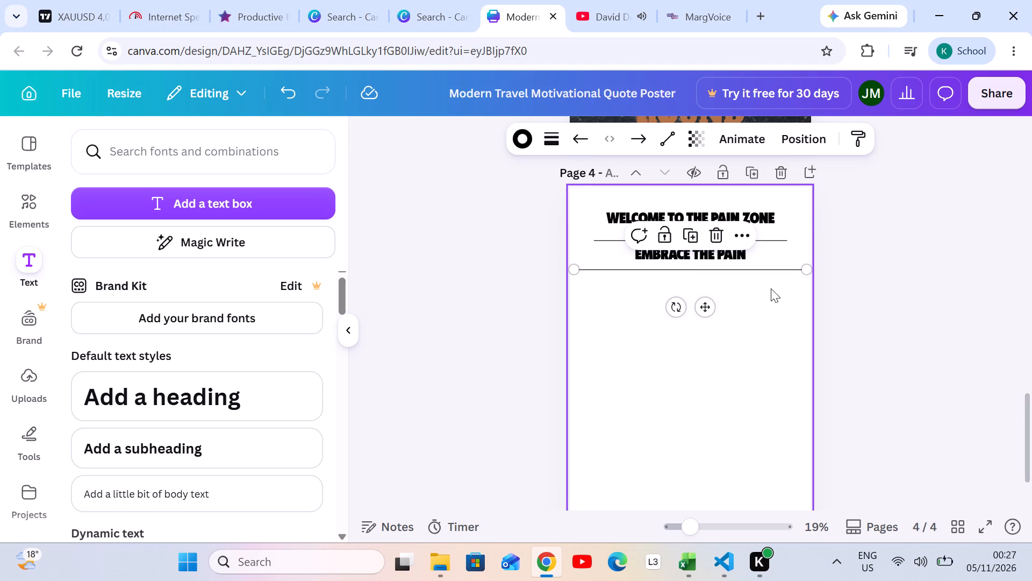
{"action": "left_click", "coordinate": [783, 305]}
Duplicate the "EMBRACE THE PAIN" heading and place the copy just below the lower divider line, centred on the page.
{"action": "left_click", "coordinate": [720, 250]}
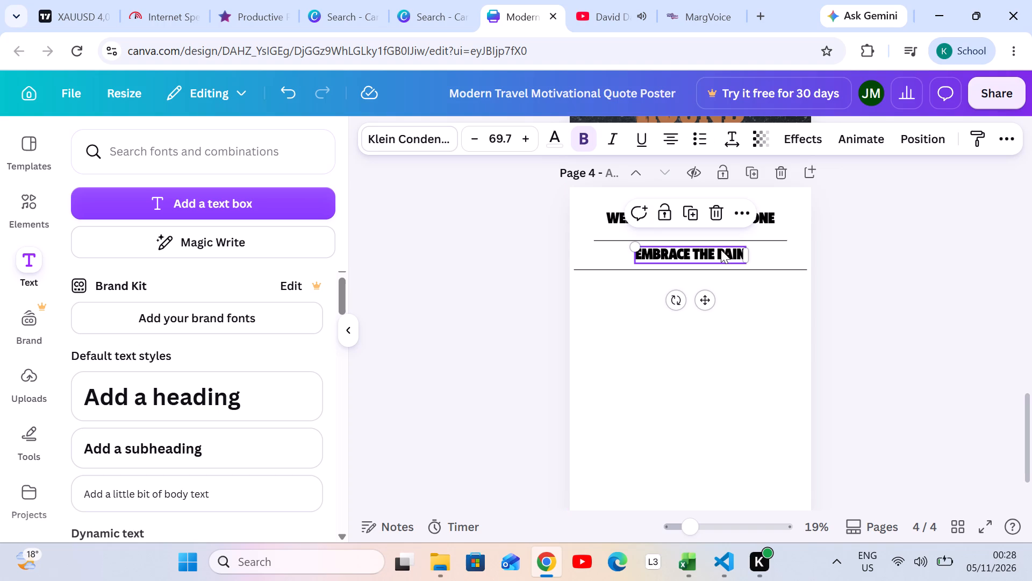
{"action": "left_click", "coordinate": [722, 251]}
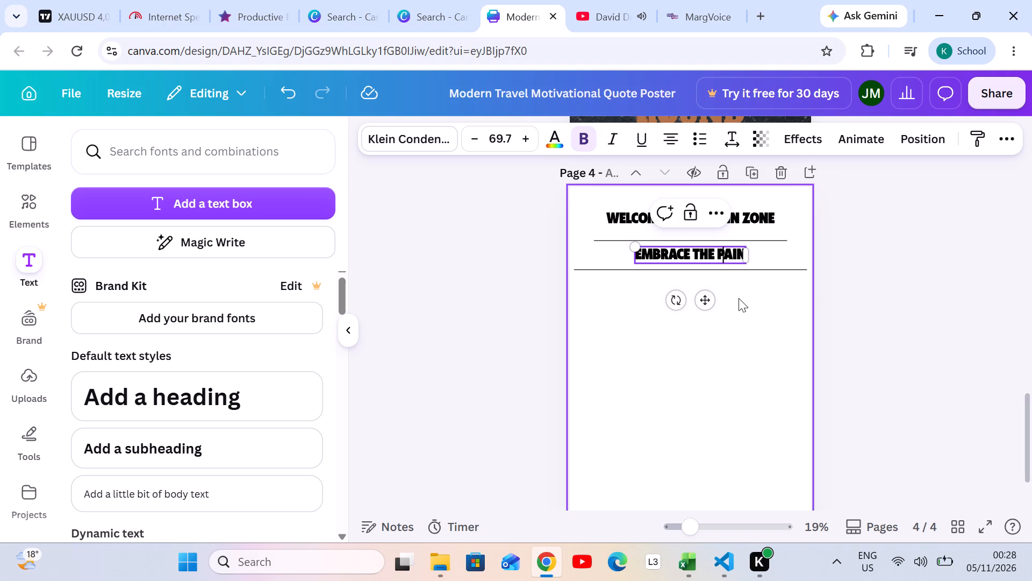
{"action": "left_click", "coordinate": [740, 297]}
{"action": "left_click", "coordinate": [733, 250]}
{"action": "left_click", "coordinate": [691, 211]}
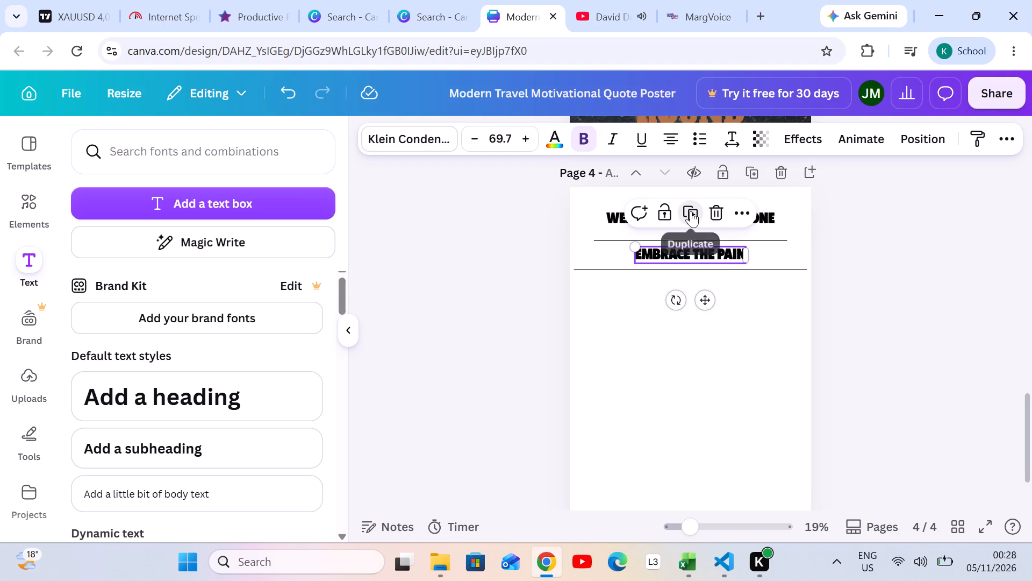
{"action": "left_click_drag", "start_coordinate": [670, 255], "coordinate": [663, 283]}
Replace the duplicated heading's text with "SMILE AT THE PAIN".
{"action": "left_click", "coordinate": [733, 276]}
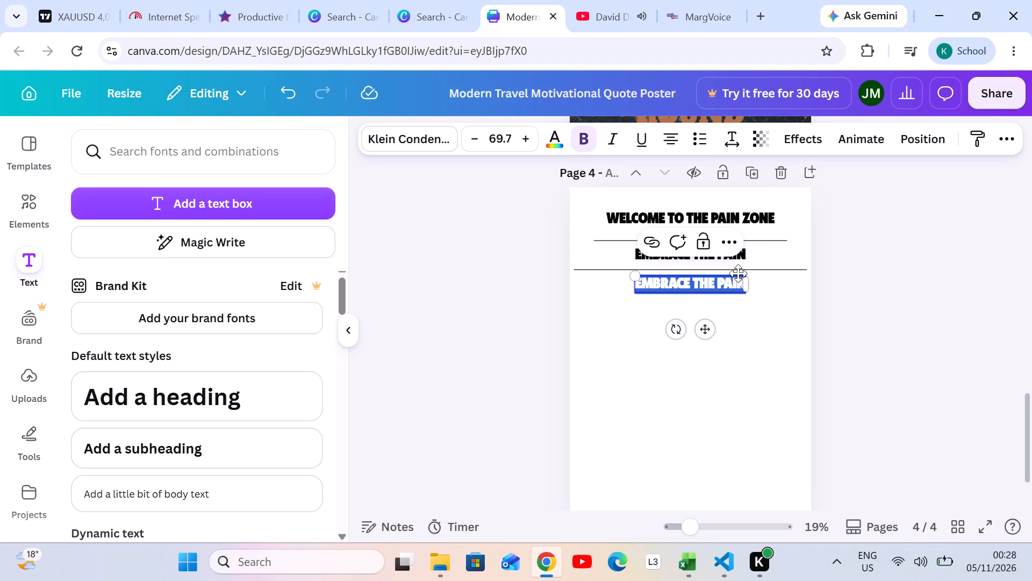
{"action": "type", "text": "SMILE"}
{"action": "key", "text": "space"}
{"action": "type", "text": "AT"}
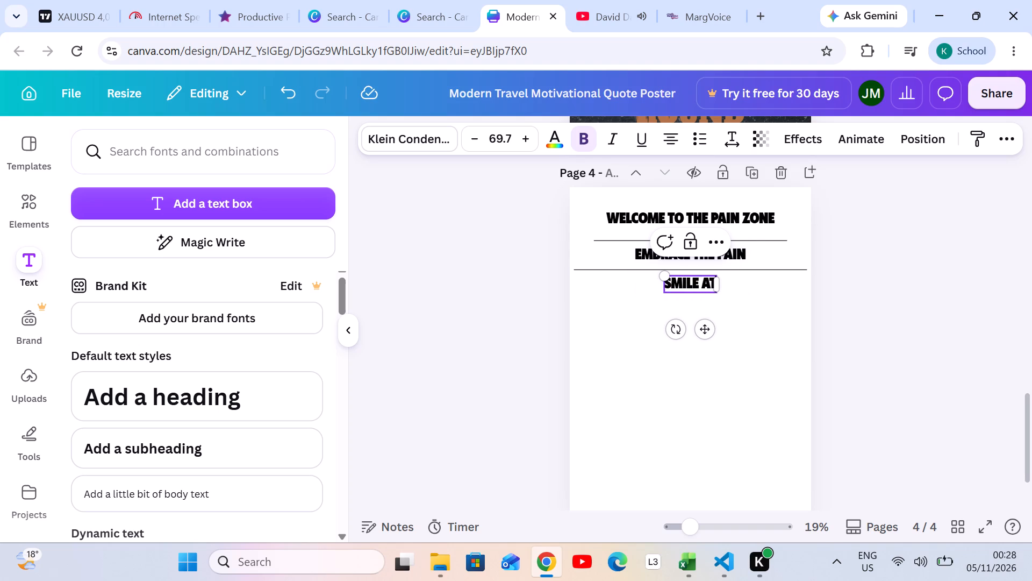
{"action": "key", "text": "space"}
{"action": "type", "text": "THE"}
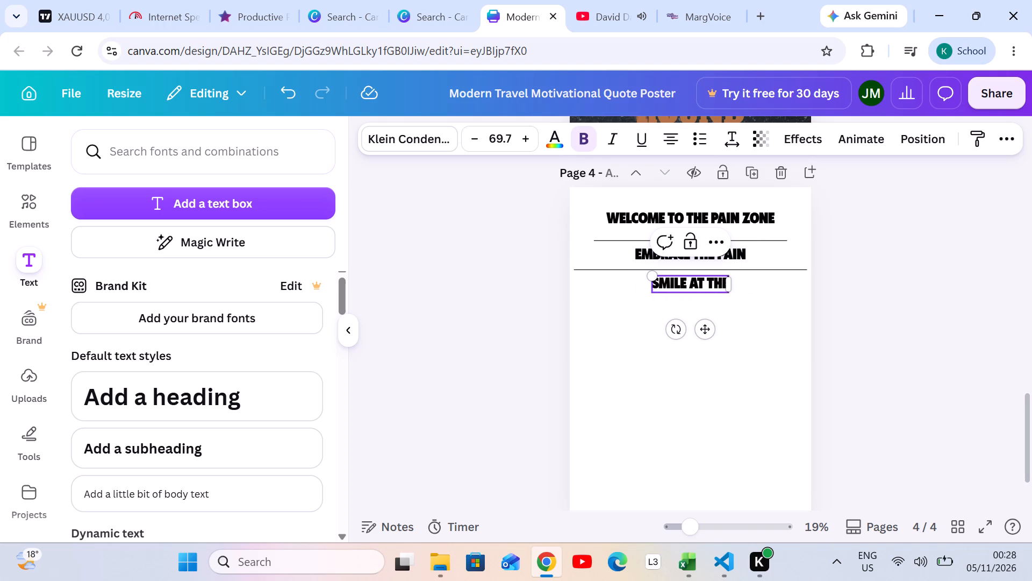
{"action": "key", "text": "space"}
{"action": "type", "text": "PAIN"}
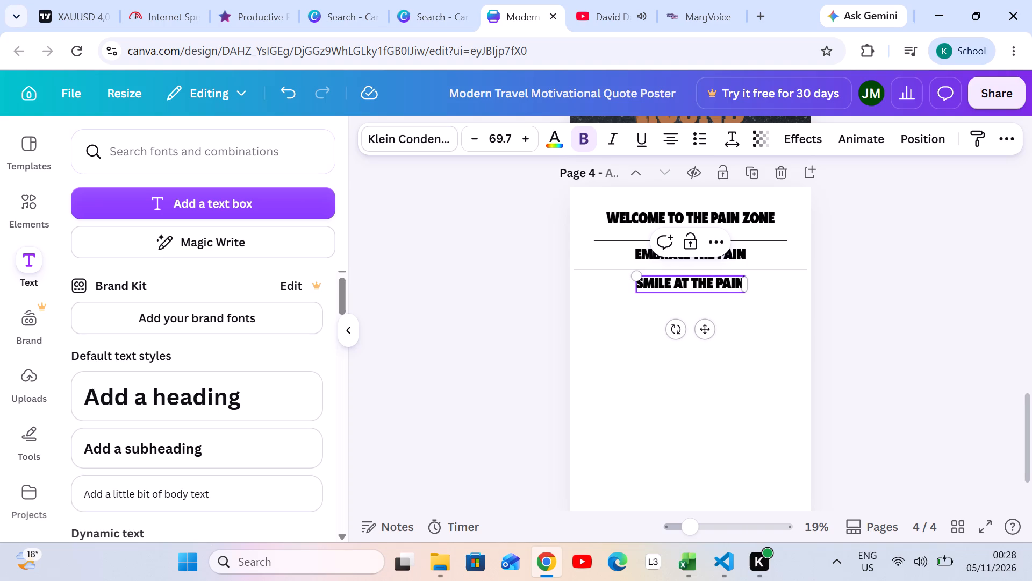
{"action": "left_click", "coordinate": [742, 315]}
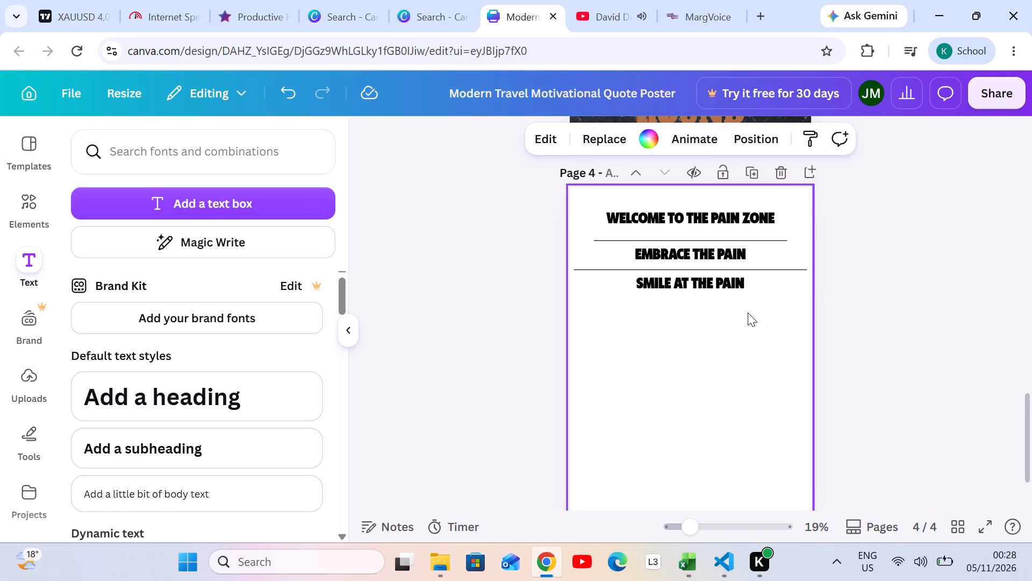
Duplicate the "SMILE AT THE PAIN" heading and place the copy directly beneath it.
{"action": "left_click", "coordinate": [718, 273]}
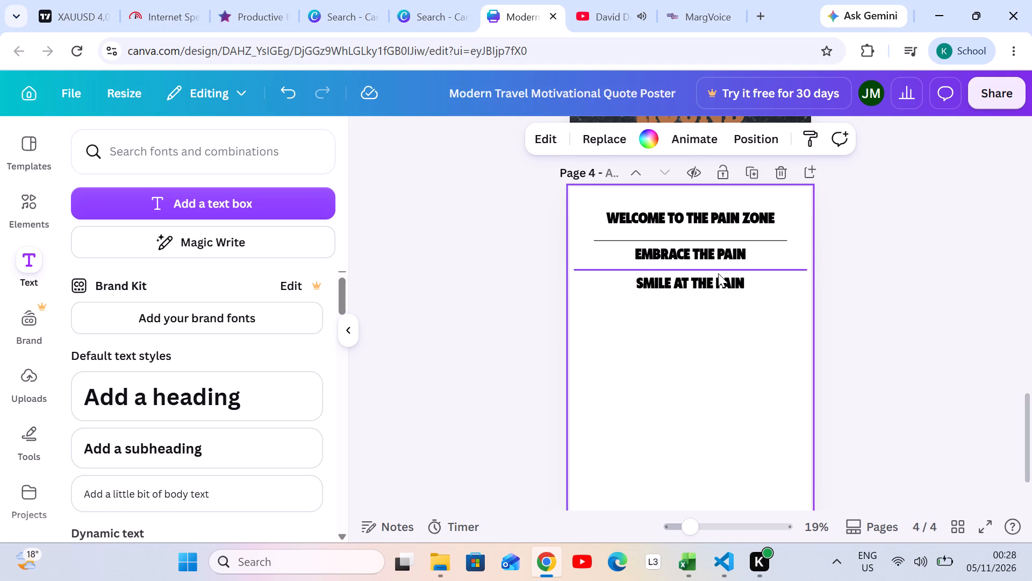
{"action": "left_click", "coordinate": [752, 282]}
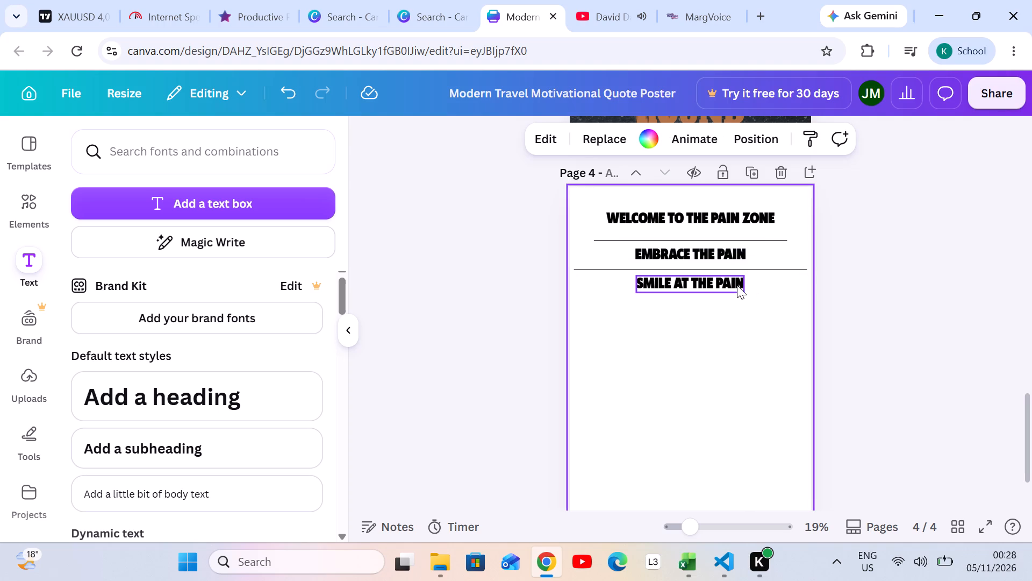
{"action": "left_click", "coordinate": [737, 285]}
{"action": "left_click", "coordinate": [689, 238]}
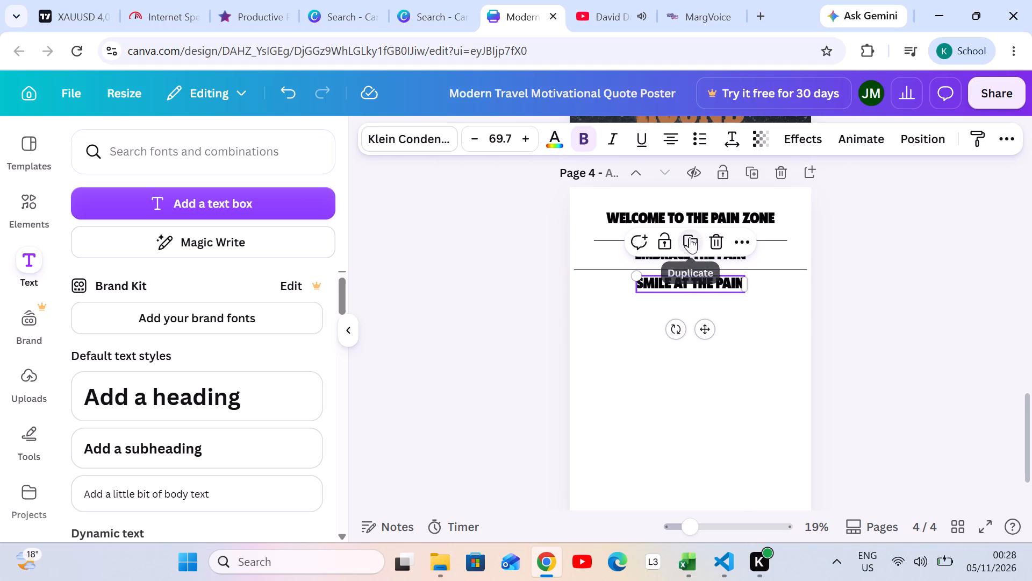
Replace the lowest duplicated heading's text with "LIVE WITH THE PAIN".
{"action": "left_click", "coordinate": [715, 308]}
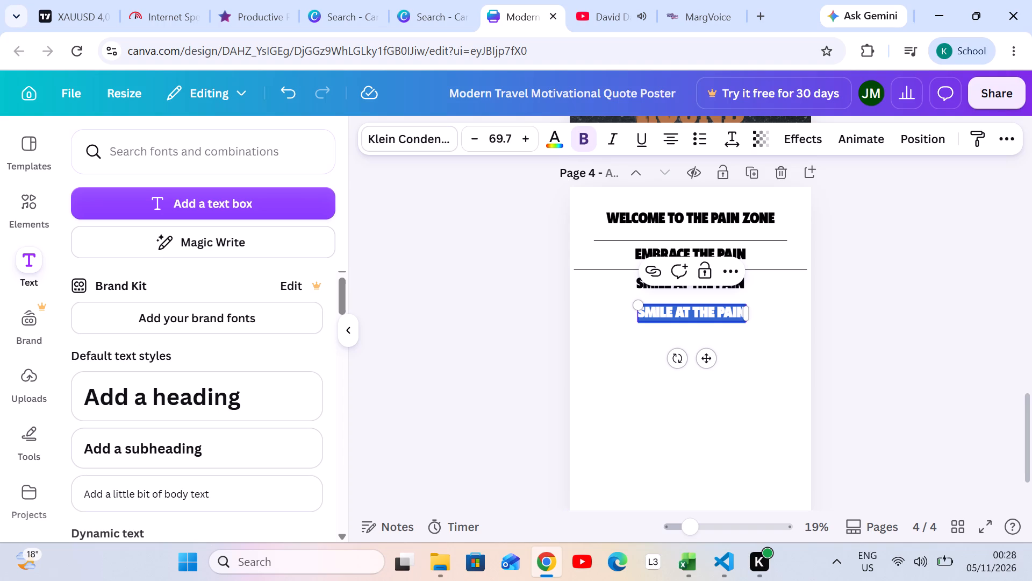
{"action": "key", "text": "l"}
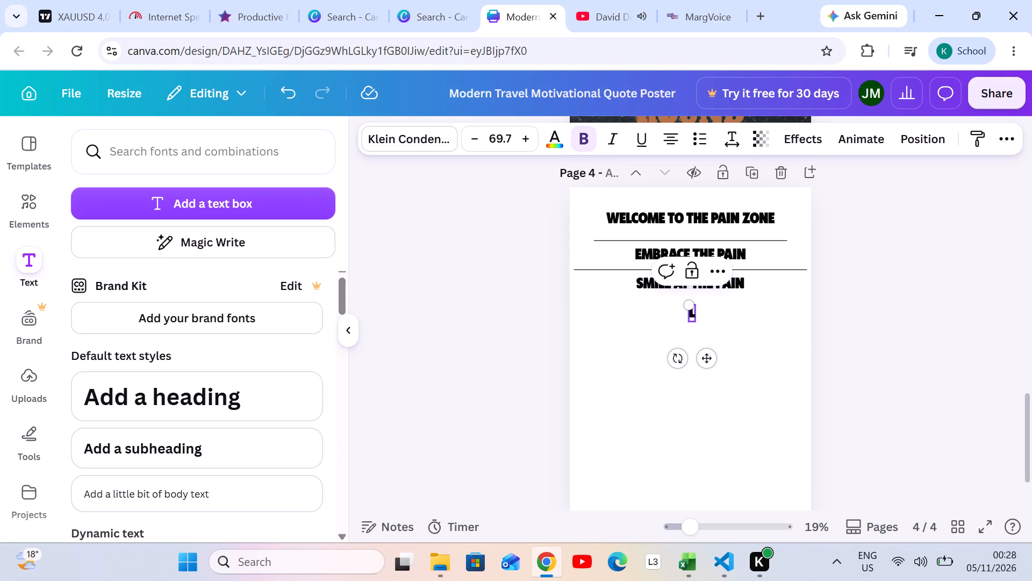
{"action": "type", "text": "IVE"}
{"action": "key", "text": "space"}
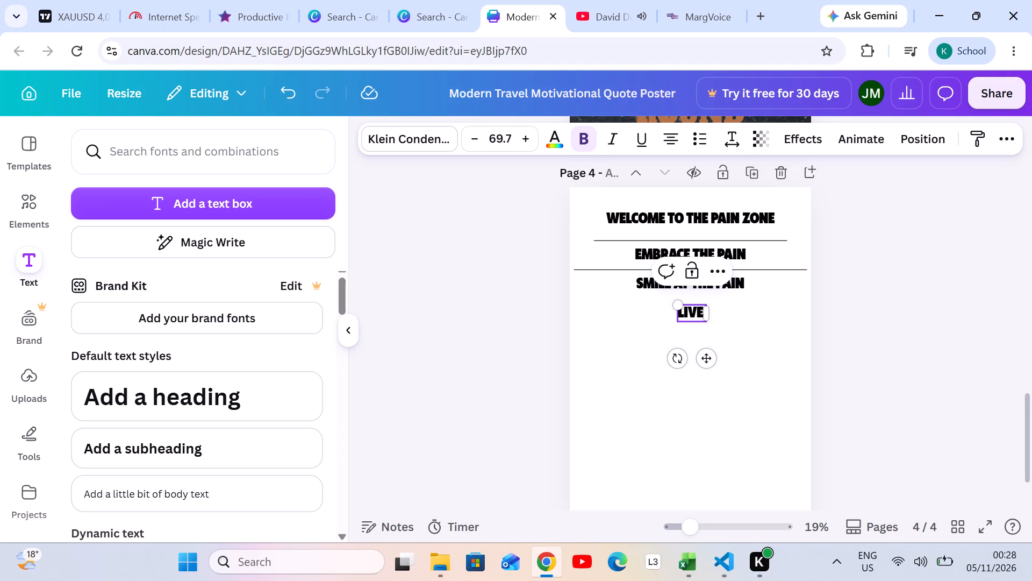
{"action": "key", "text": "w"}
{"action": "type", "text": "ITH"}
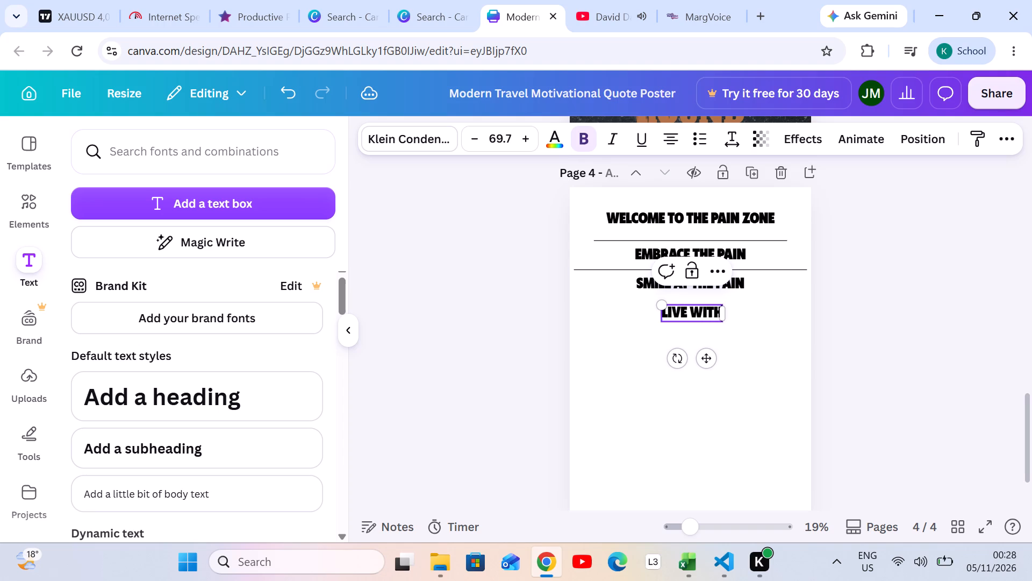
{"action": "key", "text": "space"}
{"action": "type", "text": "THE"}
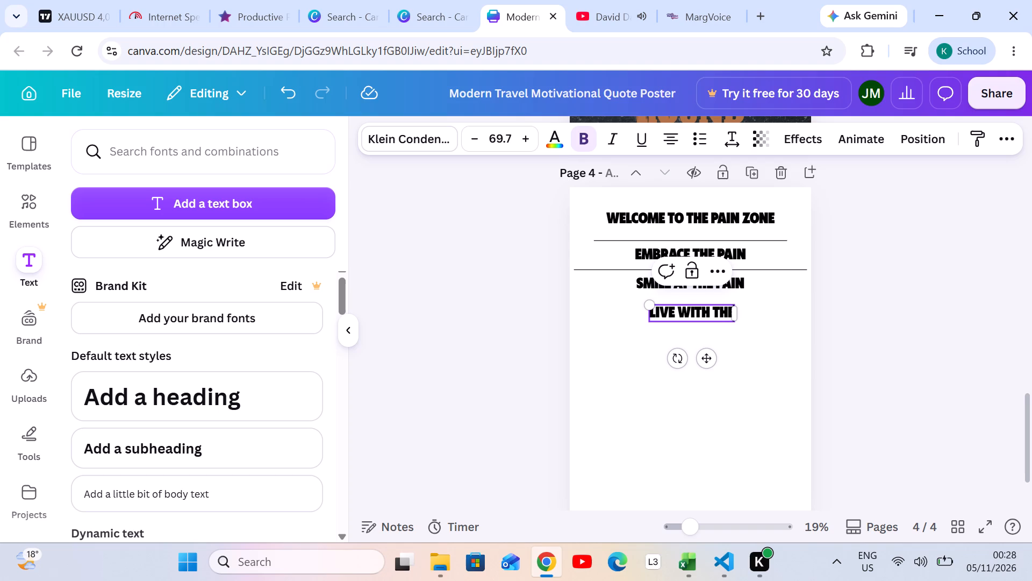
{"action": "key", "text": "space"}
{"action": "type", "text": "PAIN"}
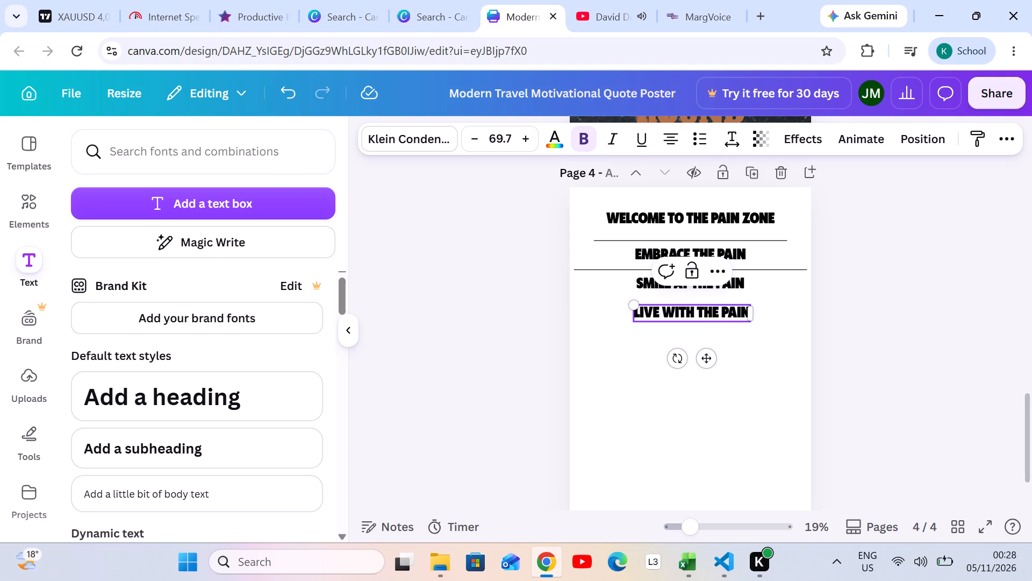
{"action": "left_click", "coordinate": [777, 310]}
Duplicate the "LIVE WITH THE PAIN" heading directly beneath itself and replace the copy's text with "USE THE PAIN".
{"action": "left_click", "coordinate": [747, 311]}
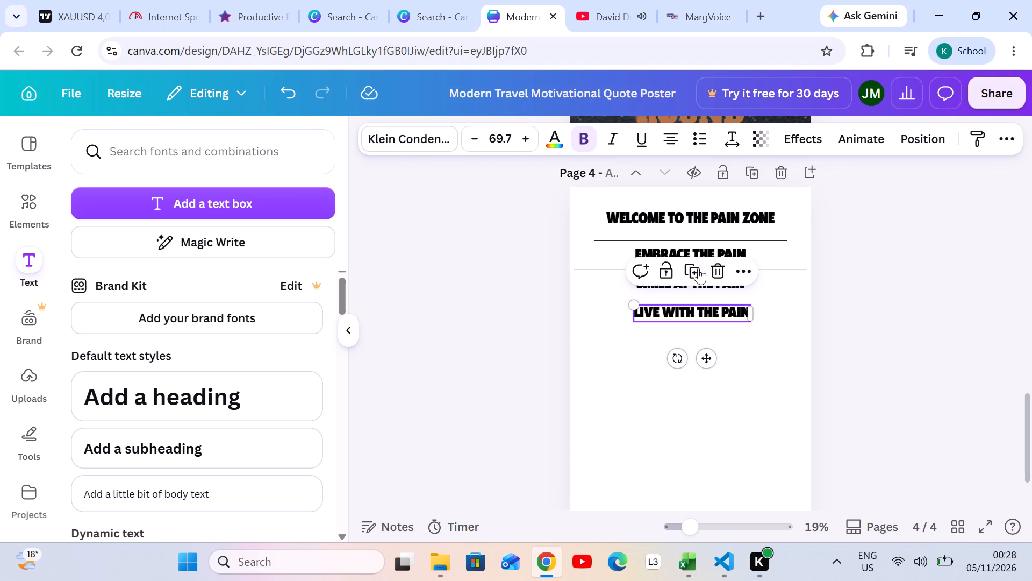
{"action": "left_click", "coordinate": [698, 268]}
{"action": "left_click", "coordinate": [701, 337]}
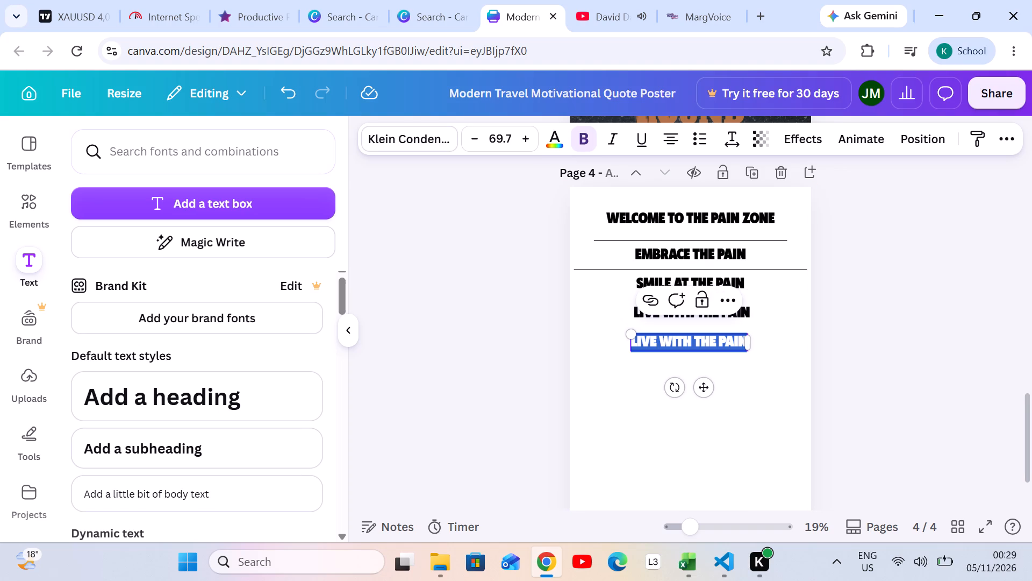
{"action": "type", "text": "USE"}
{"action": "key", "text": "space"}
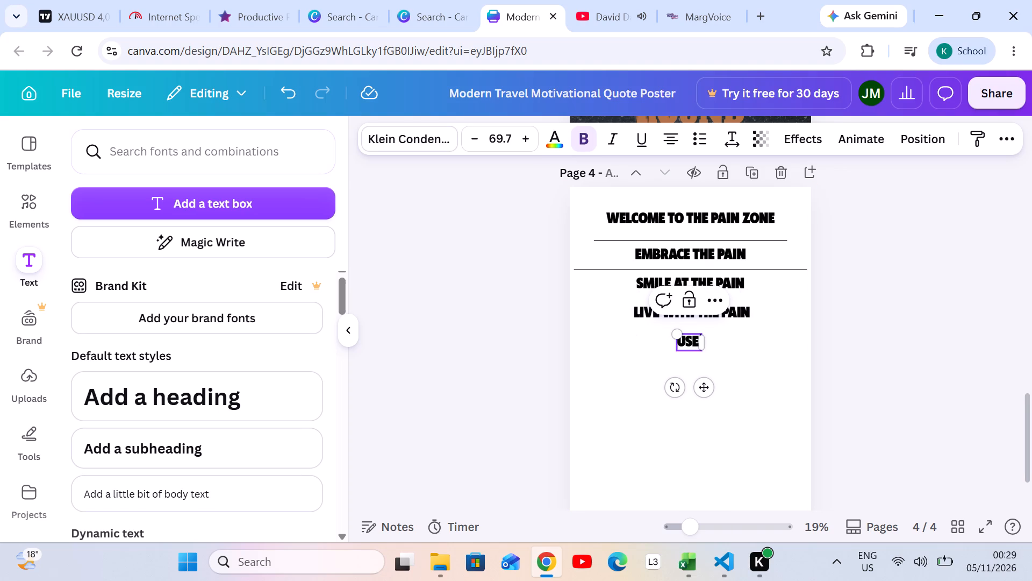
{"action": "type", "text": "THE"}
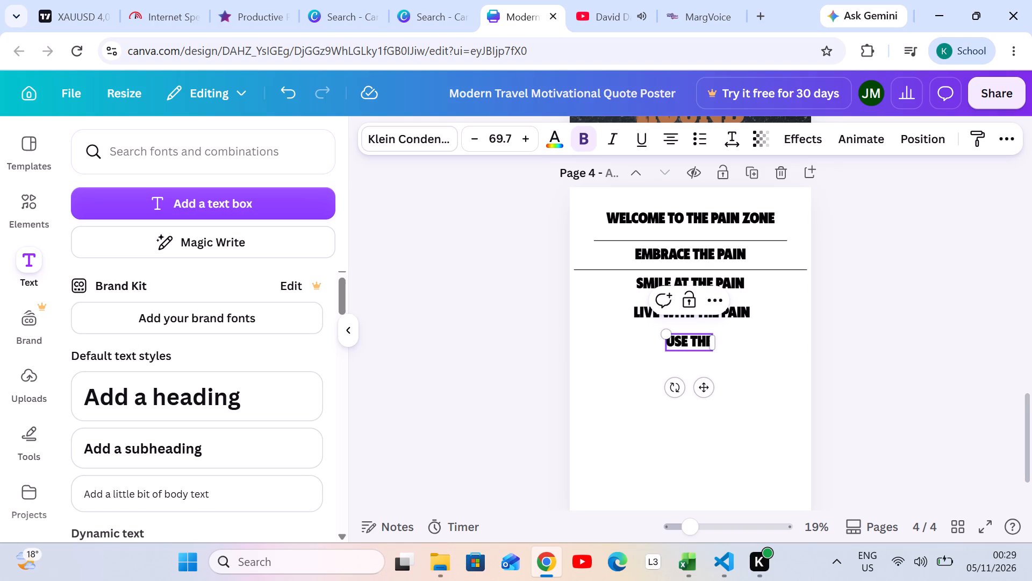
{"action": "key", "text": "space"}
{"action": "type", "text": "PAIN"}
{"action": "key", "text": "space"}
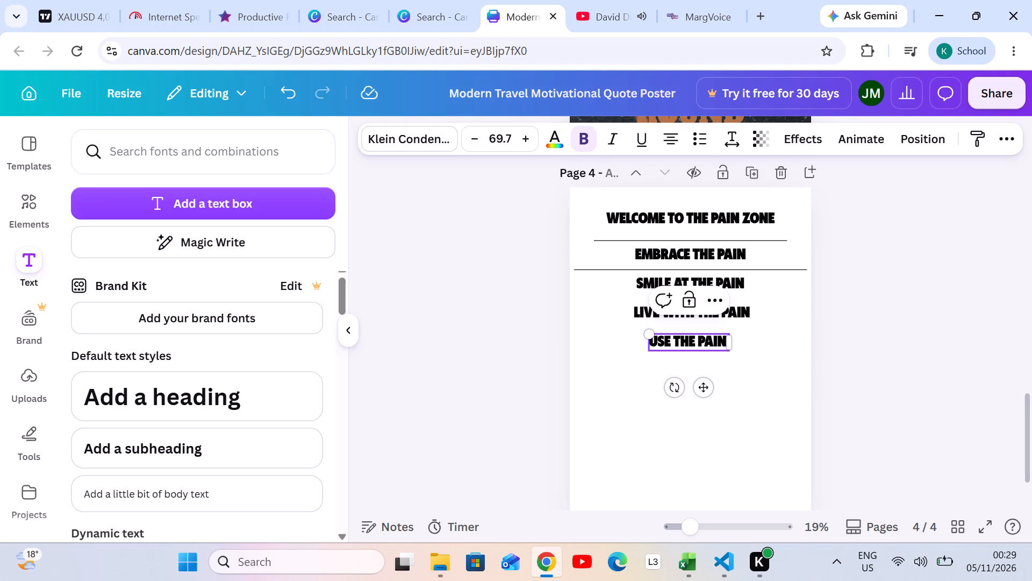
{"action": "left_click", "coordinate": [771, 337]}
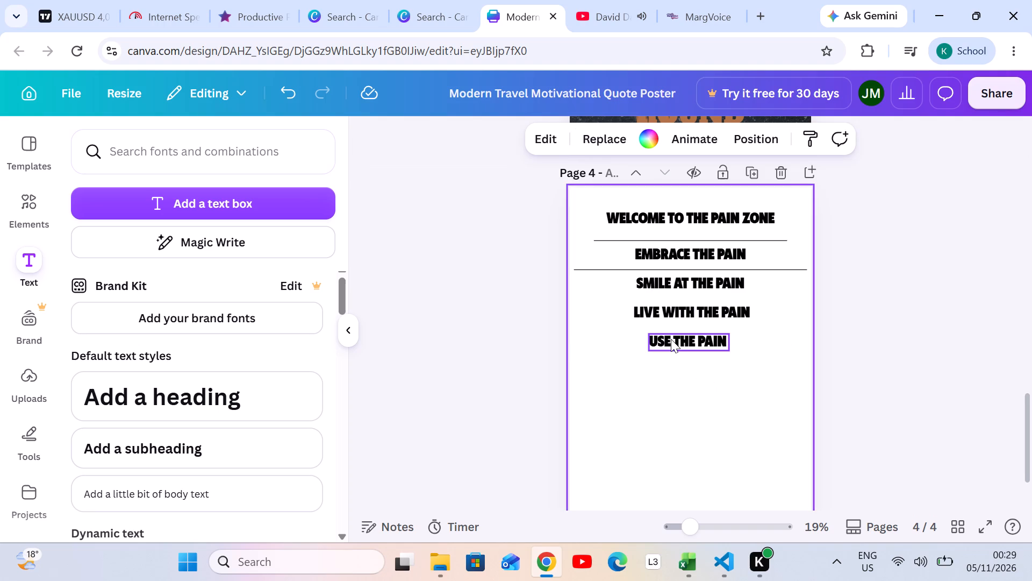
Duplicate the "USE THE PAIN" heading, with the copy directly beneath it.
{"action": "left_click", "coordinate": [679, 339]}
{"action": "left_click", "coordinate": [689, 296]}
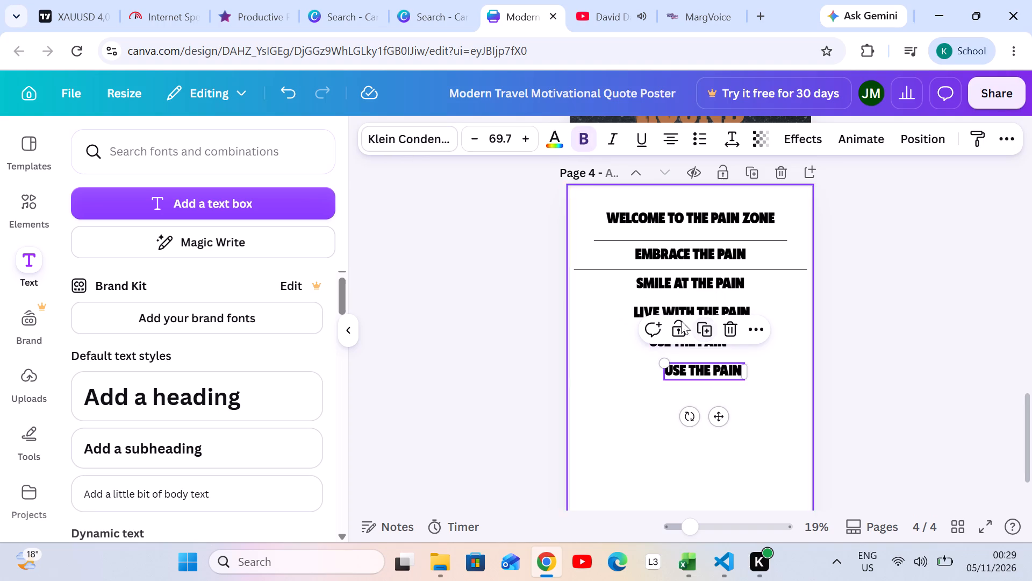
{"action": "left_click", "coordinate": [718, 361]}
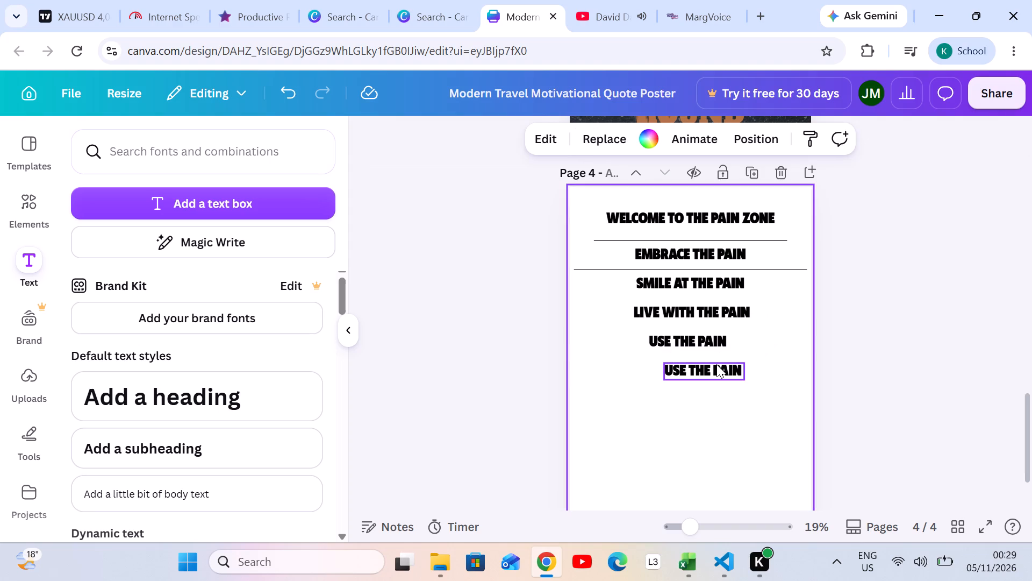
Replace the lowest duplicated heading's text with "YOU NEED TO LOVE PAIN".
{"action": "left_click", "coordinate": [713, 368]}
{"action": "left_click", "coordinate": [713, 368]}
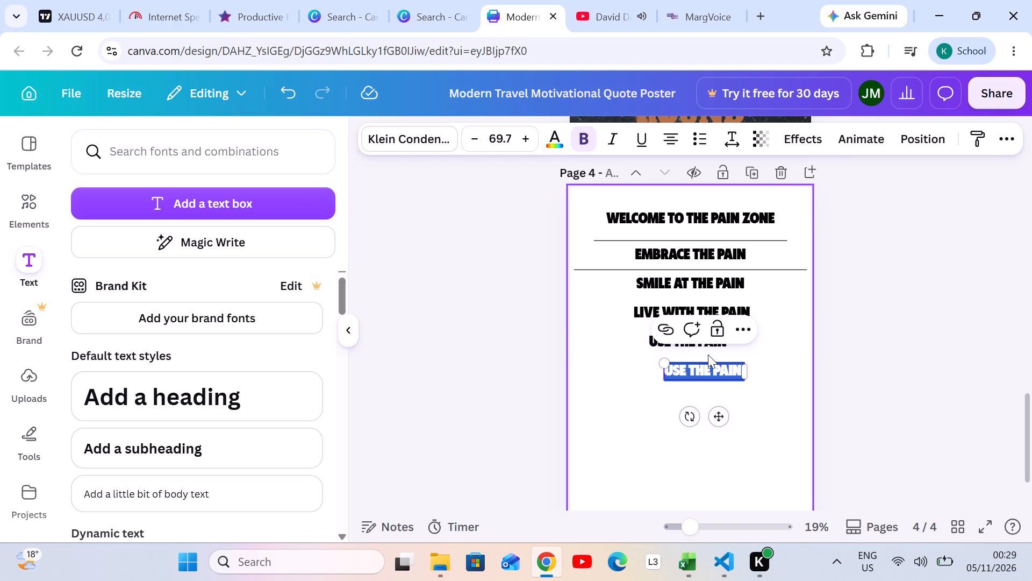
{"action": "key", "text": "y"}
{"action": "type", "text": "OU"}
{"action": "key", "text": "space"}
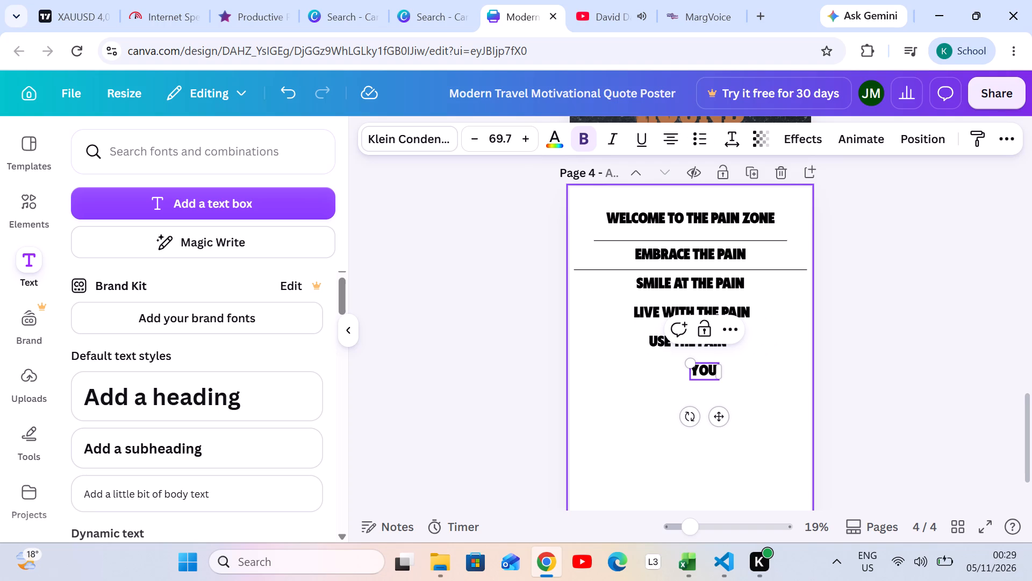
{"action": "key", "text": "n"}
{"action": "type", "text": "EE"}
{"action": "type", "text": "D"}
{"action": "key", "text": "space"}
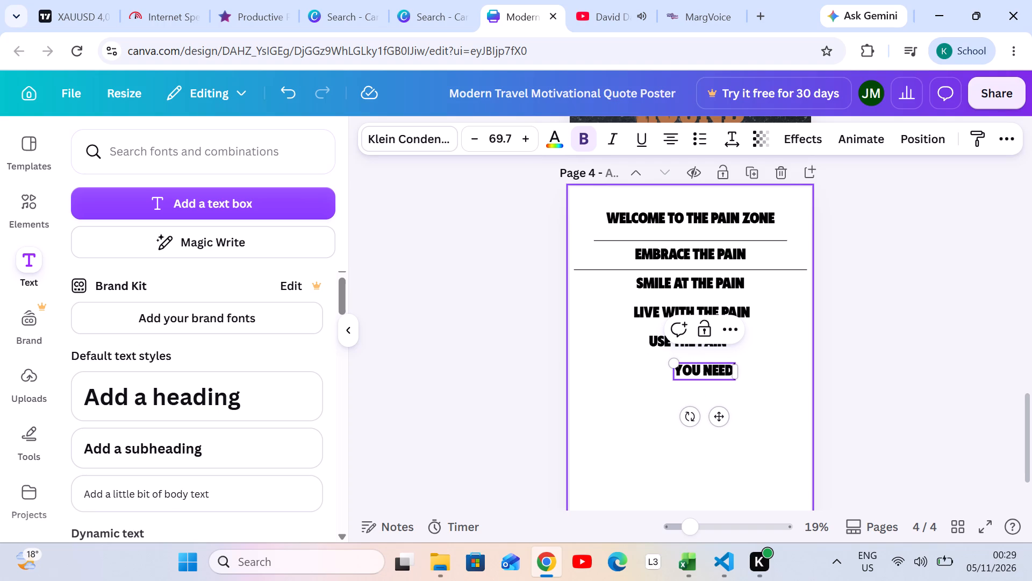
{"action": "type", "text": "TO LOVE"}
{"action": "key", "text": "space"}
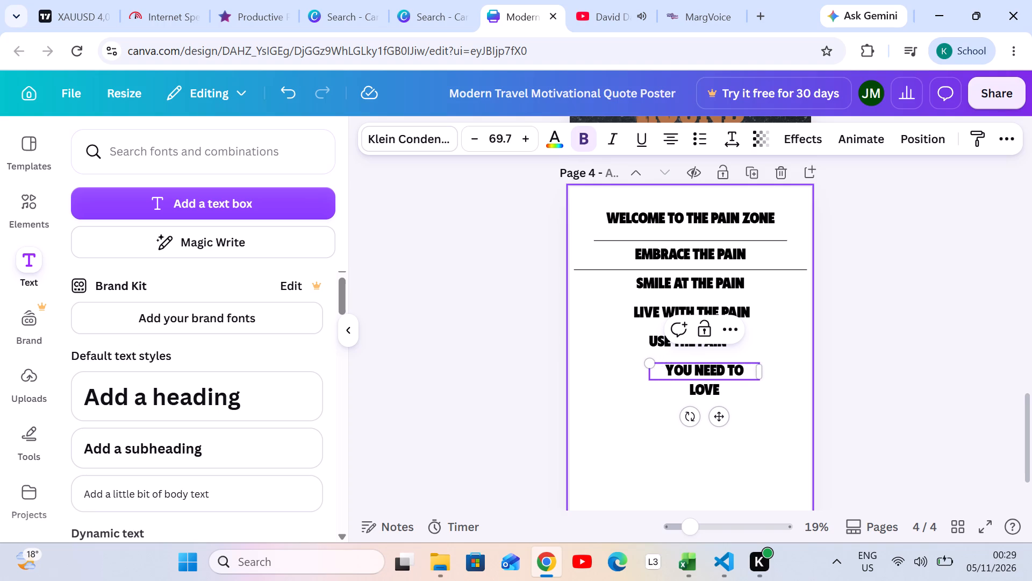
{"action": "type", "text": "THE"}
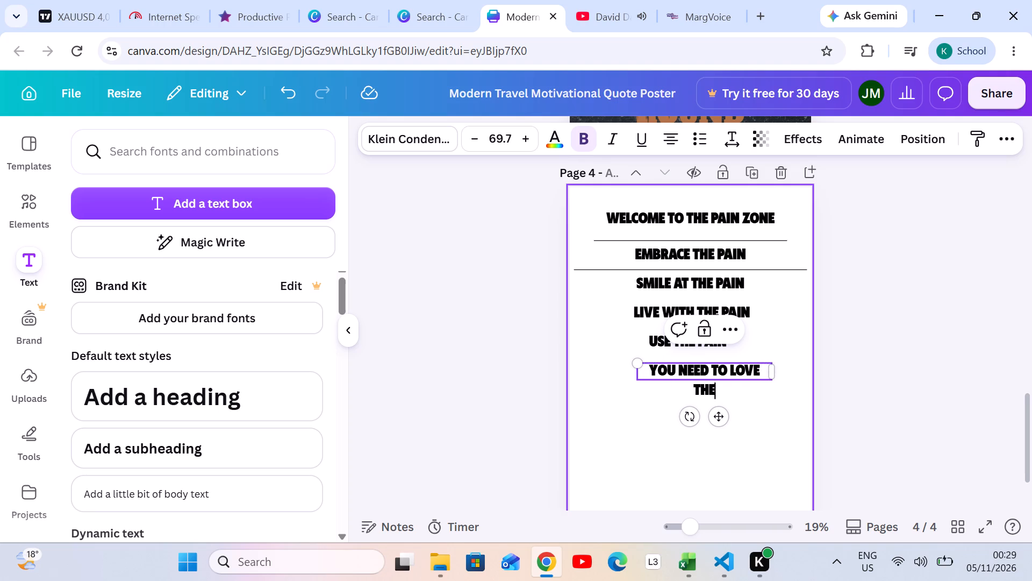
{"action": "key", "text": "BackSpace"}
{"action": "key", "text": "BackSpace"}
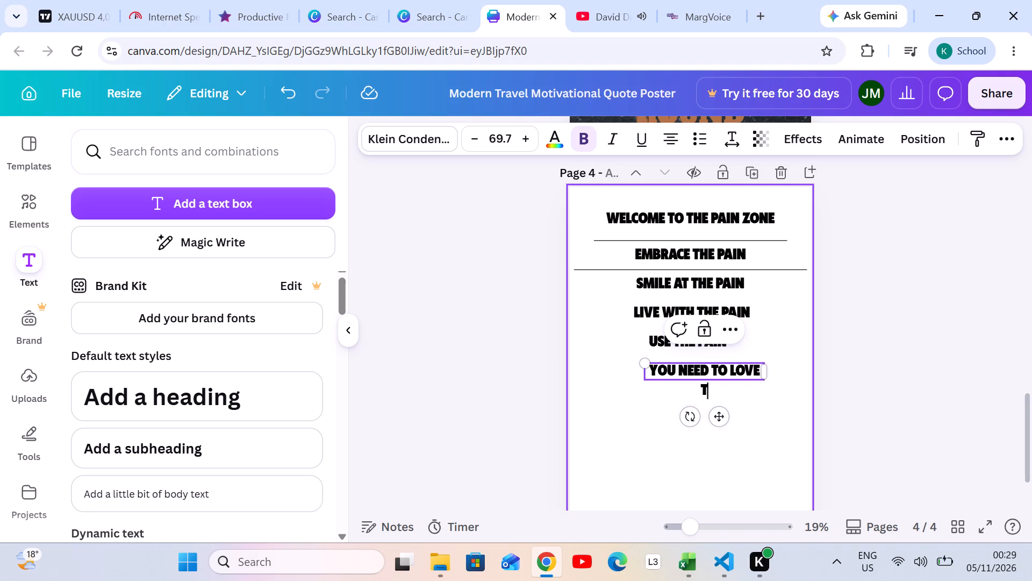
{"action": "key", "text": "BackSpace"}
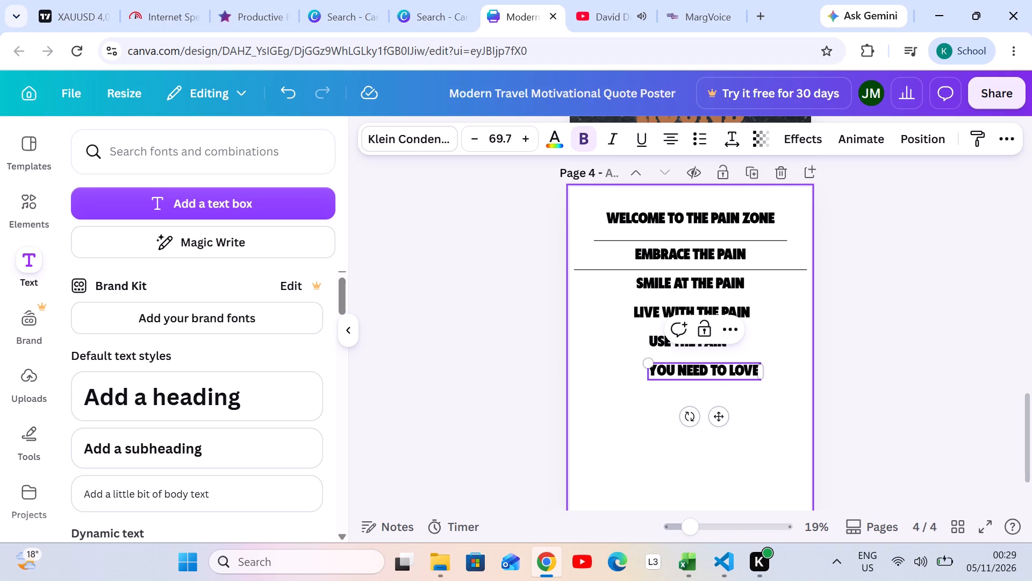
{"action": "type", "text": "PAIN"}
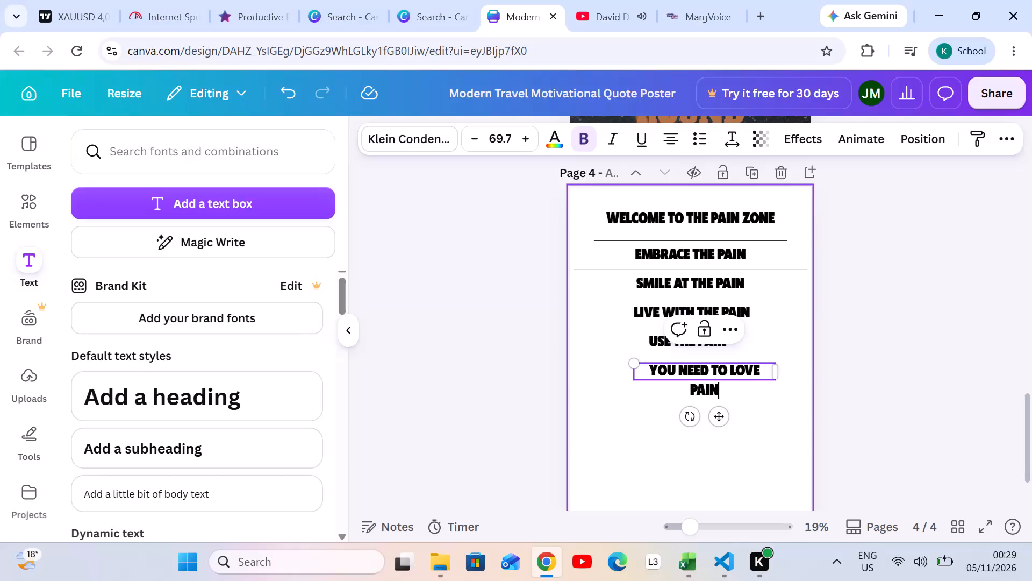
{"action": "left_click", "coordinate": [916, 348]}
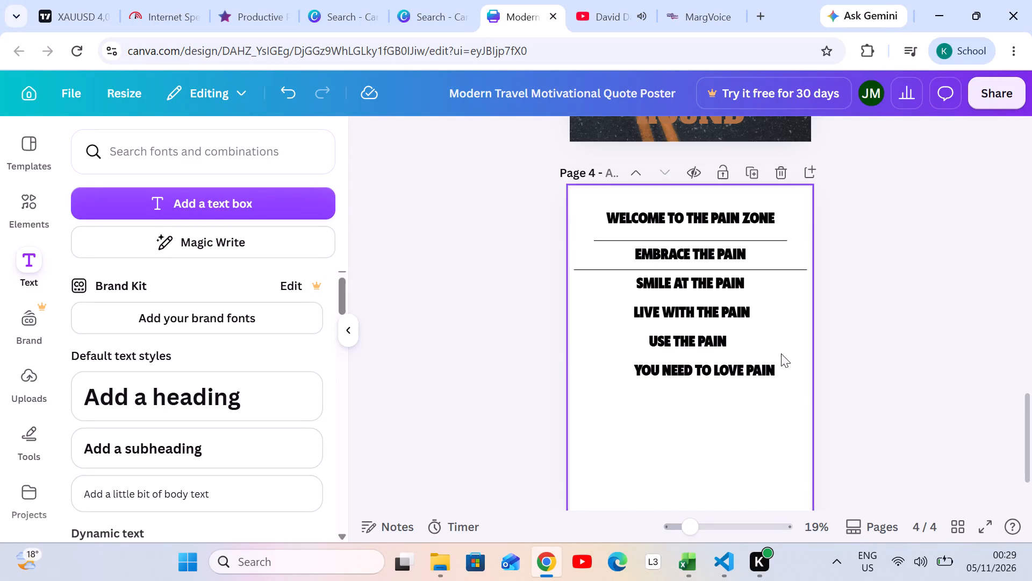
Spread the four headings from "SMILE AT THE PAIN" to "YOU NEED TO LOVE PAIN" further down the page, roughly centred, with wider gaps between them.
{"action": "left_click_drag", "start_coordinate": [687, 367], "coordinate": [668, 405]}
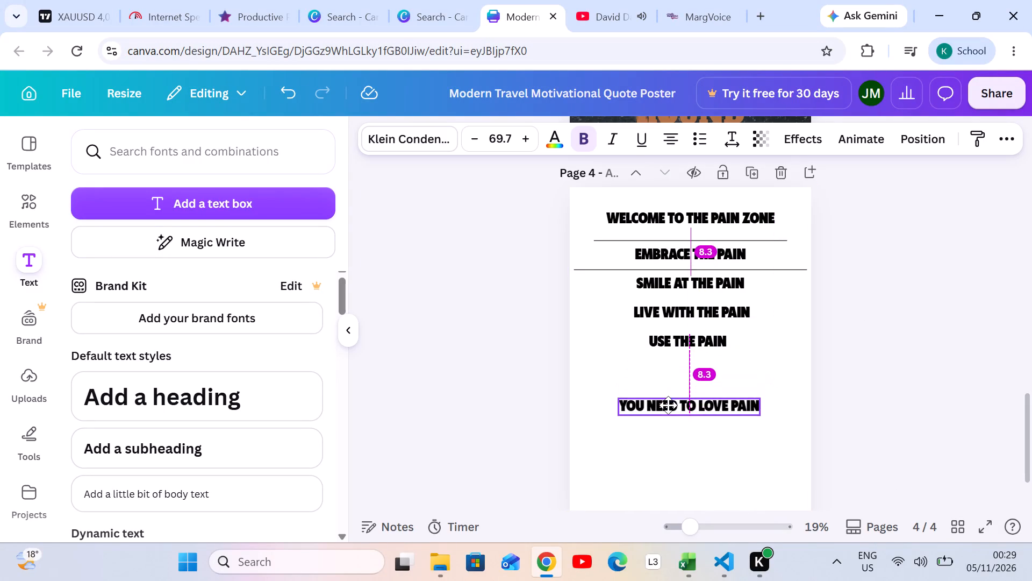
{"action": "left_click_drag", "start_coordinate": [668, 405], "coordinate": [669, 402]}
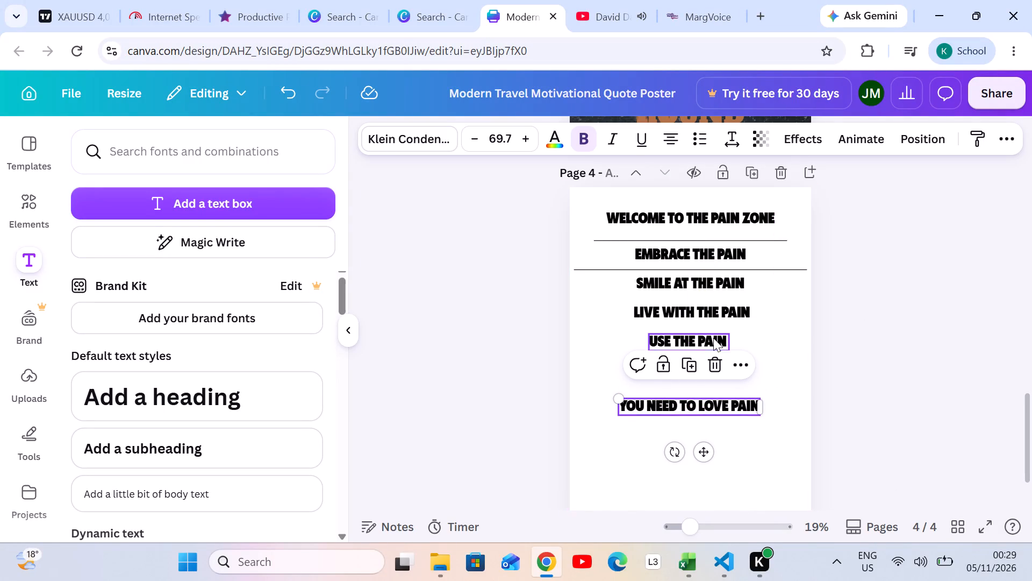
{"action": "left_click_drag", "start_coordinate": [710, 336], "coordinate": [713, 355]}
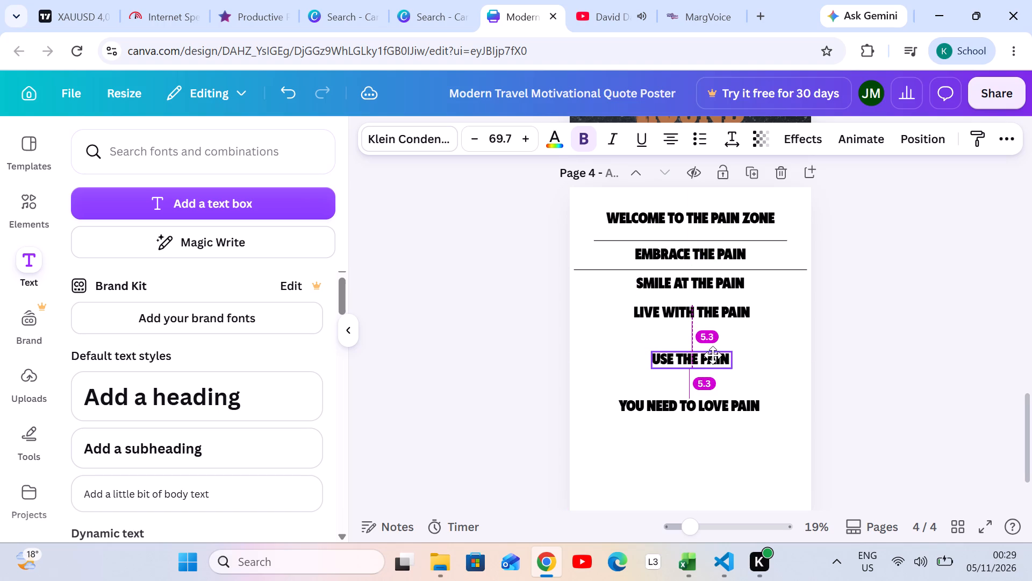
{"action": "left_click_drag", "start_coordinate": [713, 355], "coordinate": [713, 355]}
{"action": "left_click", "coordinate": [797, 304]}
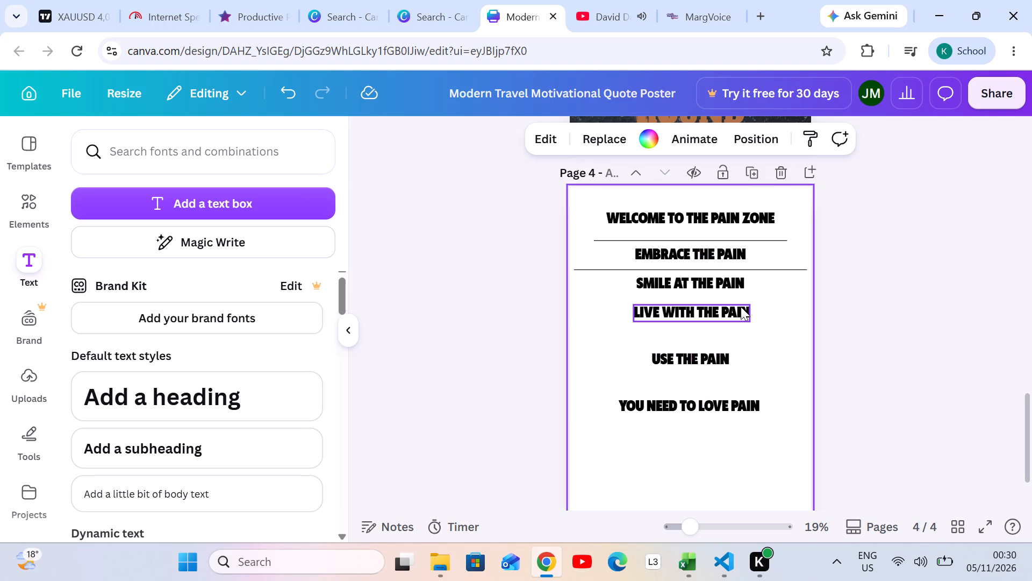
{"action": "left_click_drag", "start_coordinate": [724, 308], "coordinate": [719, 320]}
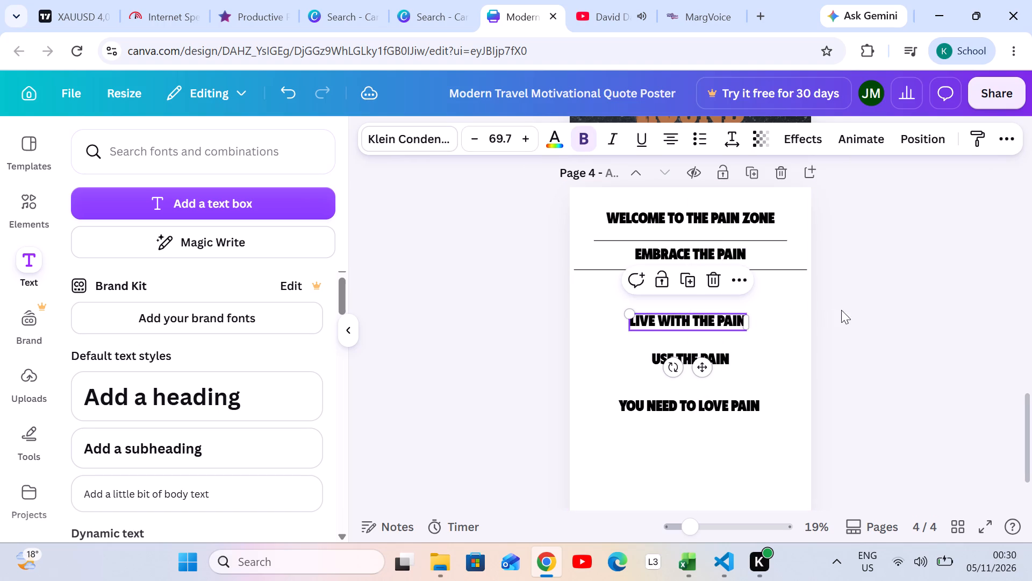
{"action": "left_click", "coordinate": [854, 311]}
{"action": "left_click", "coordinate": [704, 280]}
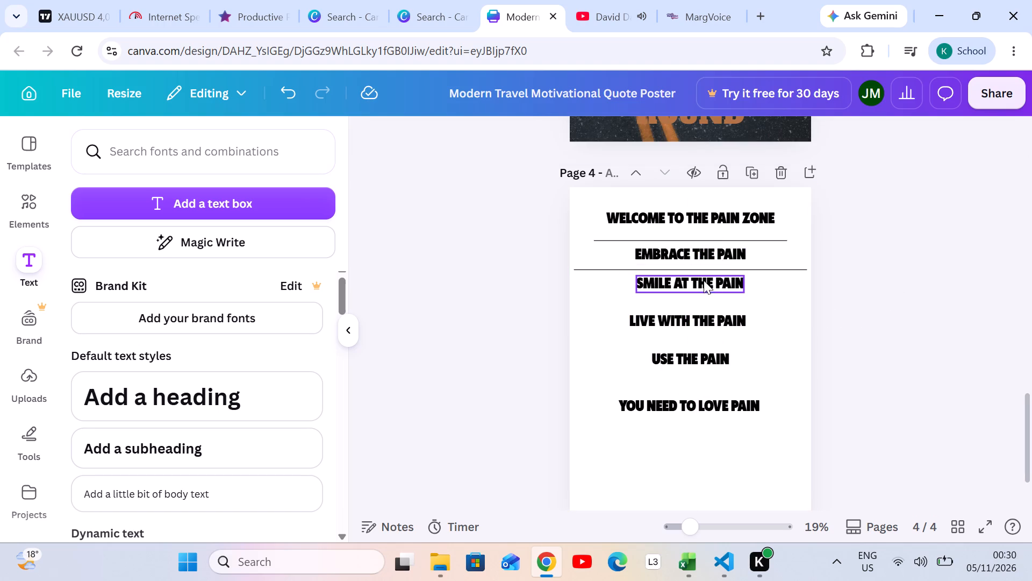
{"action": "left_click", "coordinate": [852, 329]}
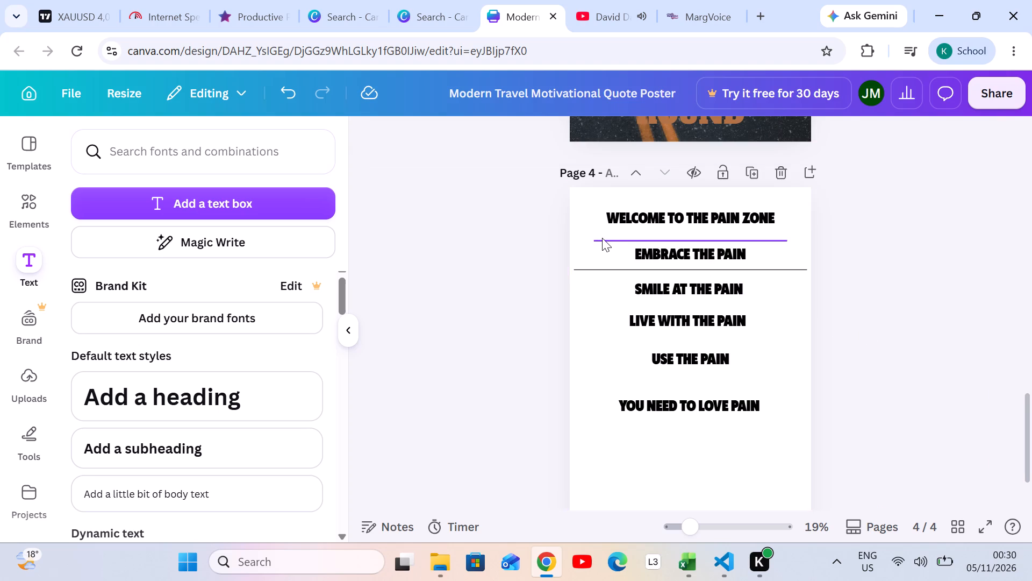
Duplicate the divider line below "EMBRACE THE PAIN" and place the copy between "SMILE AT THE PAIN" and "LIVE WITH THE PAIN".
{"action": "left_click", "coordinate": [683, 268]}
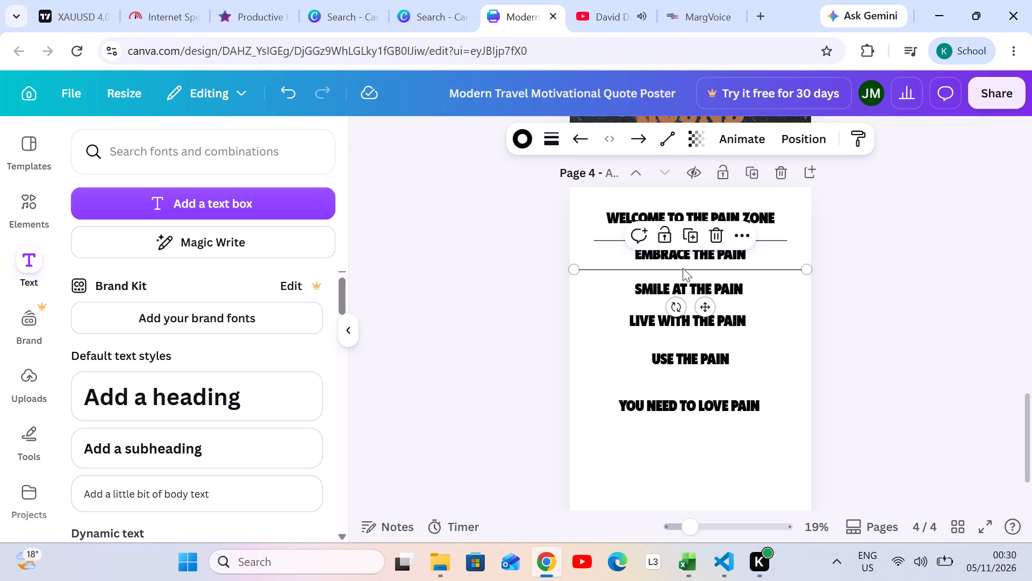
{"action": "left_click", "coordinate": [694, 238]}
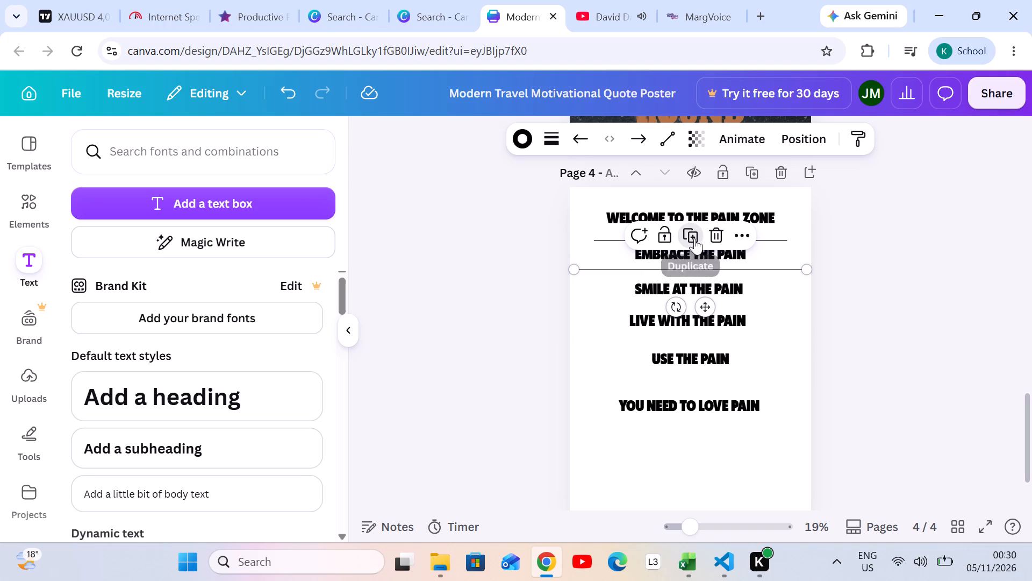
{"action": "left_click_drag", "start_coordinate": [679, 271], "coordinate": [672, 306]}
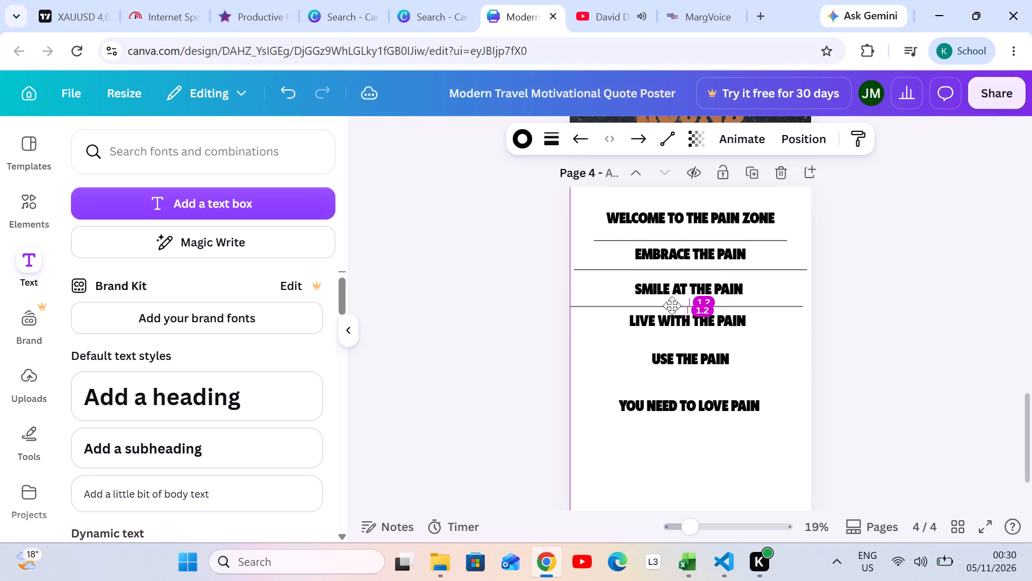
{"action": "left_click_drag", "start_coordinate": [672, 306], "coordinate": [676, 303]}
{"action": "left_click", "coordinate": [662, 303]}
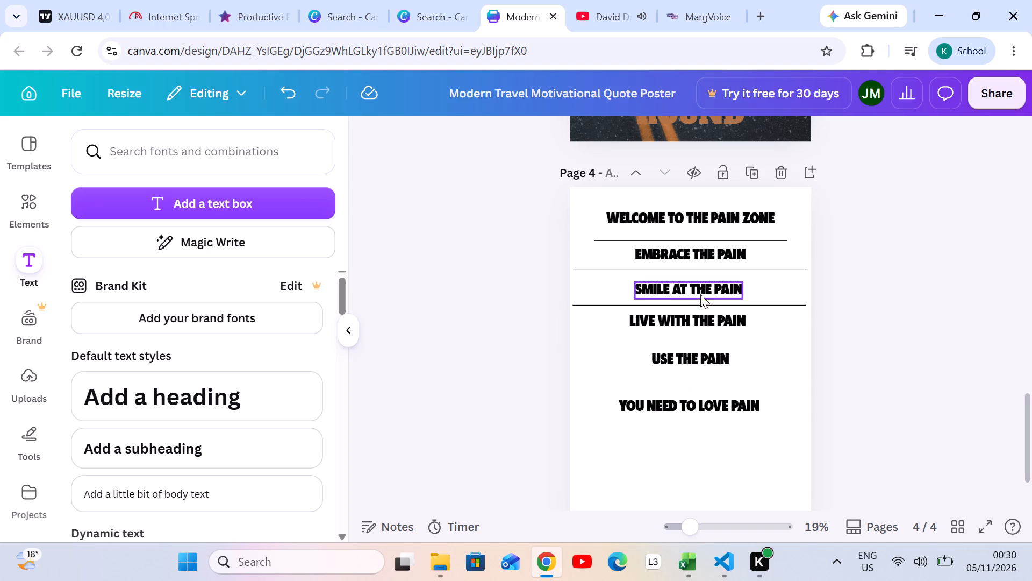
Duplicate the divider line below "SMILE AT THE PAIN" four times, with the copies evenly spaced down the page past "YOU NEED TO LOVE PAIN".
{"action": "left_click", "coordinate": [693, 303]}
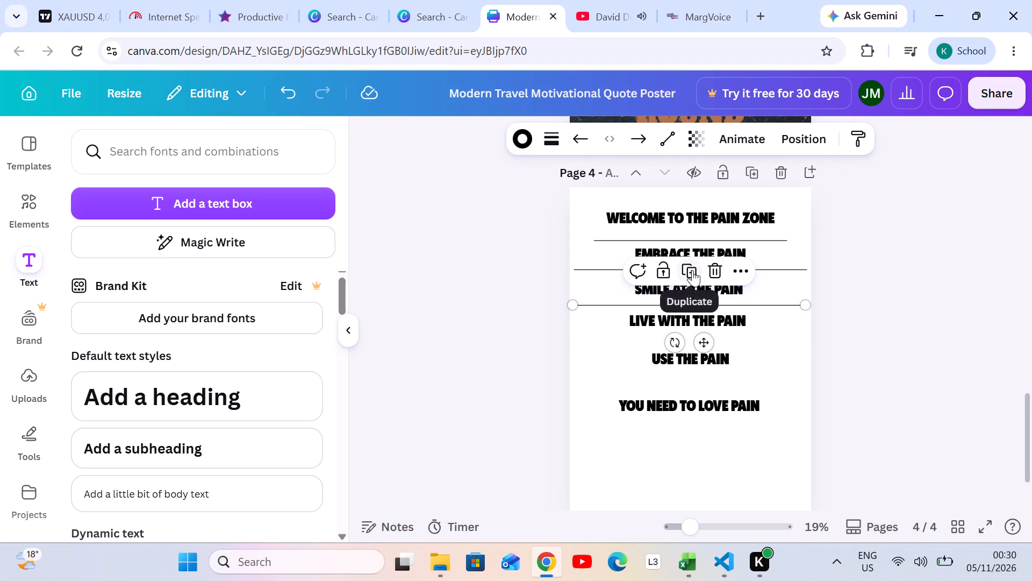
{"action": "left_click", "coordinate": [693, 270]}
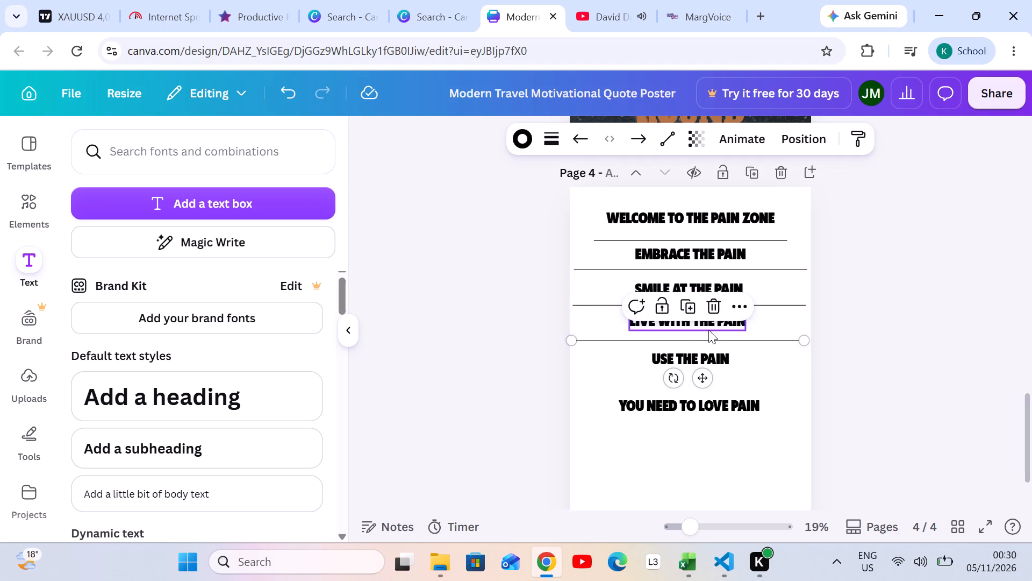
{"action": "left_click", "coordinate": [690, 303]}
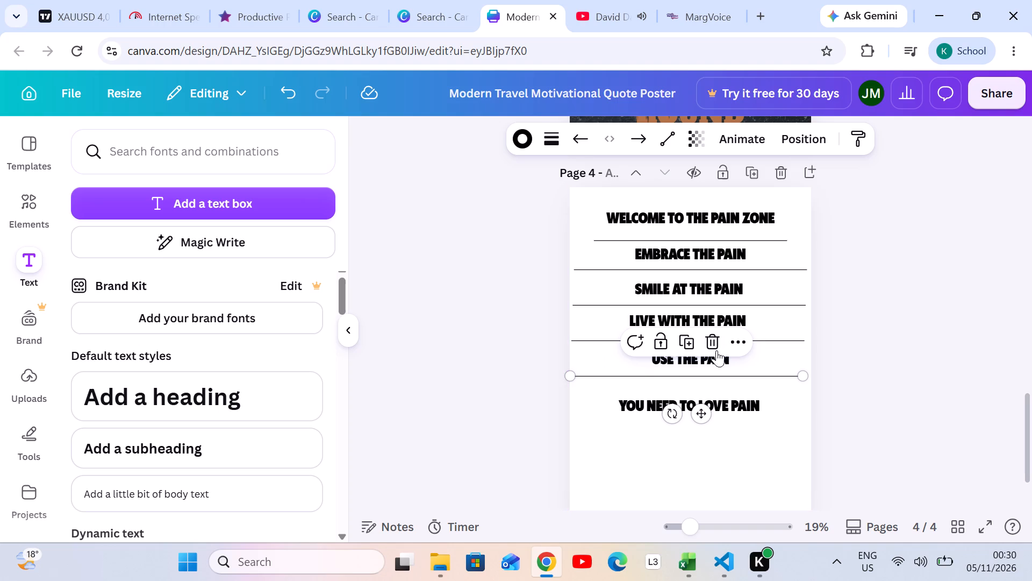
{"action": "left_click", "coordinate": [691, 336]}
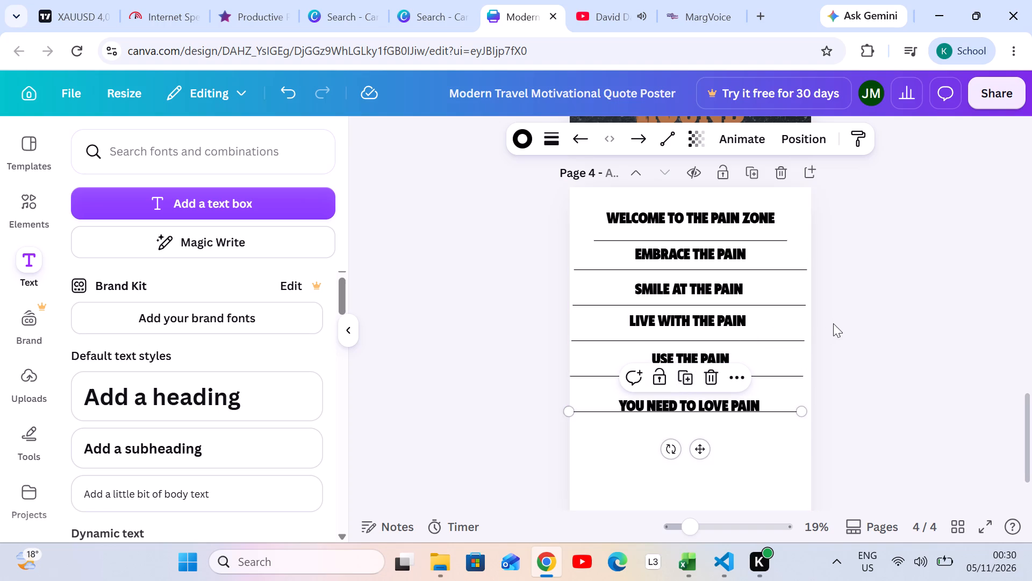
{"action": "left_click", "coordinate": [689, 372]}
{"action": "left_click", "coordinate": [857, 349]}
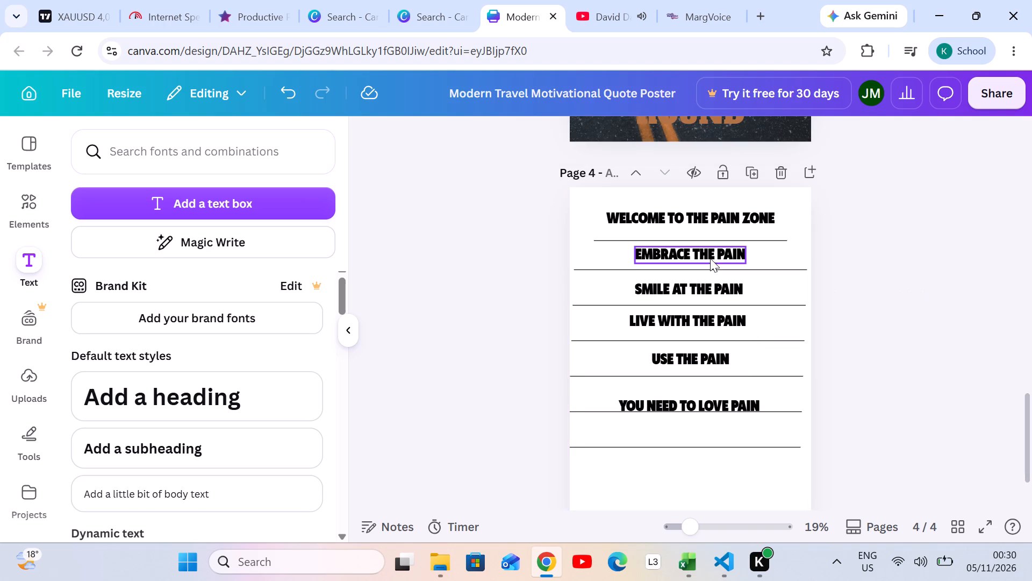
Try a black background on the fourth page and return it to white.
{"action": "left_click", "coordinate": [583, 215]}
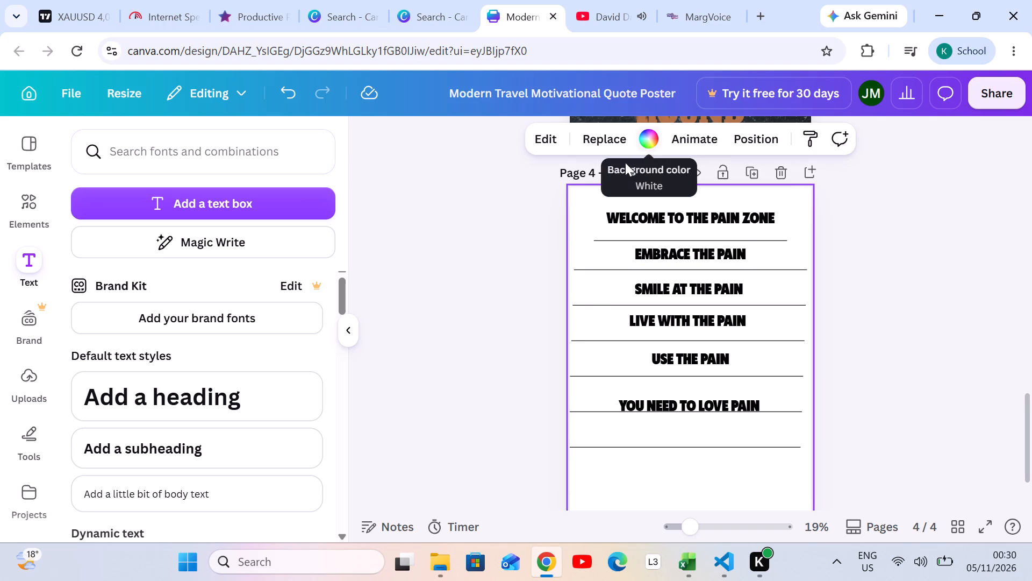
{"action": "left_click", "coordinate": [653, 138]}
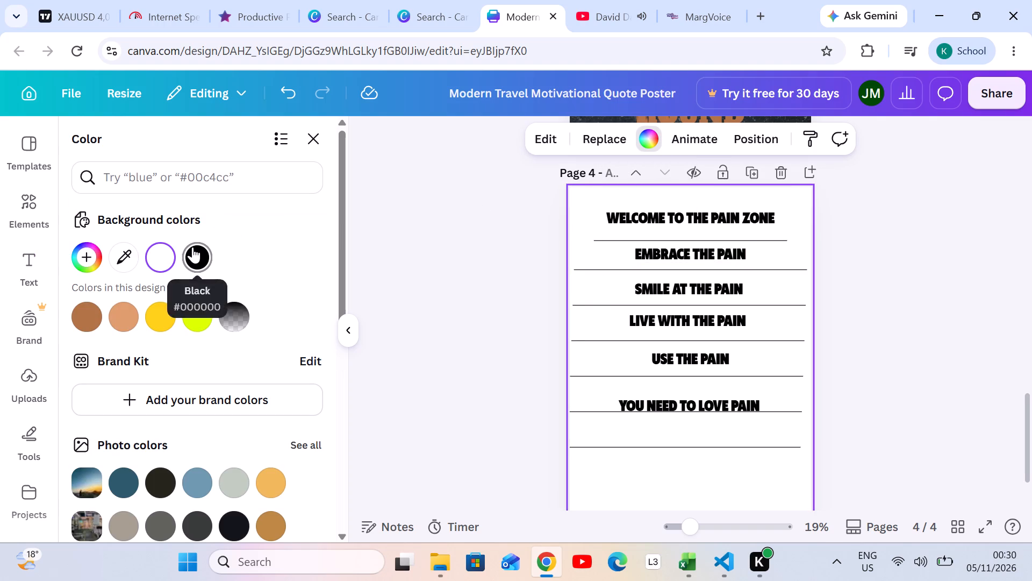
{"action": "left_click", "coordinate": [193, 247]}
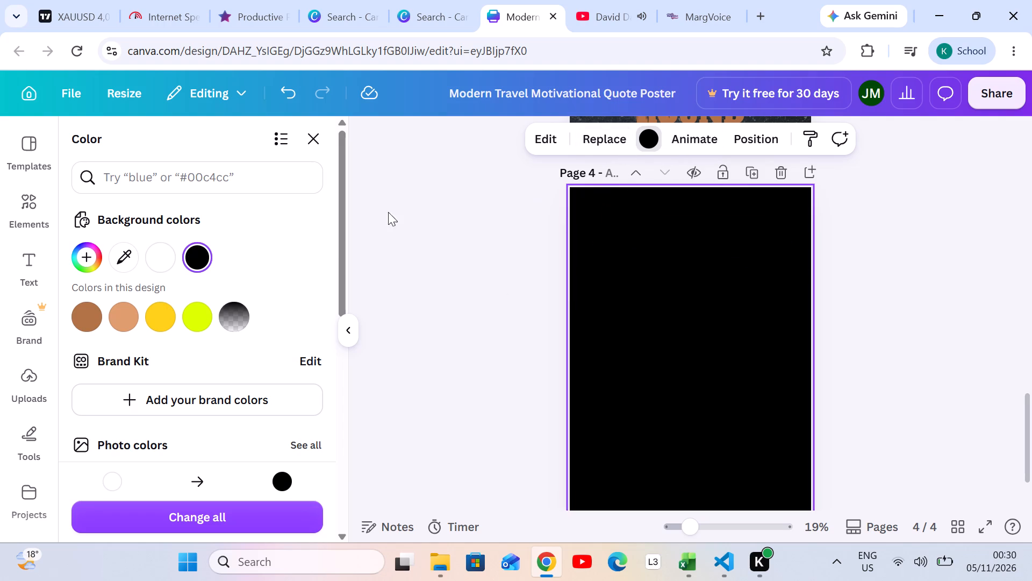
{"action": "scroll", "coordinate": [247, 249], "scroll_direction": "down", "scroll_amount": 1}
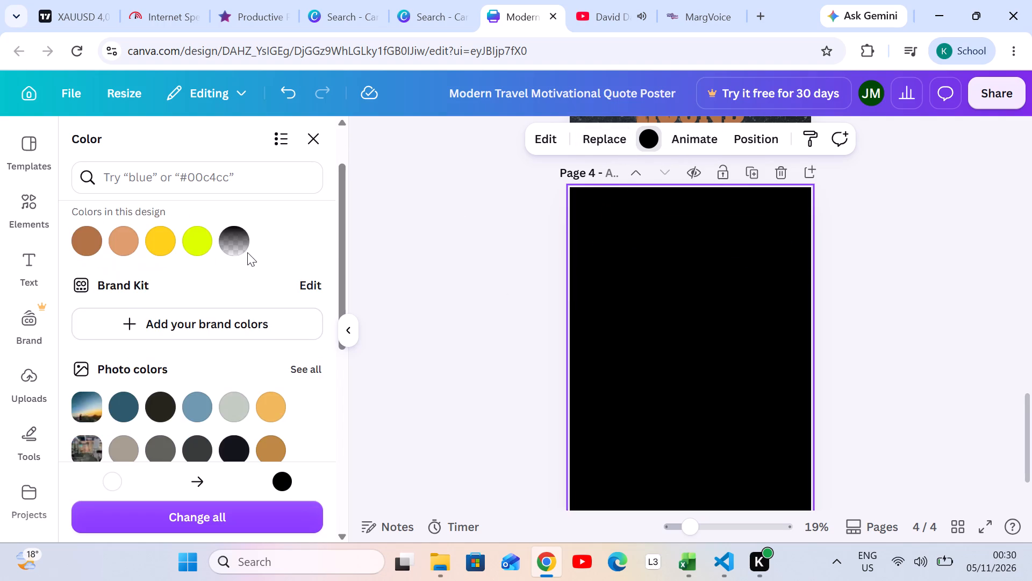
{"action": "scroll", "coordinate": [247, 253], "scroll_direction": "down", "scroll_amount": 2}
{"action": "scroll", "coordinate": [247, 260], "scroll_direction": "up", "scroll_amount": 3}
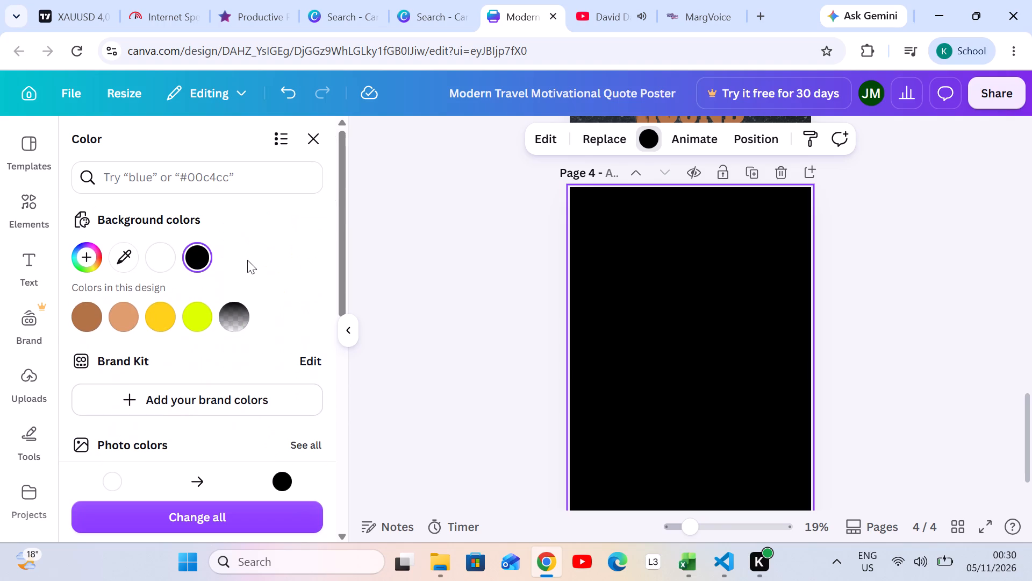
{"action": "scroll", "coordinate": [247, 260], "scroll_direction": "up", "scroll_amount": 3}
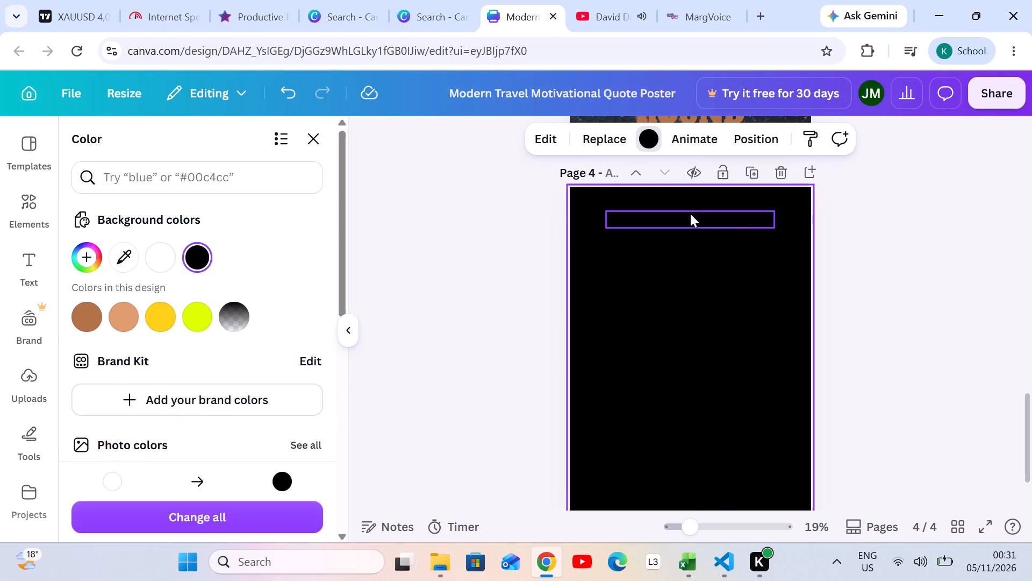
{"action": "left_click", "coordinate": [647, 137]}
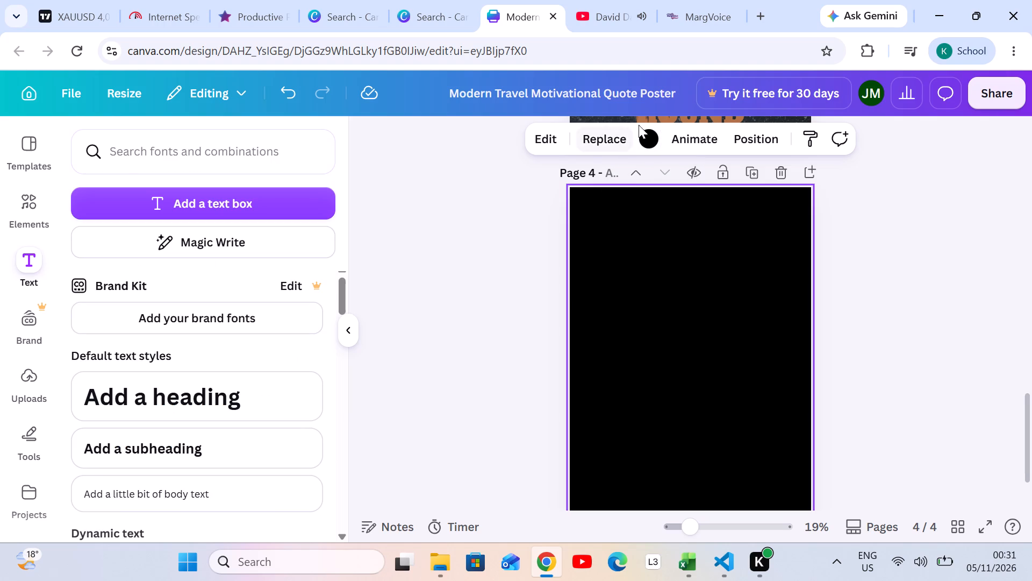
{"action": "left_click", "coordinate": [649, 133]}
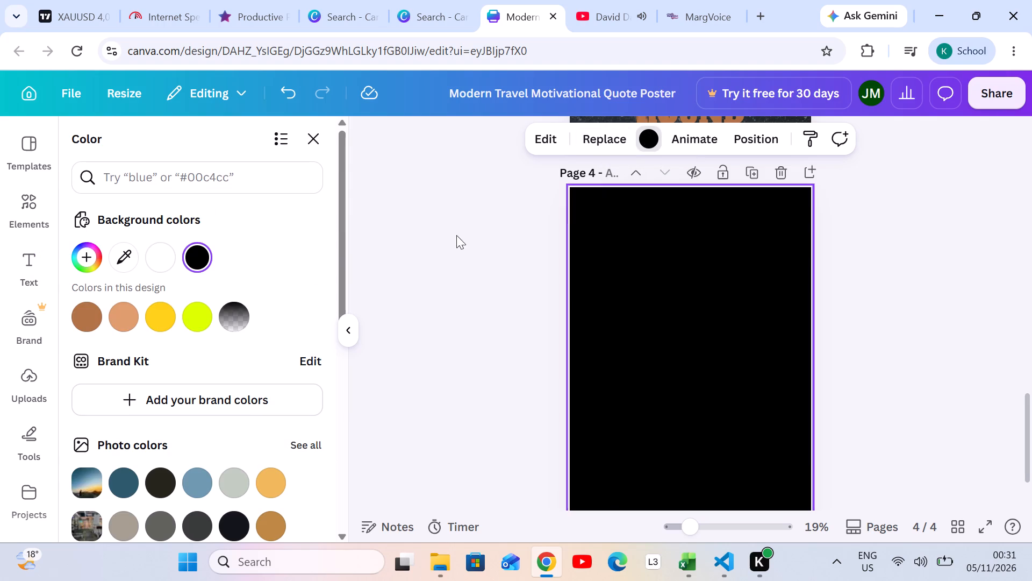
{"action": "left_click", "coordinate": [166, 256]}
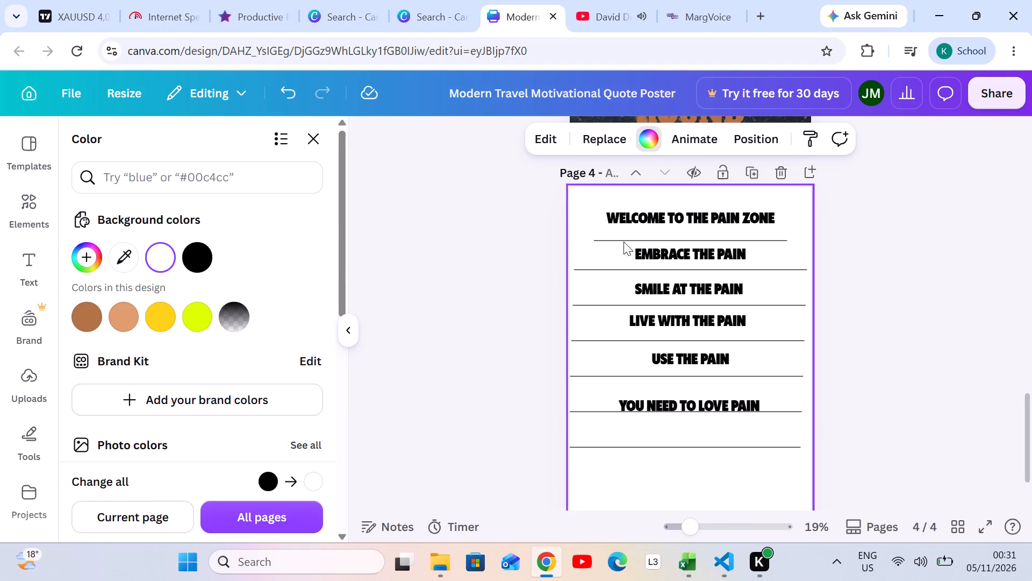
Change the text color of all six headings, from "WELCOME TO THE PAIN ZONE" to "YOU NEED TO LOVE PAIN", to white.
{"action": "left_click", "coordinate": [740, 222]}
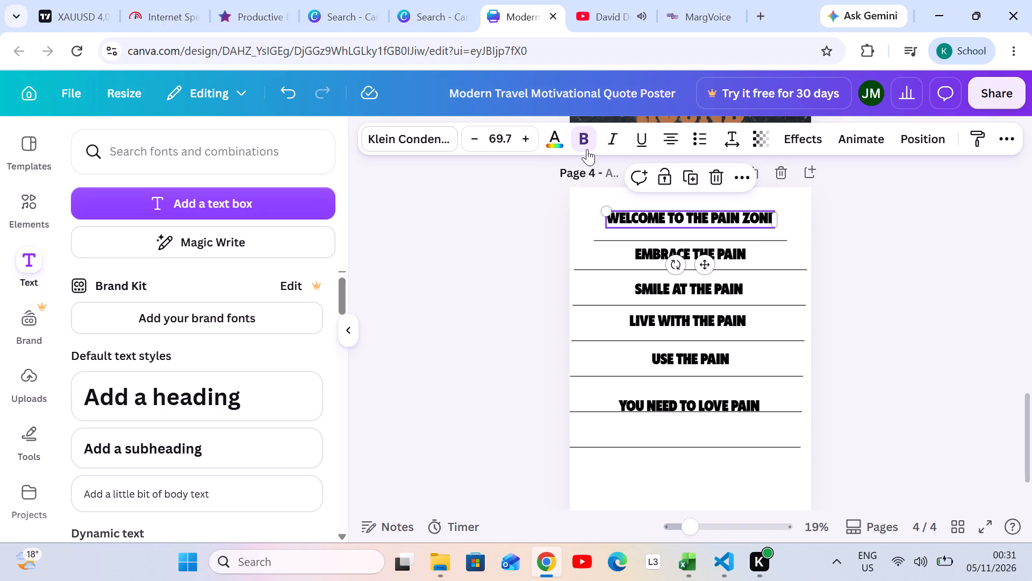
{"action": "left_click", "coordinate": [557, 143]}
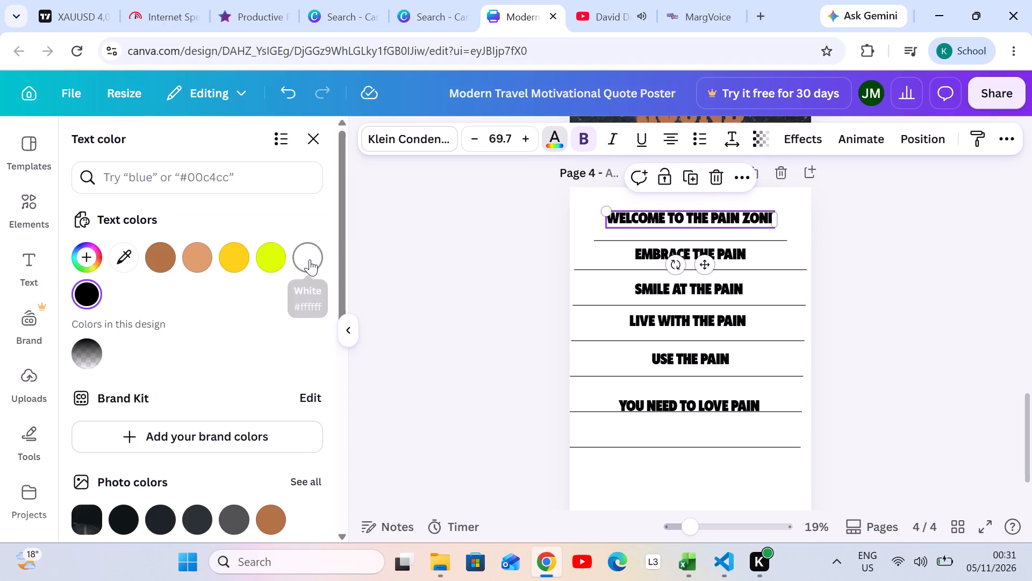
{"action": "left_click", "coordinate": [310, 259]}
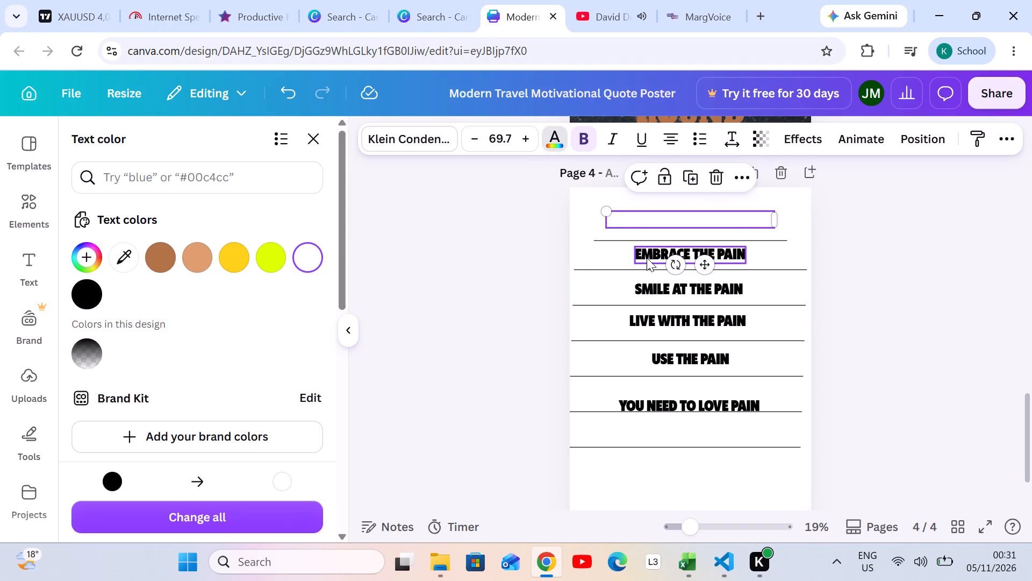
{"action": "left_click", "coordinate": [651, 253]}
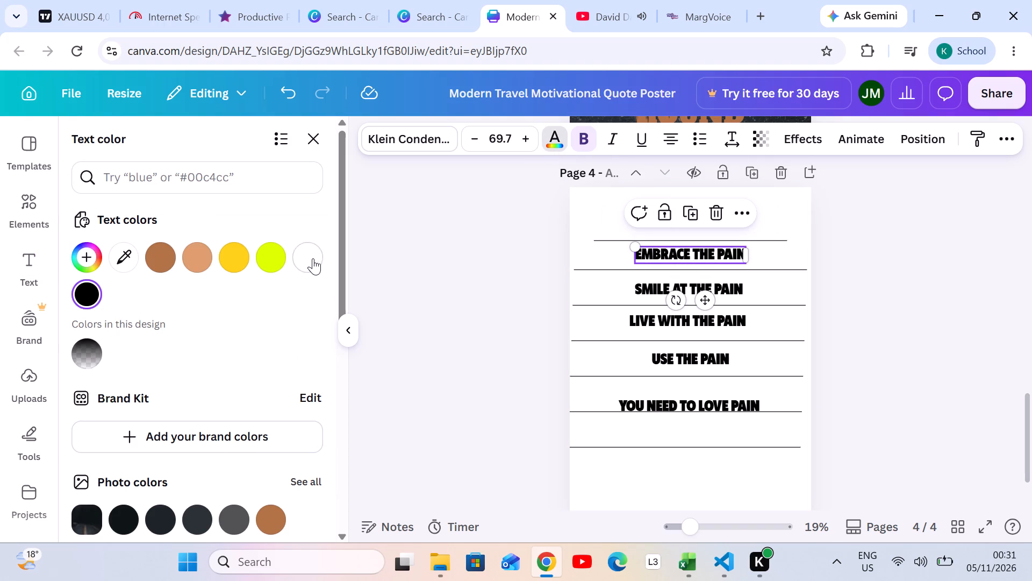
{"action": "left_click", "coordinate": [312, 250]}
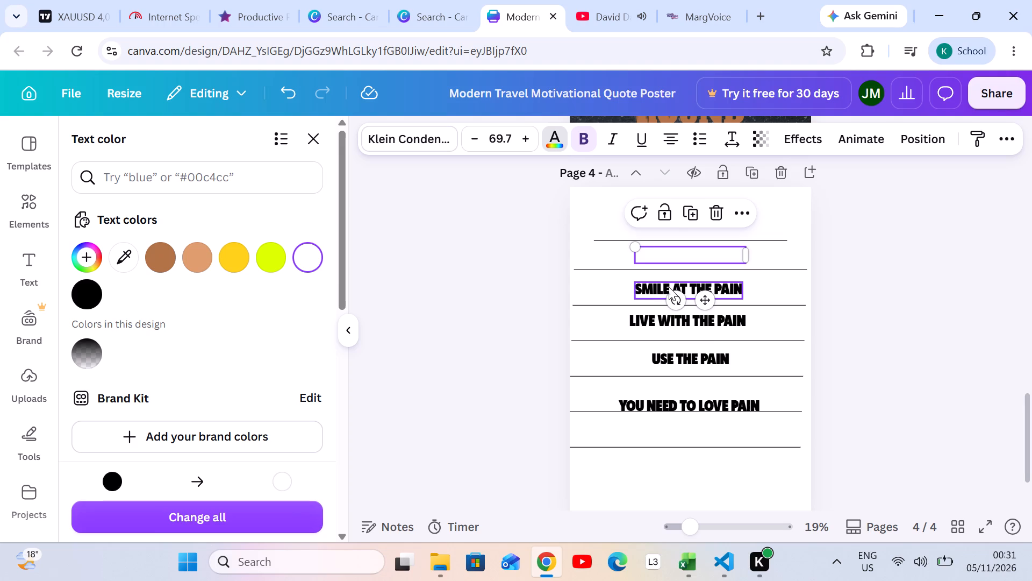
{"action": "left_click", "coordinate": [653, 285]}
{"action": "left_click", "coordinate": [302, 252]}
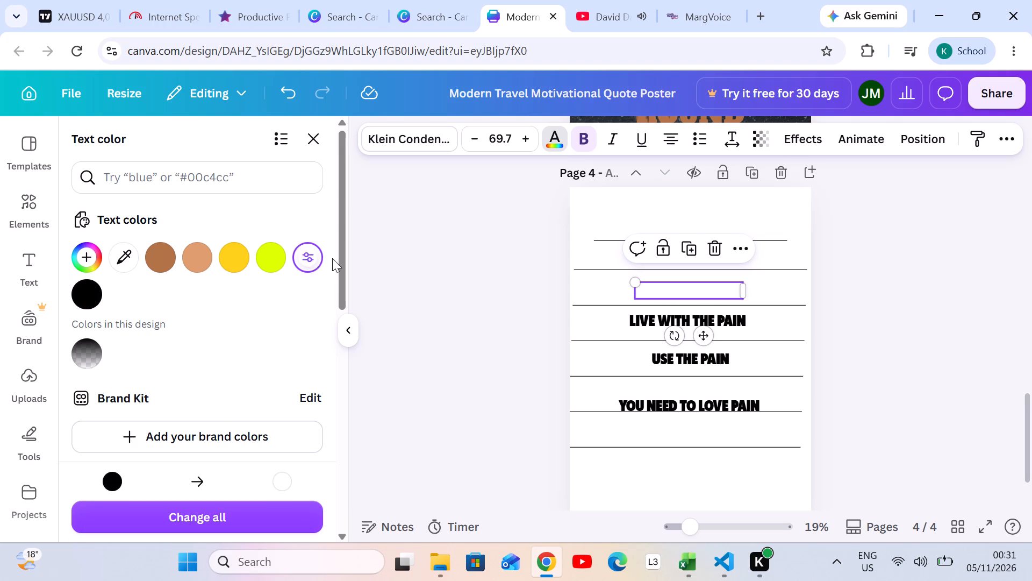
{"action": "left_click", "coordinate": [635, 318]}
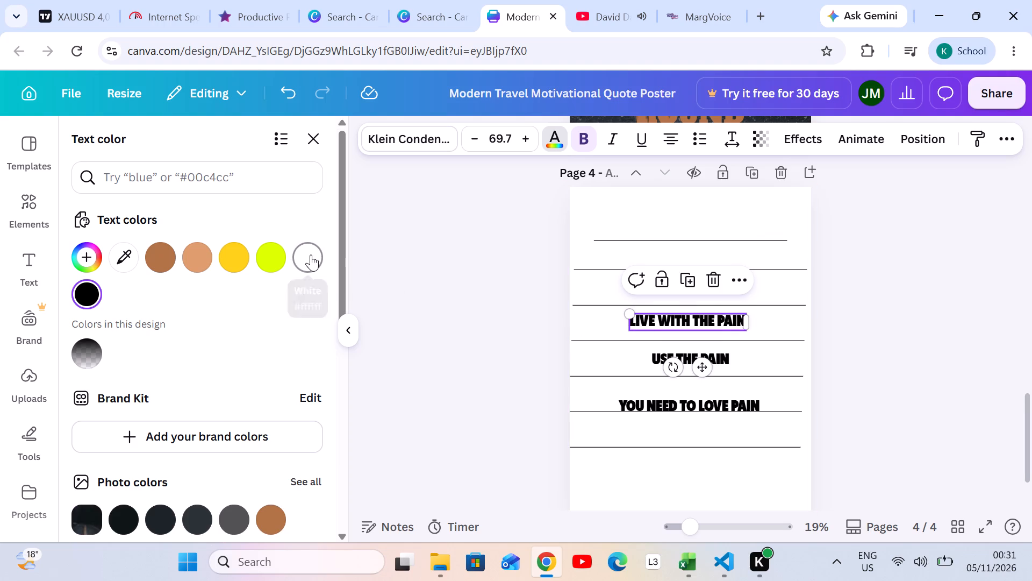
{"action": "left_click", "coordinate": [311, 254]}
{"action": "left_click", "coordinate": [653, 356]}
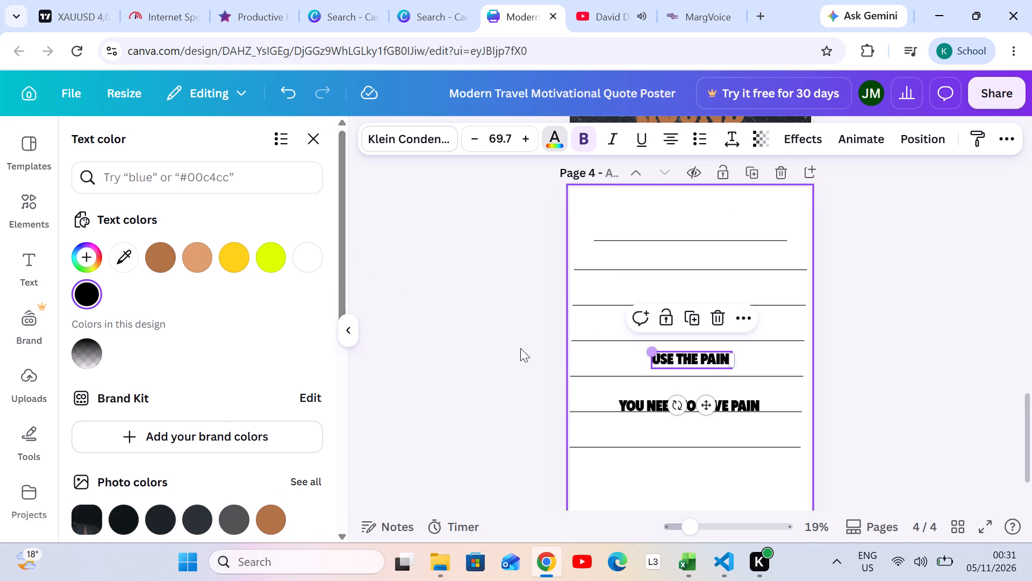
{"action": "left_click", "coordinate": [310, 258]}
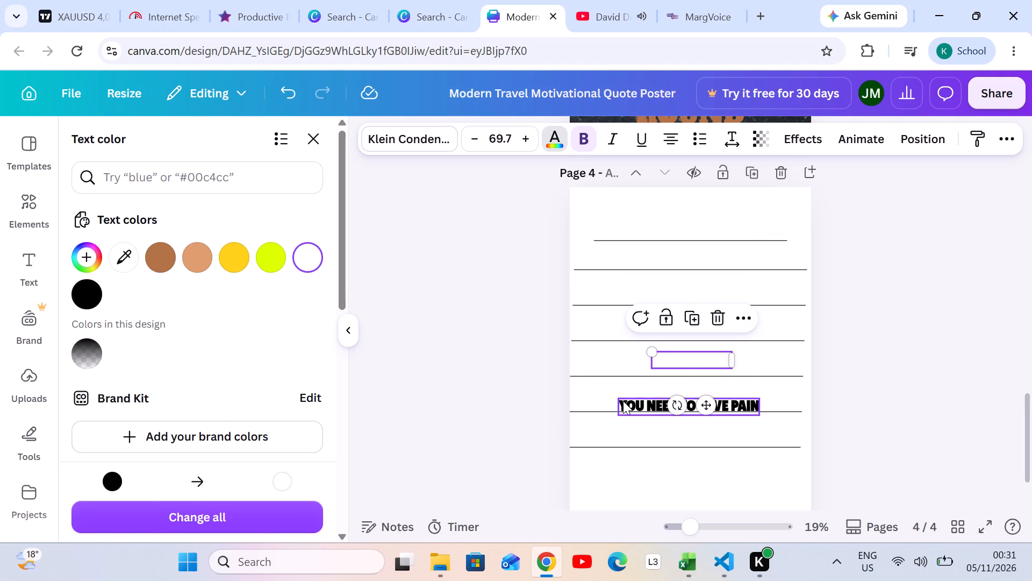
{"action": "left_click", "coordinate": [623, 401]}
{"action": "left_click", "coordinate": [305, 261]}
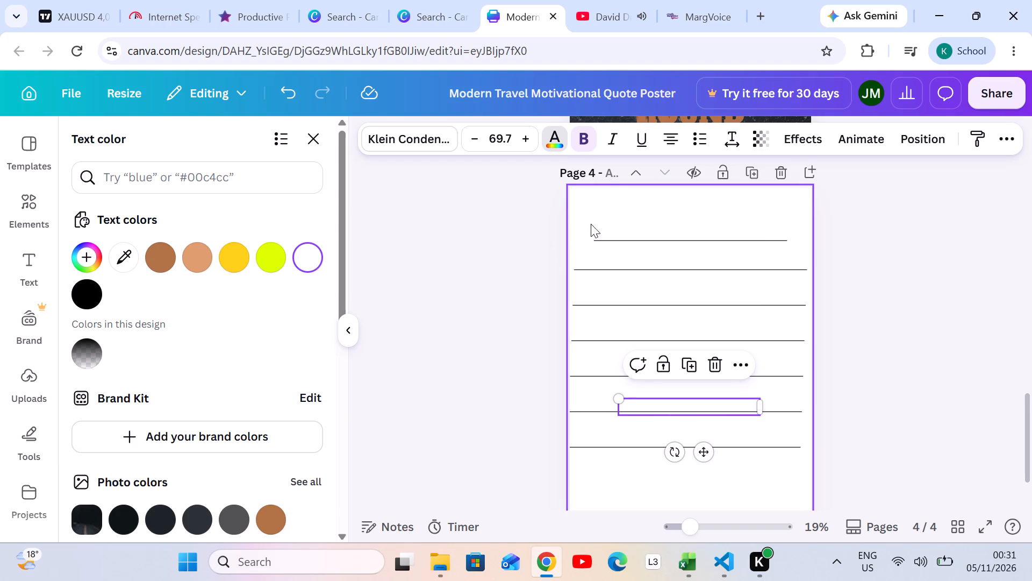
{"action": "left_click", "coordinate": [401, 281]}
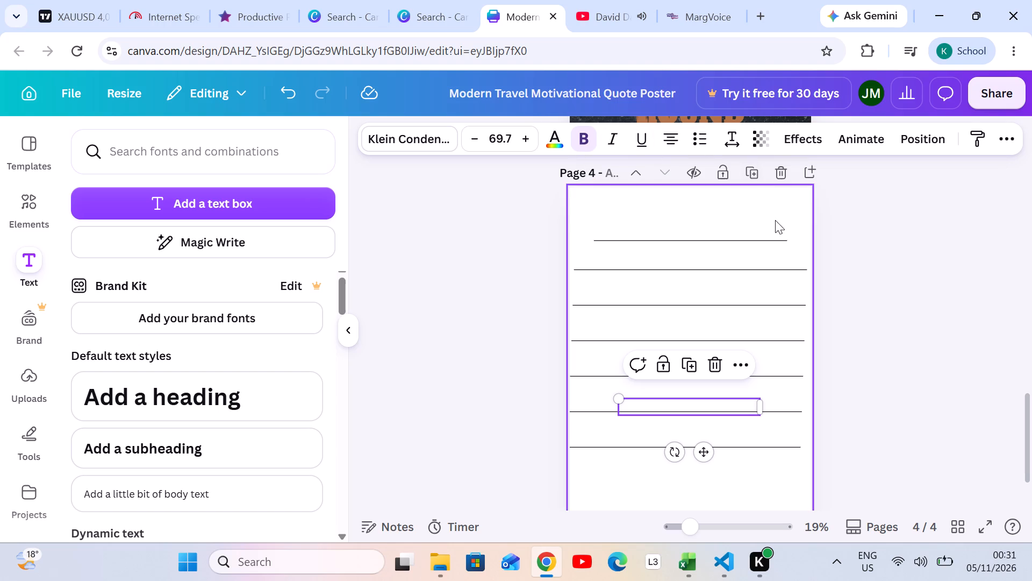
Set the fourth page's background color to black.
{"action": "left_click", "coordinate": [782, 206]}
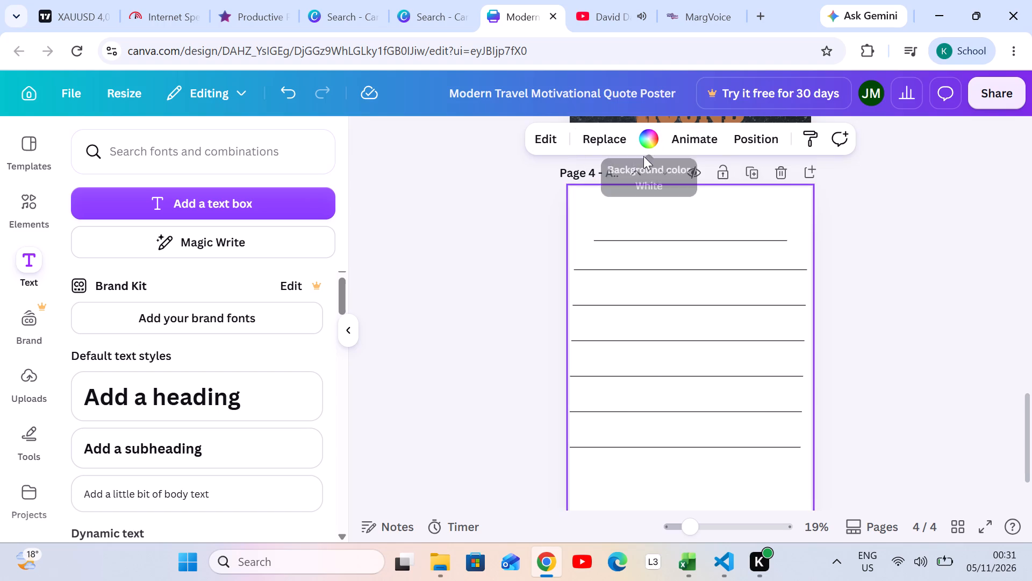
{"action": "left_click", "coordinate": [647, 145]}
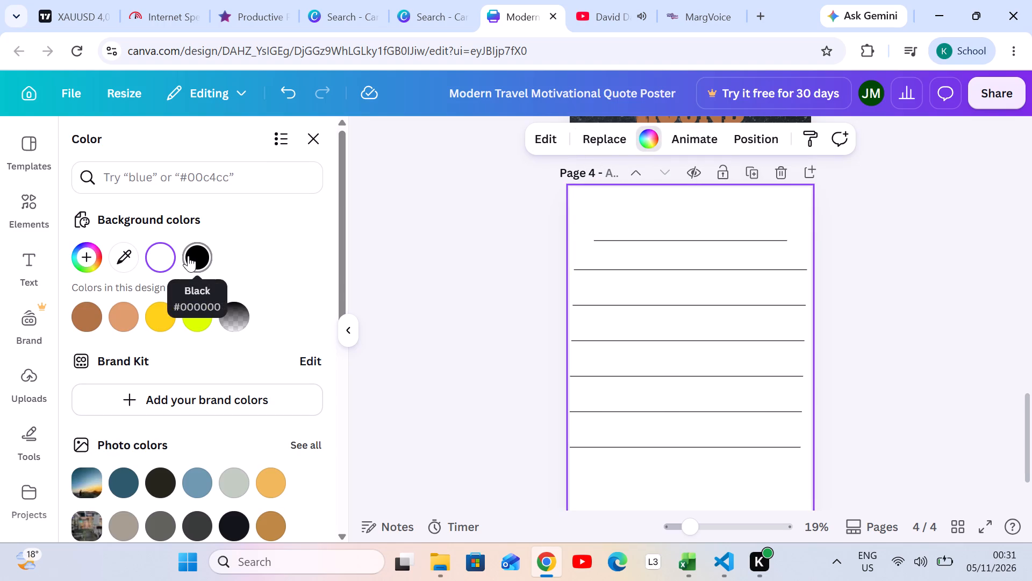
{"action": "left_click", "coordinate": [188, 256]}
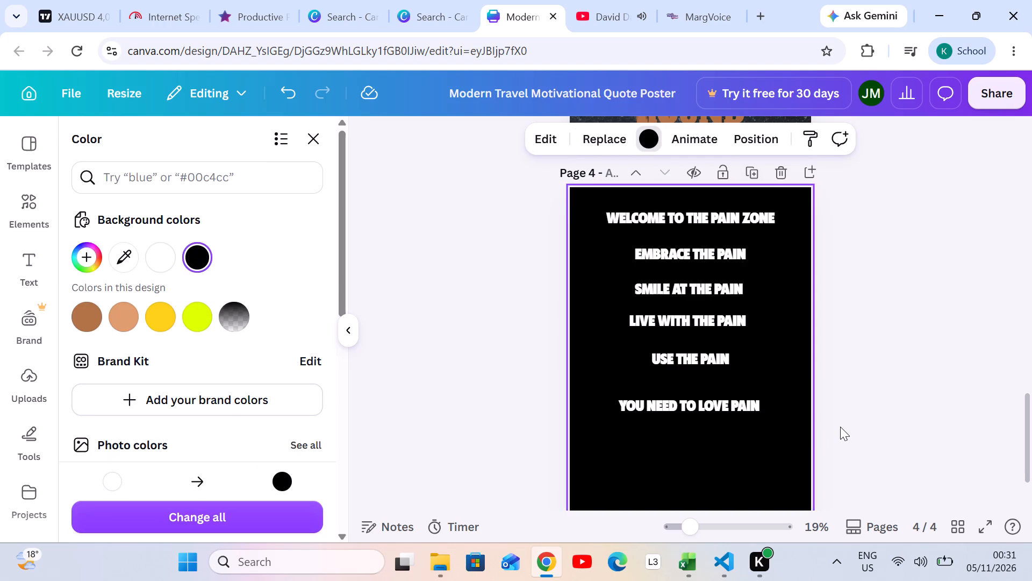
{"action": "left_click", "coordinate": [841, 417]}
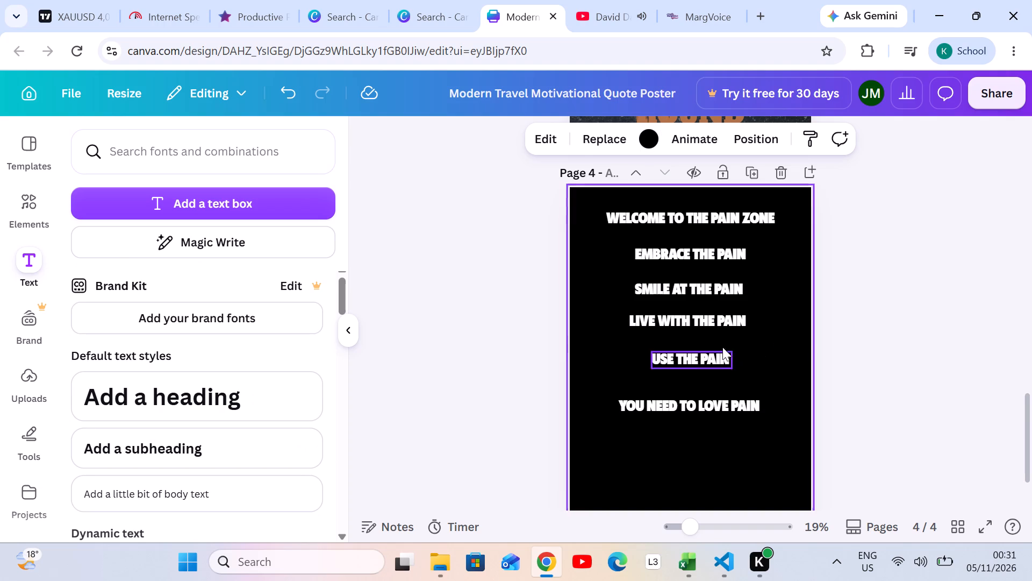
Move the "USE THE PAIN", "YOU NEED TO LOVE PAIN" and "LIVE WITH THE PAIN" headings slightly further down the page.
{"action": "left_click_drag", "start_coordinate": [697, 356], "coordinate": [693, 362]}
{"action": "left_click", "coordinate": [856, 413]}
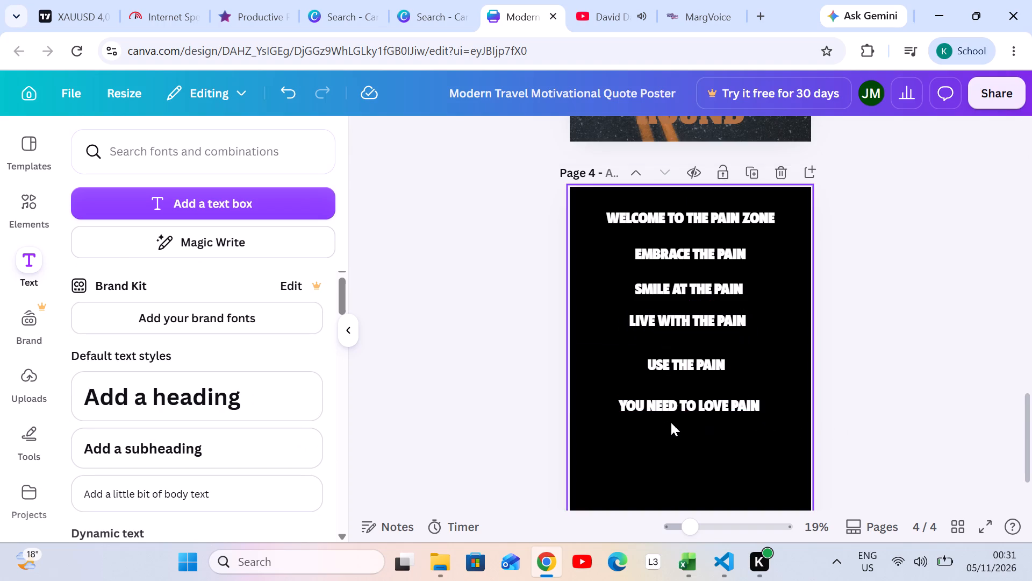
{"action": "left_click_drag", "start_coordinate": [696, 401], "coordinate": [697, 407]}
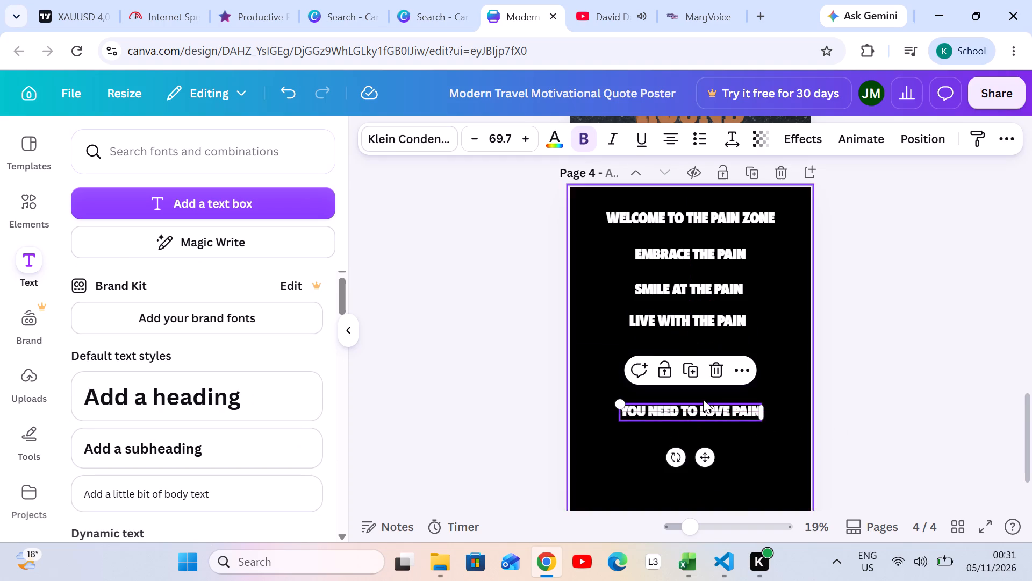
{"action": "left_click", "coordinate": [873, 333]}
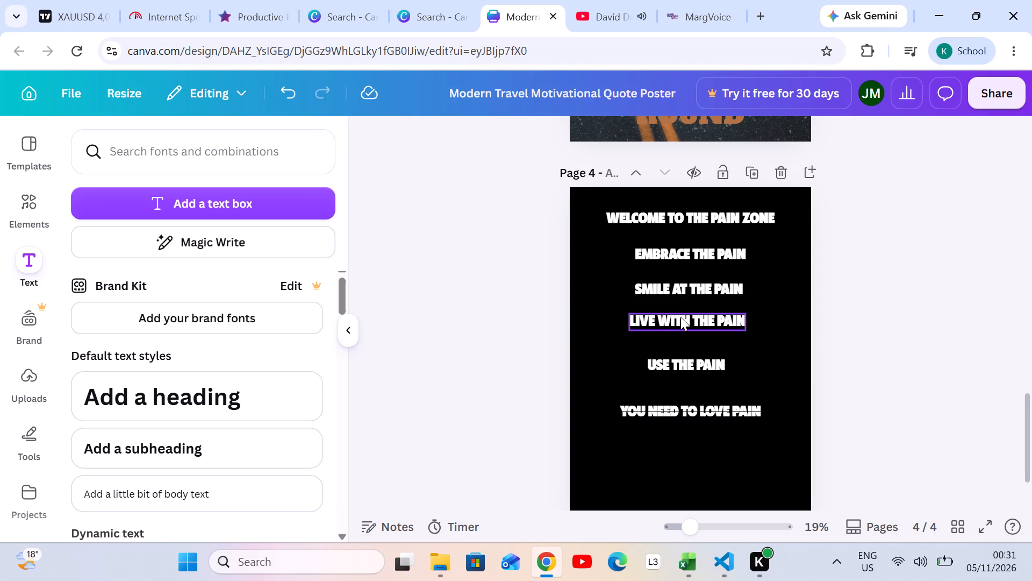
{"action": "left_click_drag", "start_coordinate": [681, 316], "coordinate": [680, 323]}
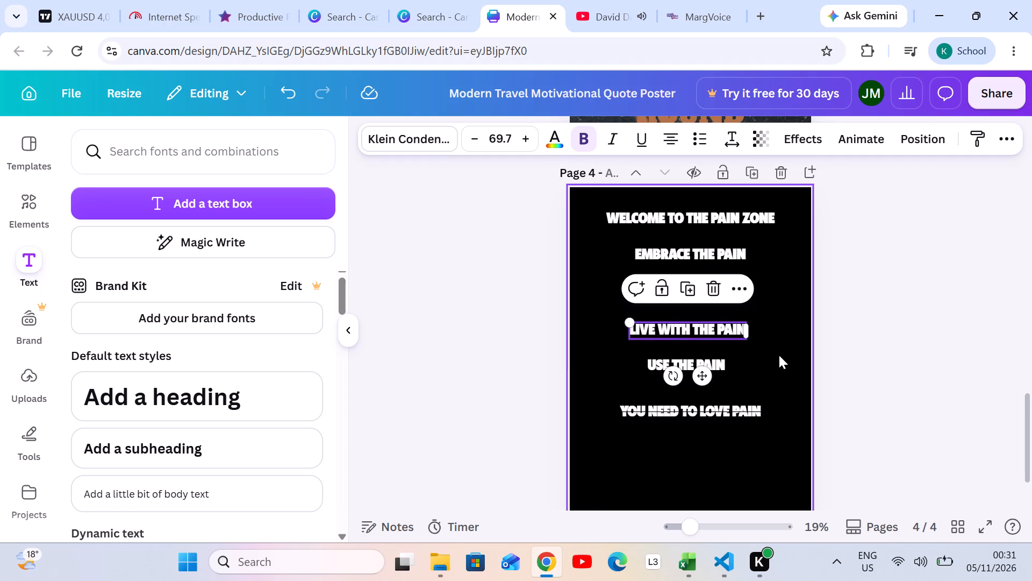
{"action": "left_click", "coordinate": [775, 364]}
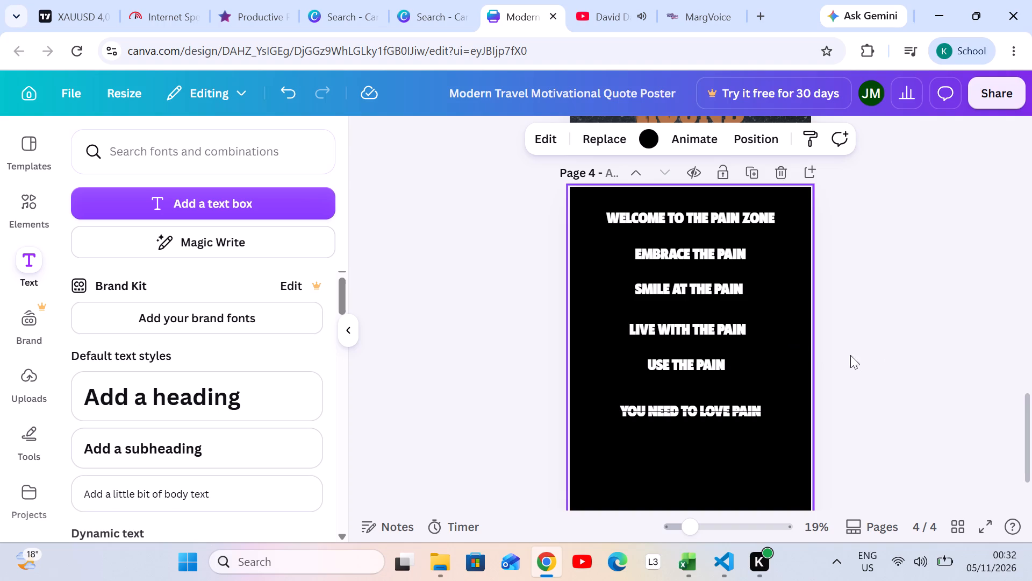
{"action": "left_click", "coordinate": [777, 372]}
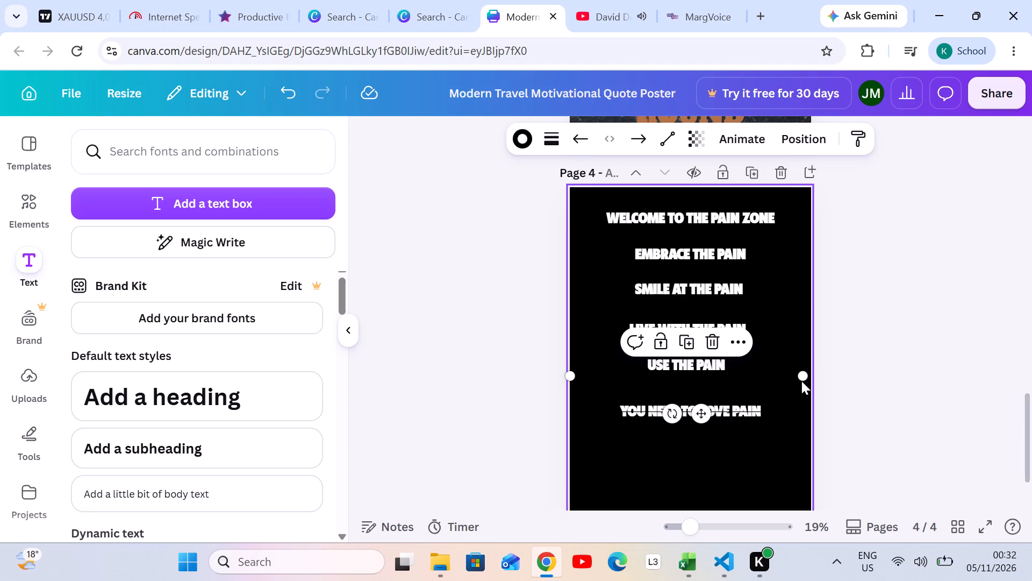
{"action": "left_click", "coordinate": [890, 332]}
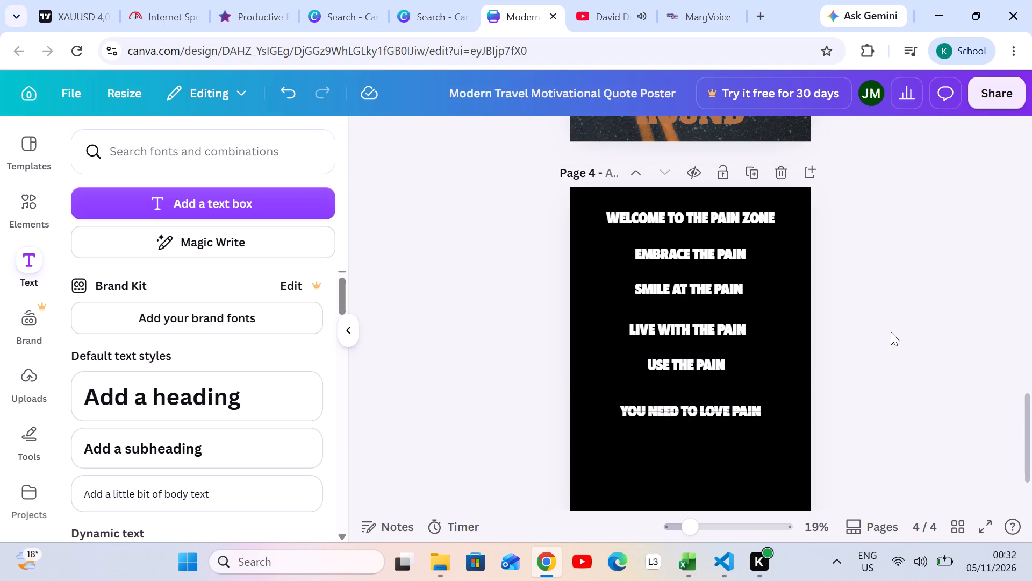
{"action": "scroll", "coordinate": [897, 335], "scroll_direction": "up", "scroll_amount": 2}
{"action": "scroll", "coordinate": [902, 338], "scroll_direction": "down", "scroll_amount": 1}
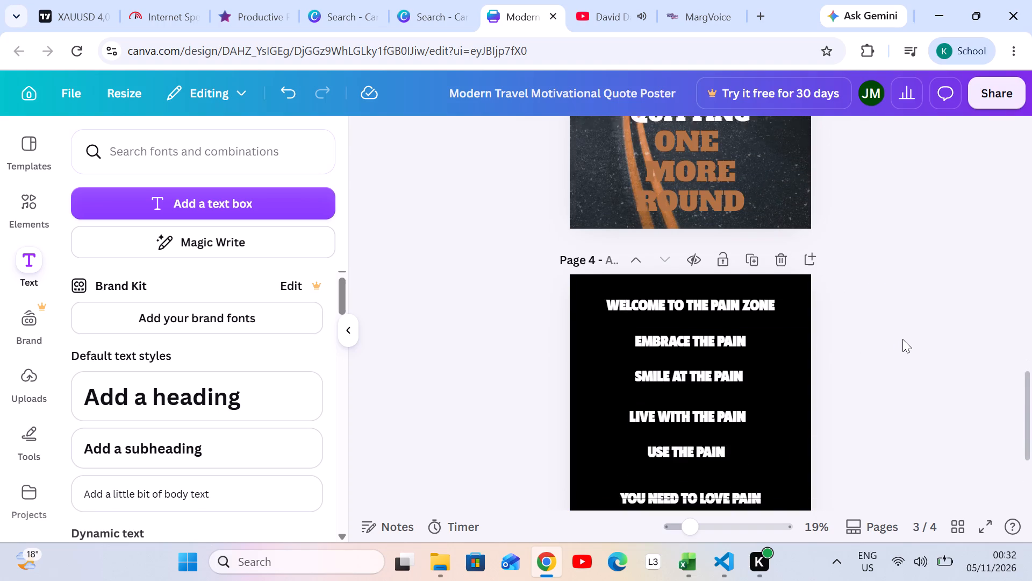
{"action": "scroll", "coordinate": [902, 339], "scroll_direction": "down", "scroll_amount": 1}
Set the font size of "EMBRACE THE PAIN" to 71.7 and of "SMILE AT THE PAIN", "LIVE WITH THE PAIN" and "USE THE PAIN" to 70.7.
{"action": "left_click", "coordinate": [698, 252]}
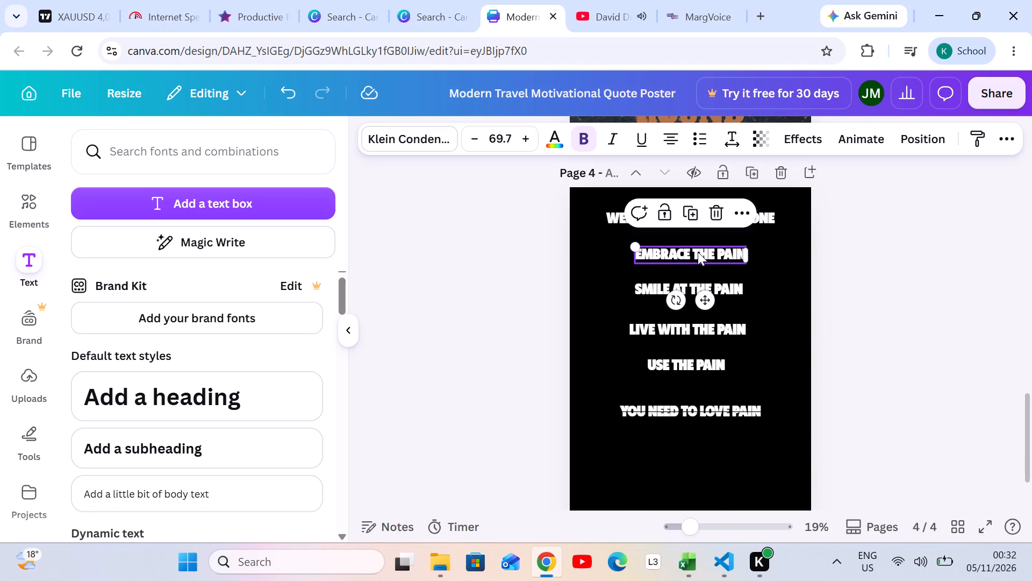
{"action": "left_click", "coordinate": [528, 133]}
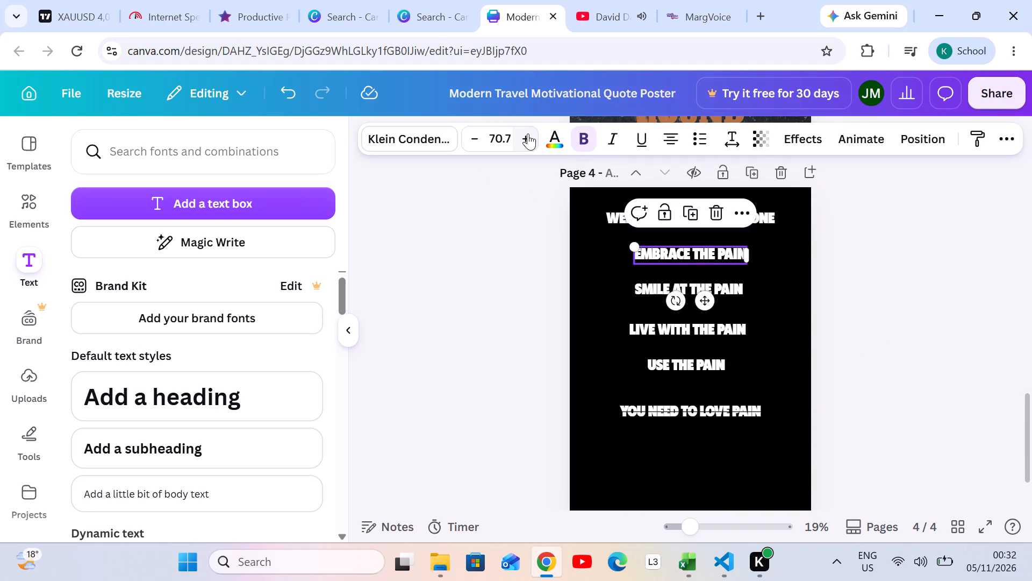
{"action": "left_click", "coordinate": [528, 133]}
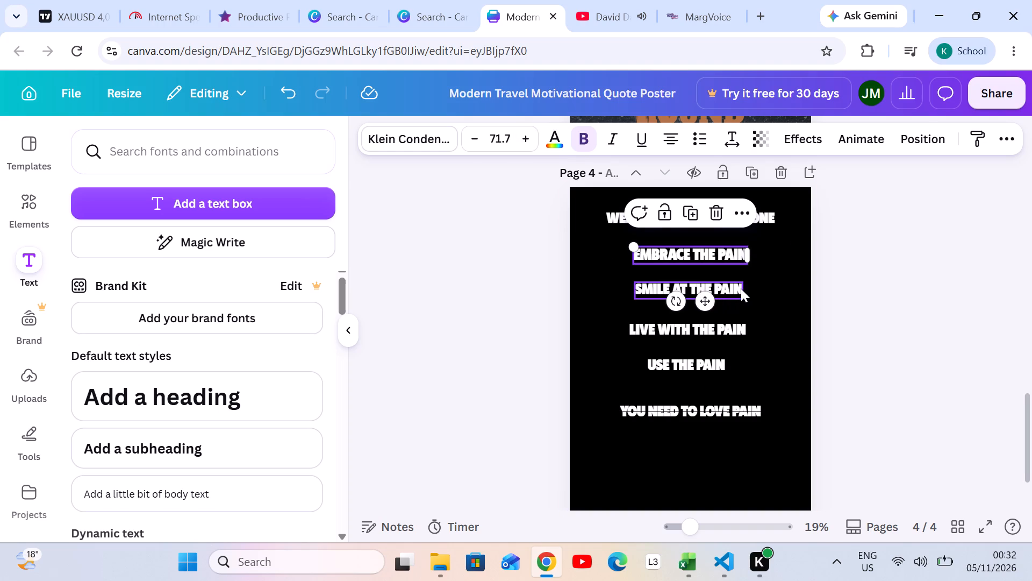
{"action": "left_click", "coordinate": [741, 288]}
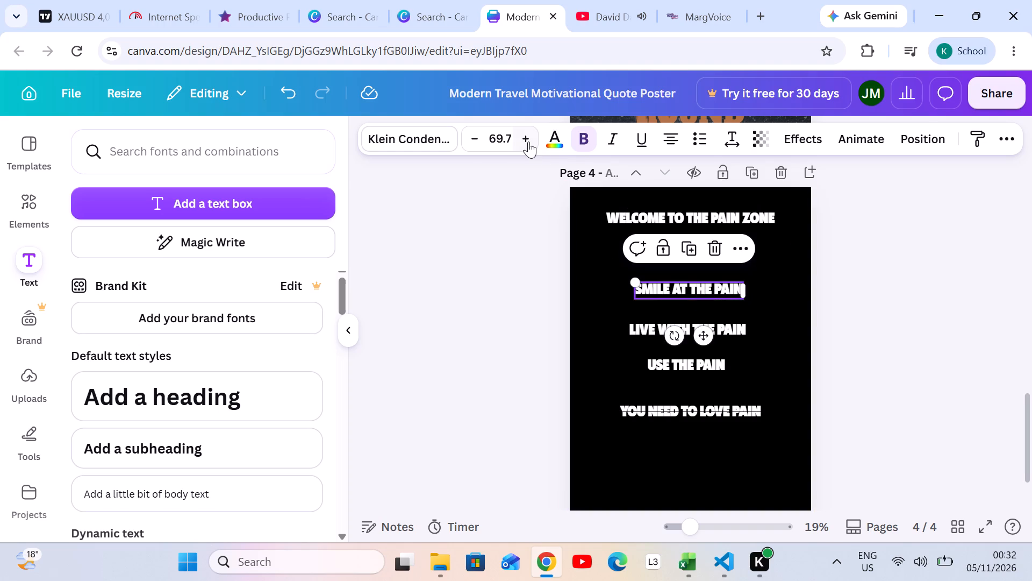
{"action": "left_click", "coordinate": [528, 140]}
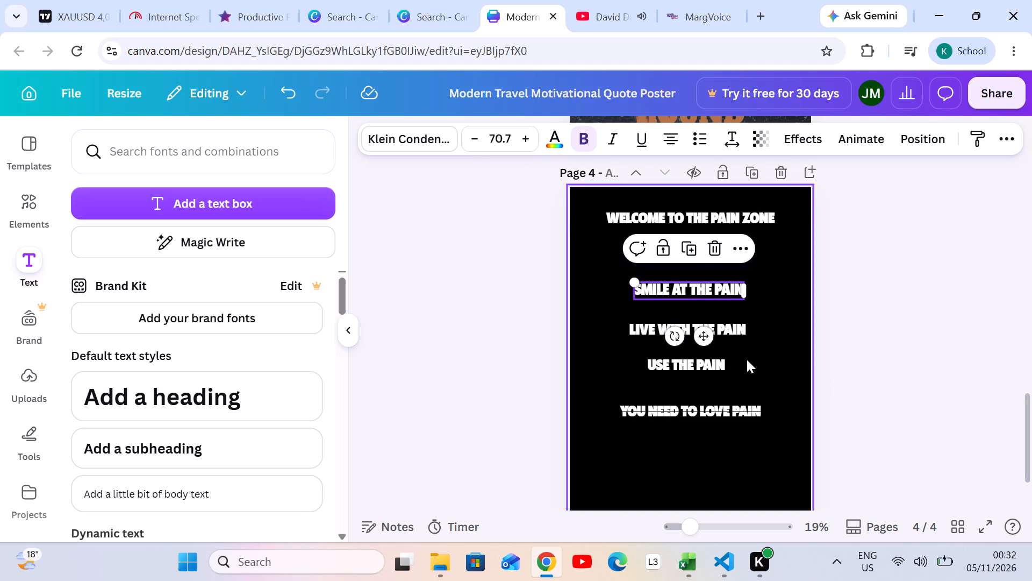
{"action": "left_click", "coordinate": [745, 325]}
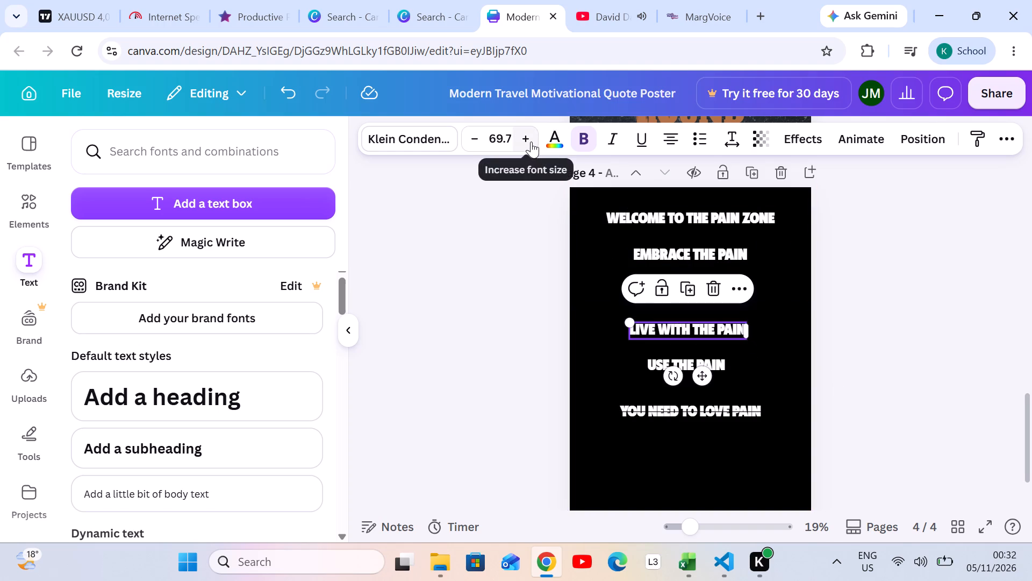
{"action": "left_click", "coordinate": [531, 141]}
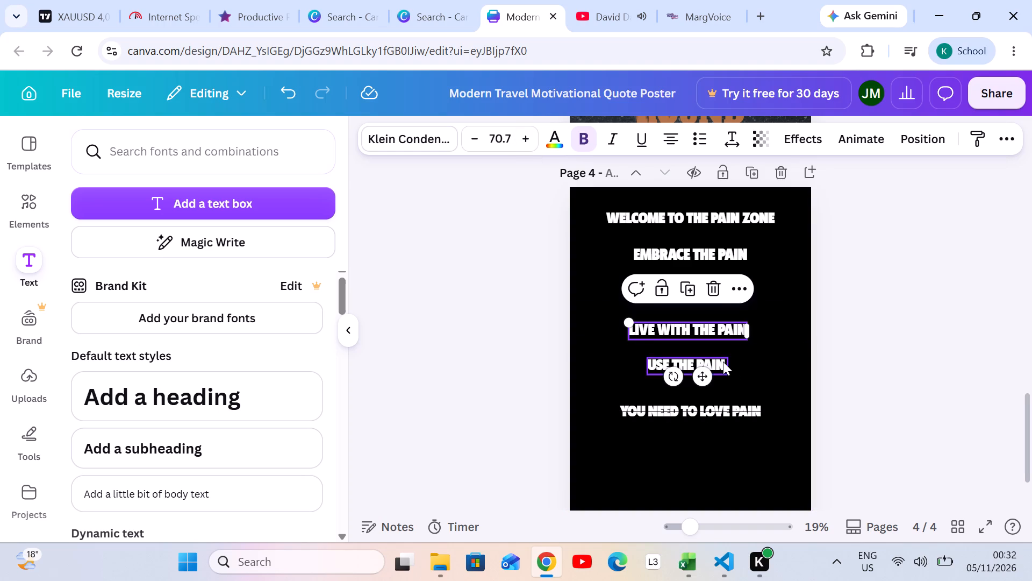
{"action": "left_click", "coordinate": [723, 362]}
{"action": "left_click", "coordinate": [529, 134]}
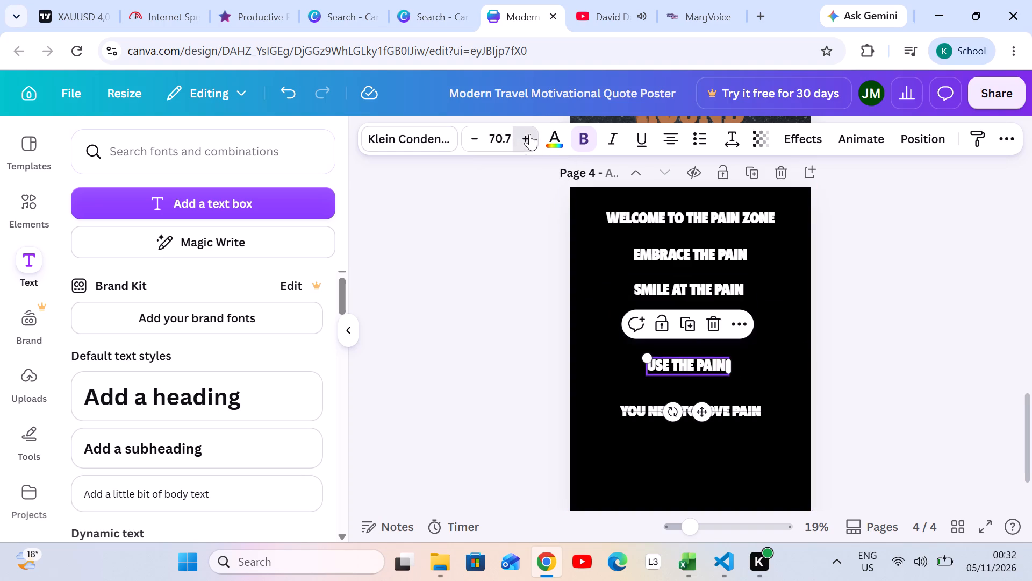
Lower the right end of the black divider line crossing "YOU NEED TO LOVE PAIN", tilting it about 5° clear of the text.
{"action": "left_click", "coordinate": [754, 409]}
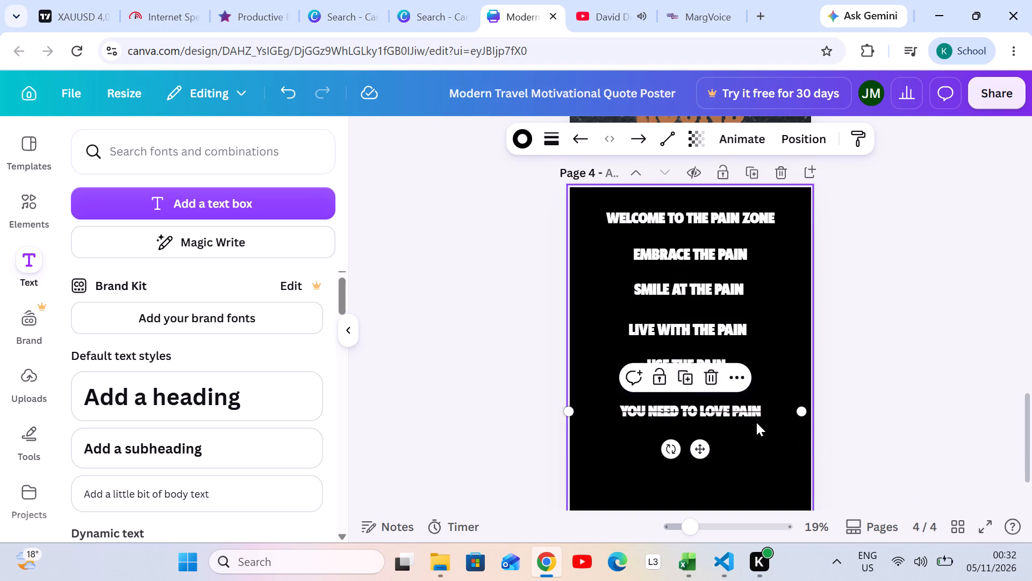
{"action": "left_click_drag", "start_coordinate": [802, 410], "coordinate": [804, 417]}
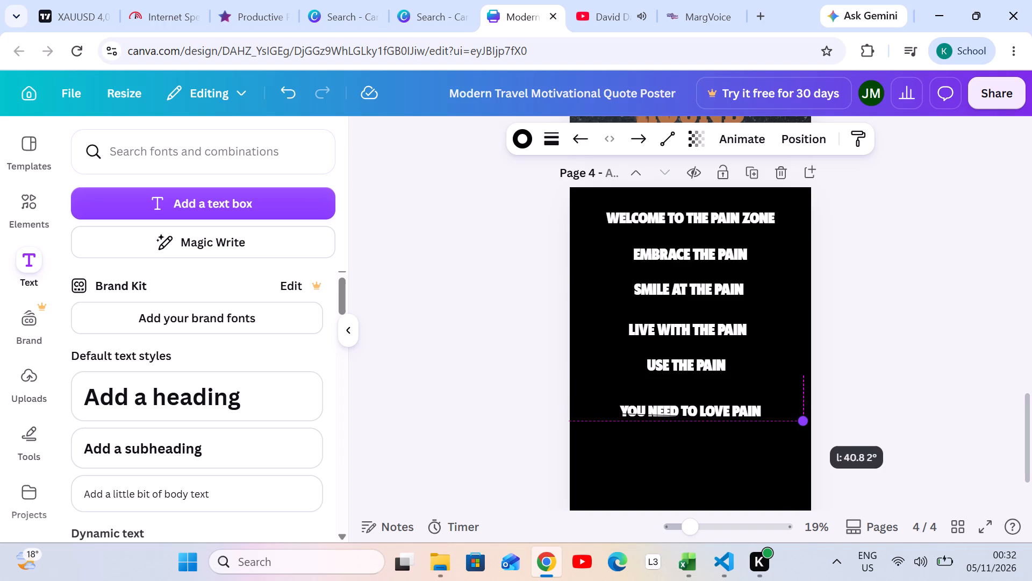
{"action": "left_click_drag", "start_coordinate": [804, 417], "coordinate": [806, 429]}
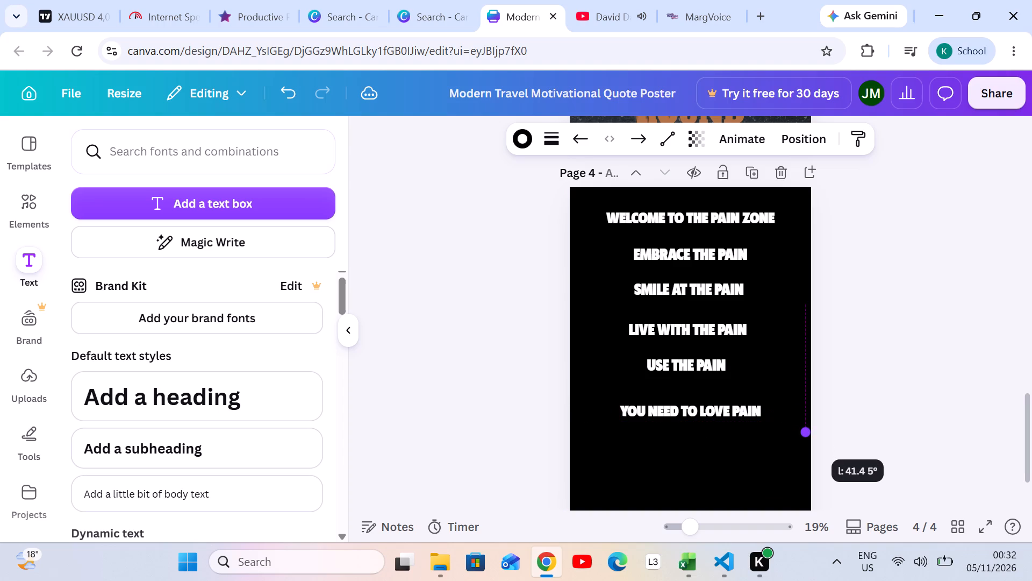
{"action": "left_click_drag", "start_coordinate": [806, 429], "coordinate": [806, 429]}
Set the font size of the "YOU NEED TO LOVE PAIN", "EMBRACE THE PAIN" and "WELCOME TO THE PAIN ZONE" headings to 70.7.
{"action": "left_click", "coordinate": [762, 408]}
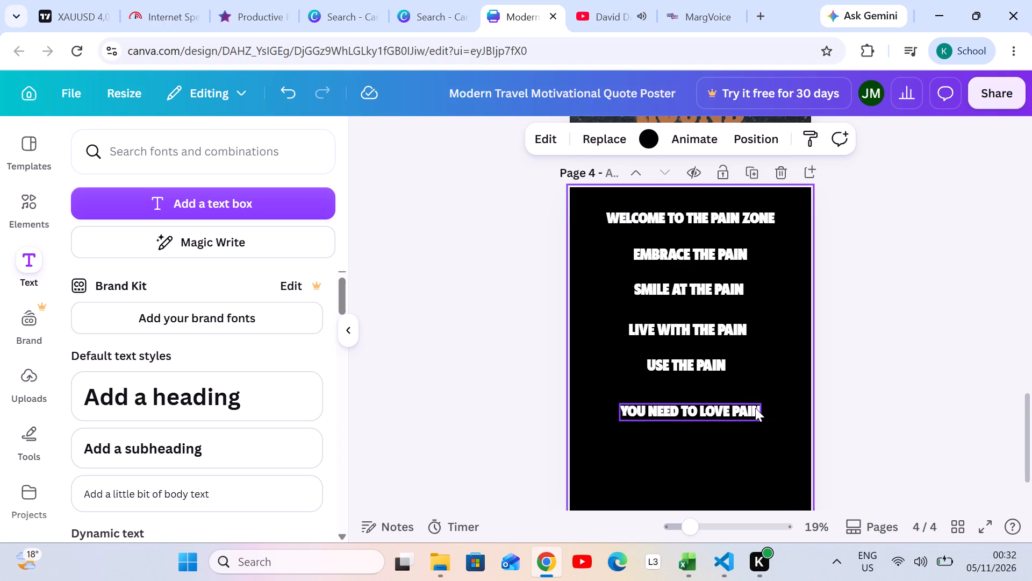
{"action": "left_click", "coordinate": [755, 408]}
{"action": "left_click", "coordinate": [525, 139]}
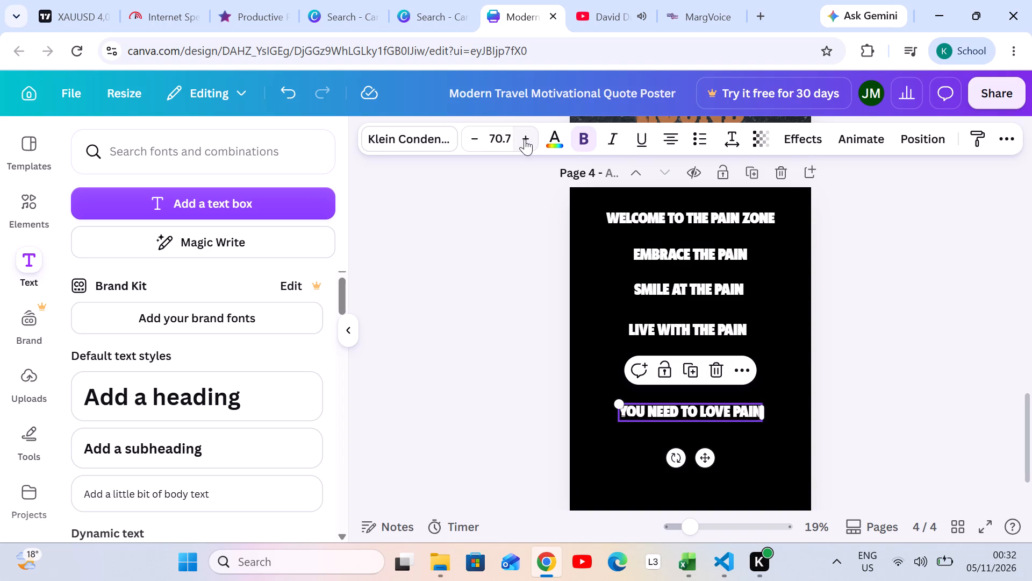
{"action": "left_click", "coordinate": [730, 254]}
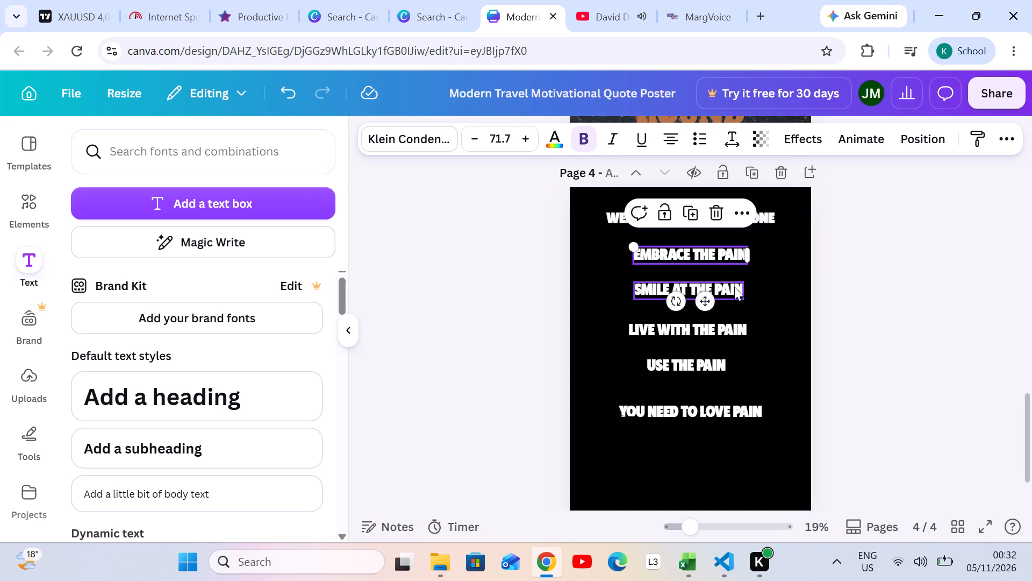
{"action": "left_click", "coordinate": [473, 136]}
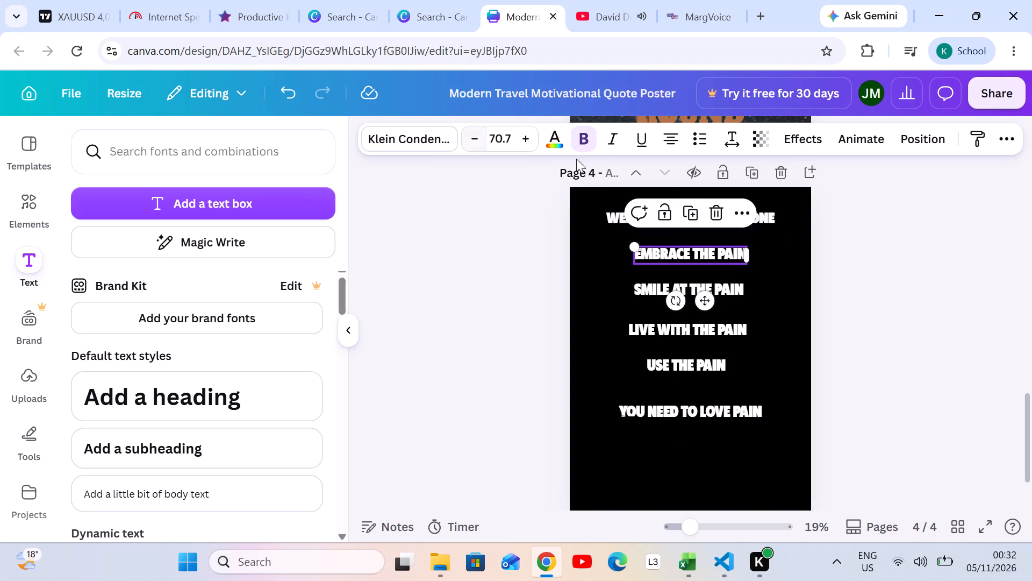
{"action": "left_click", "coordinate": [763, 209]}
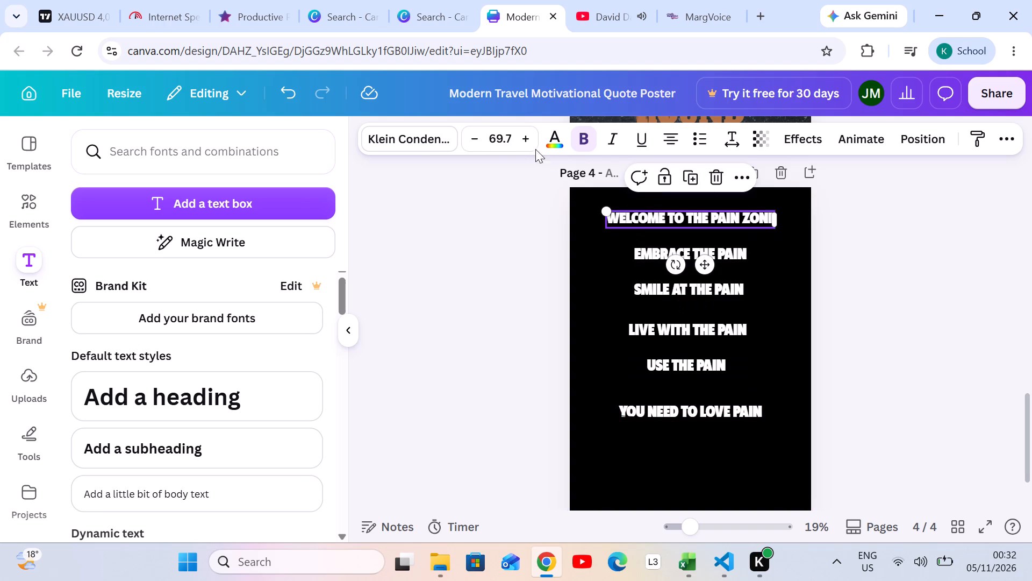
{"action": "left_click", "coordinate": [527, 139]}
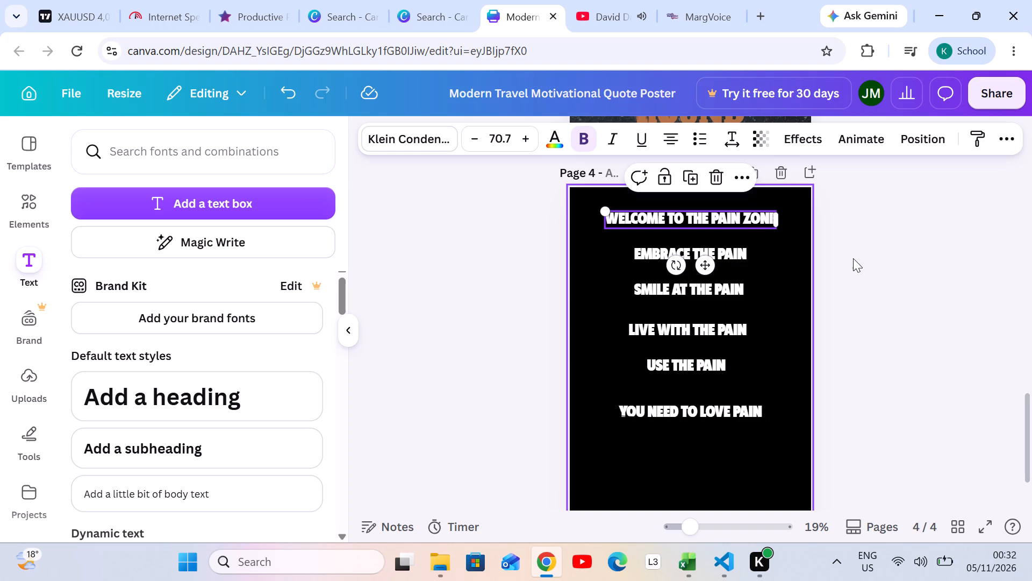
{"action": "left_click", "coordinate": [895, 297]}
Review the resized headings on the fourth page alongside the page before it.
{"action": "scroll", "coordinate": [861, 392], "scroll_direction": "up", "scroll_amount": 2}
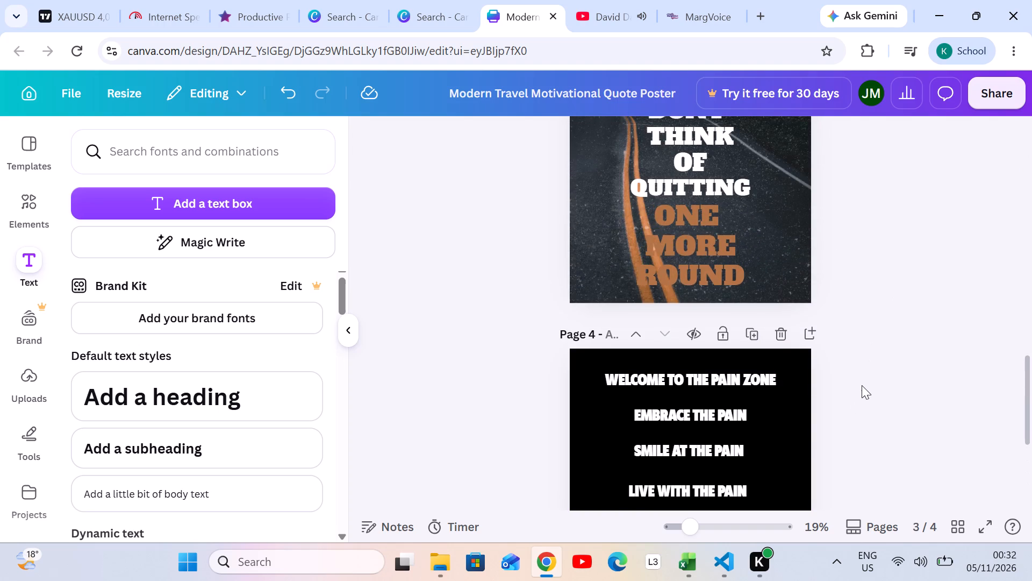
{"action": "scroll", "coordinate": [867, 378], "scroll_direction": "up", "scroll_amount": 3}
{"action": "scroll", "coordinate": [872, 363], "scroll_direction": "down", "scroll_amount": 13}
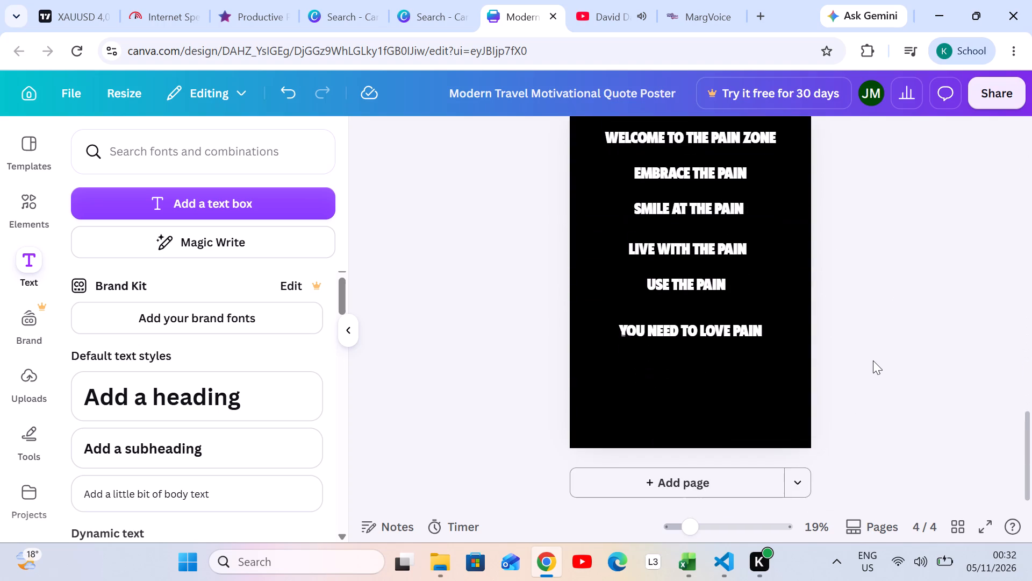
{"action": "scroll", "coordinate": [873, 360], "scroll_direction": "up", "scroll_amount": 7}
{"action": "scroll", "coordinate": [873, 360], "scroll_direction": "down", "scroll_amount": 6}
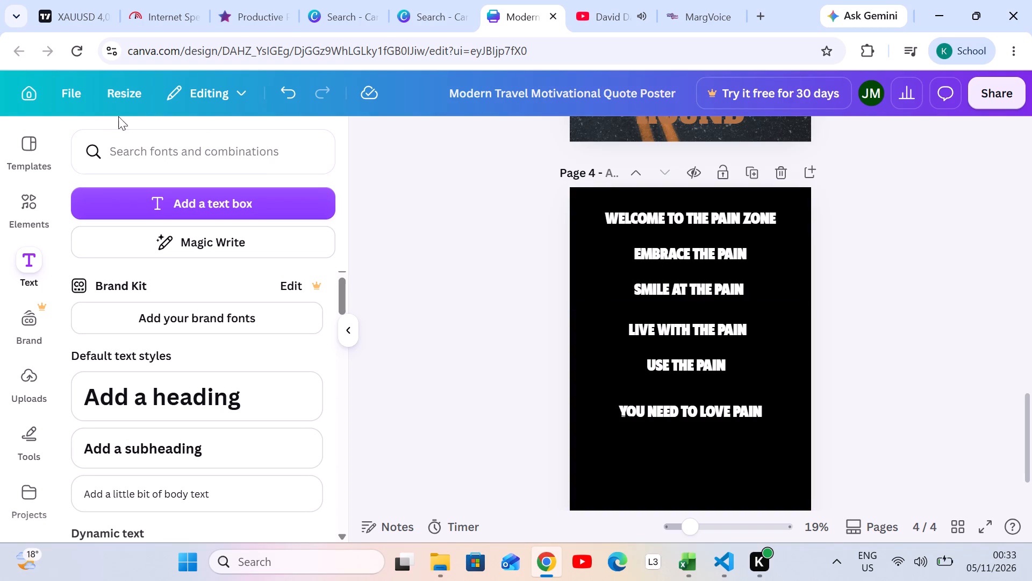
Save the poster design.
{"action": "left_click", "coordinate": [68, 91]}
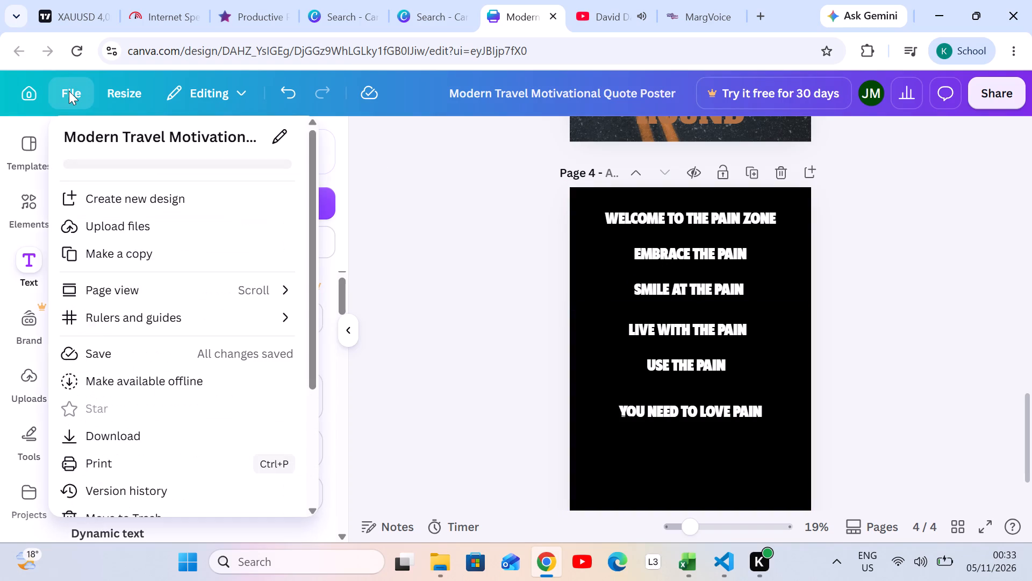
{"action": "left_click", "coordinate": [135, 369]}
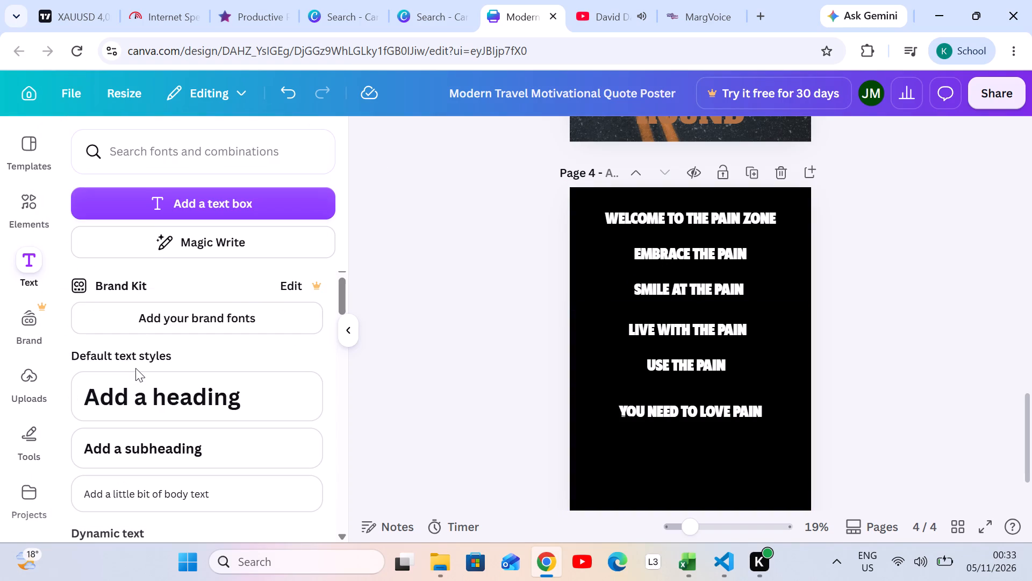